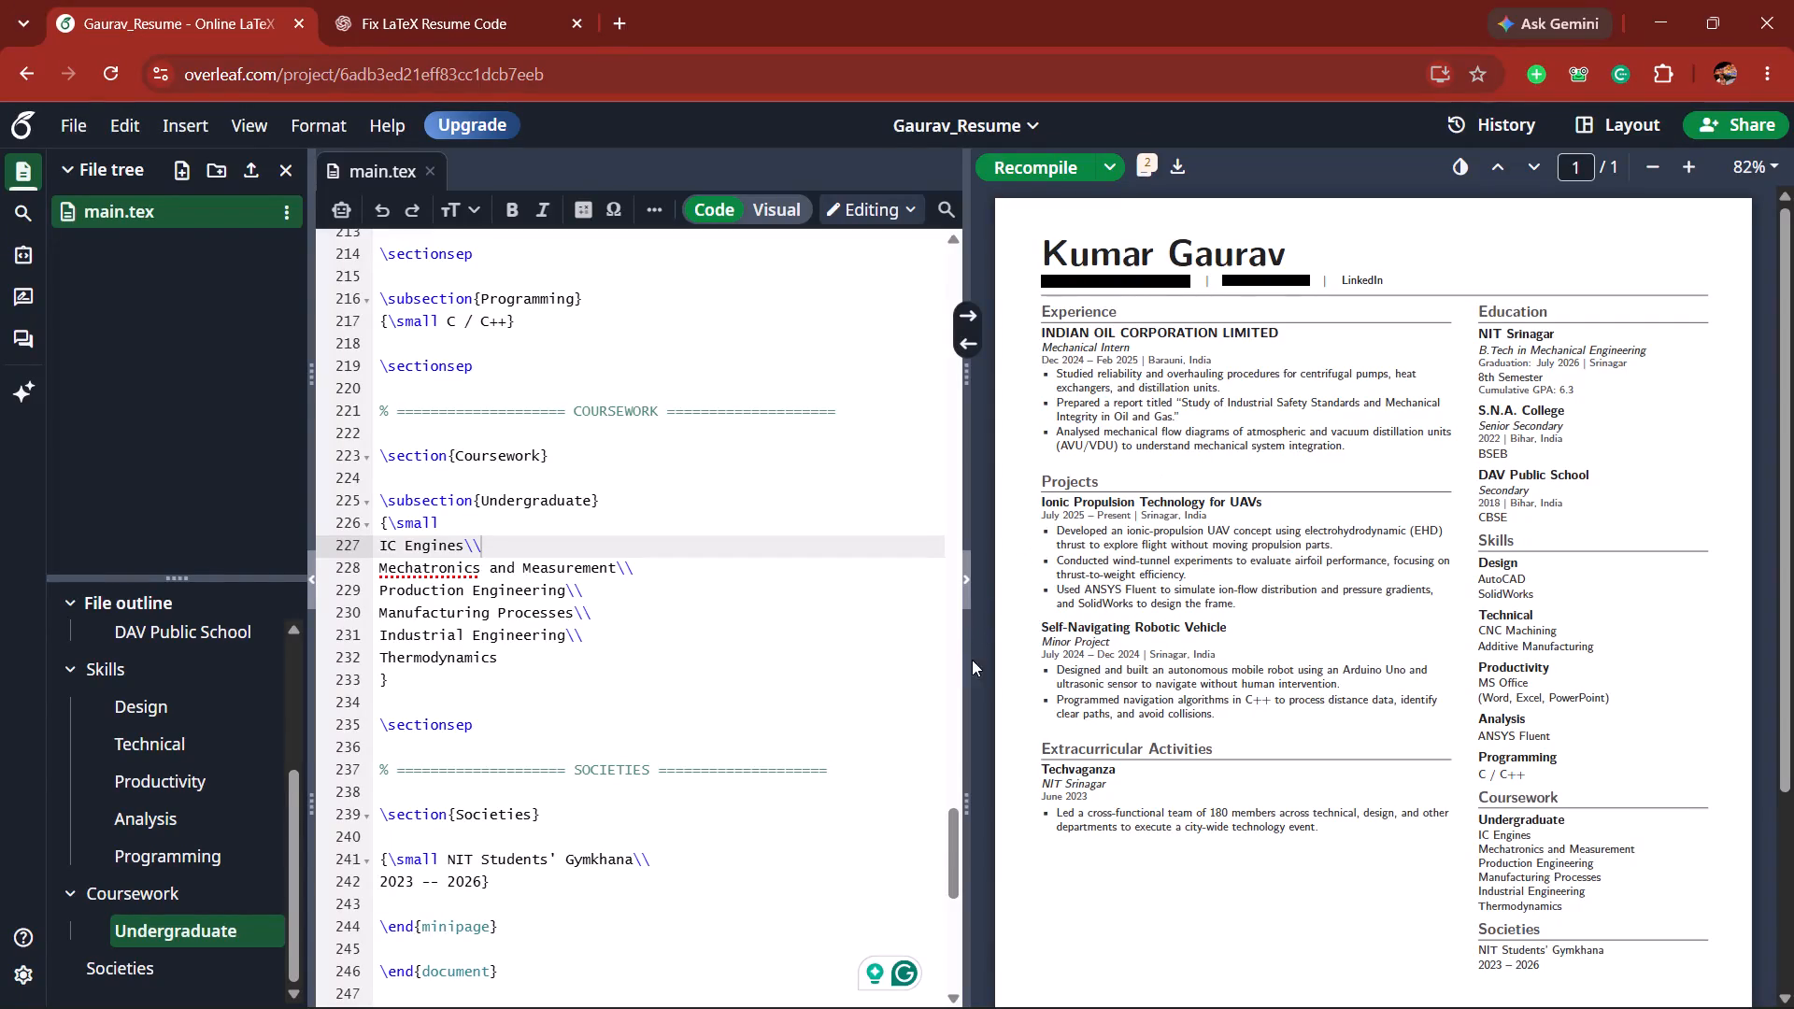
Widen the code editor pane slightly, narrowing the PDF preview of the resume.
{"action": "left_click_drag", "start_coordinate": [964, 651], "coordinate": [1042, 640]}
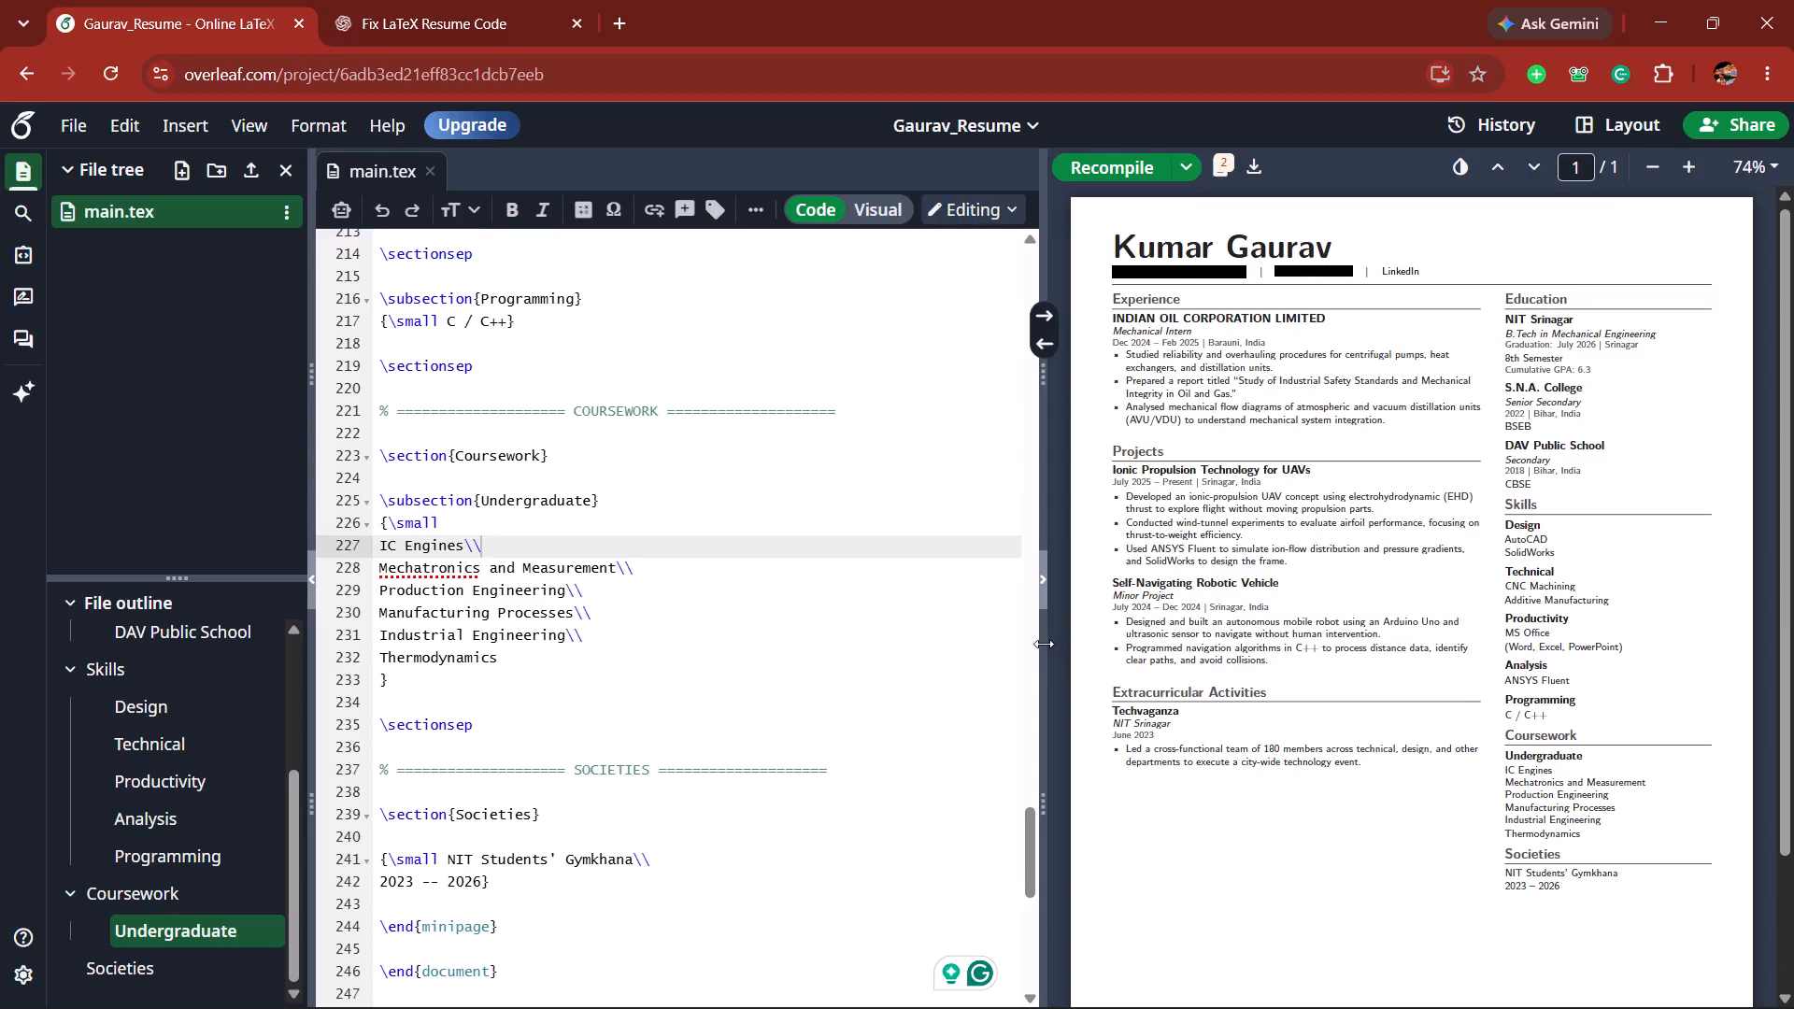
{"action": "left_click_drag", "start_coordinate": [1046, 644], "coordinate": [1035, 647]}
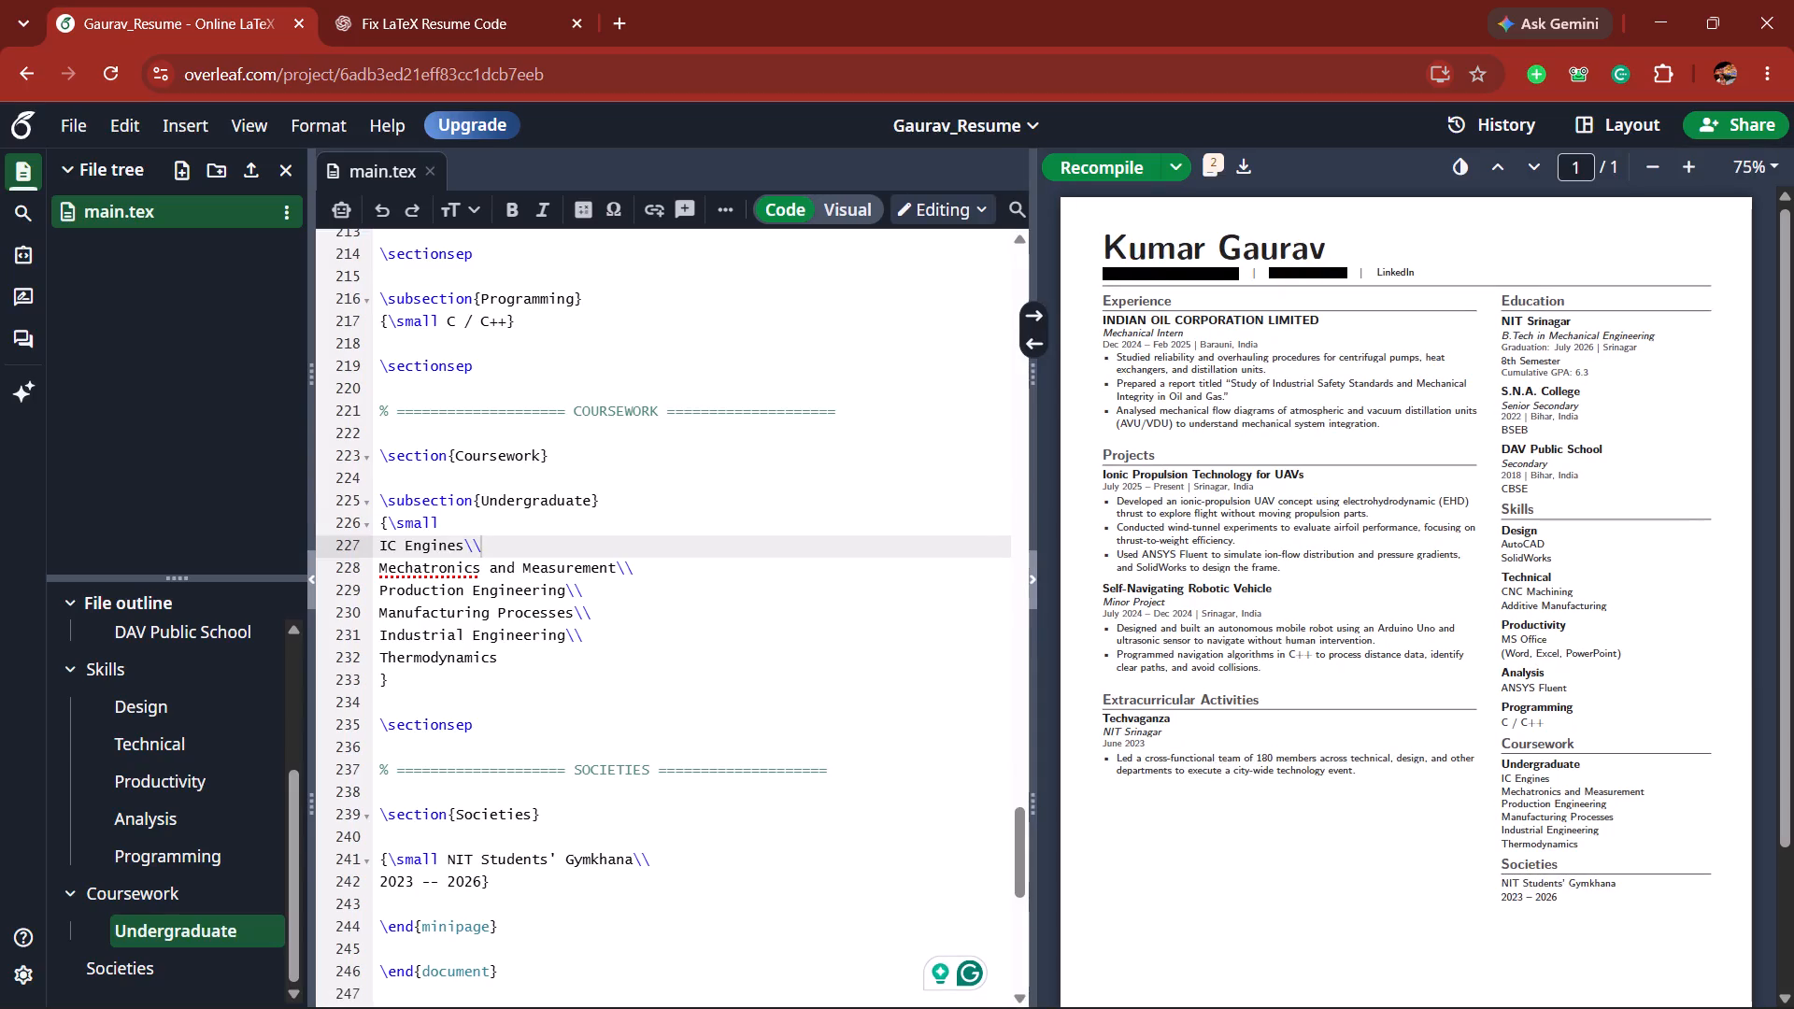
{"action": "scroll", "coordinate": [769, 719], "scroll_direction": "down", "scroll_amount": 1}
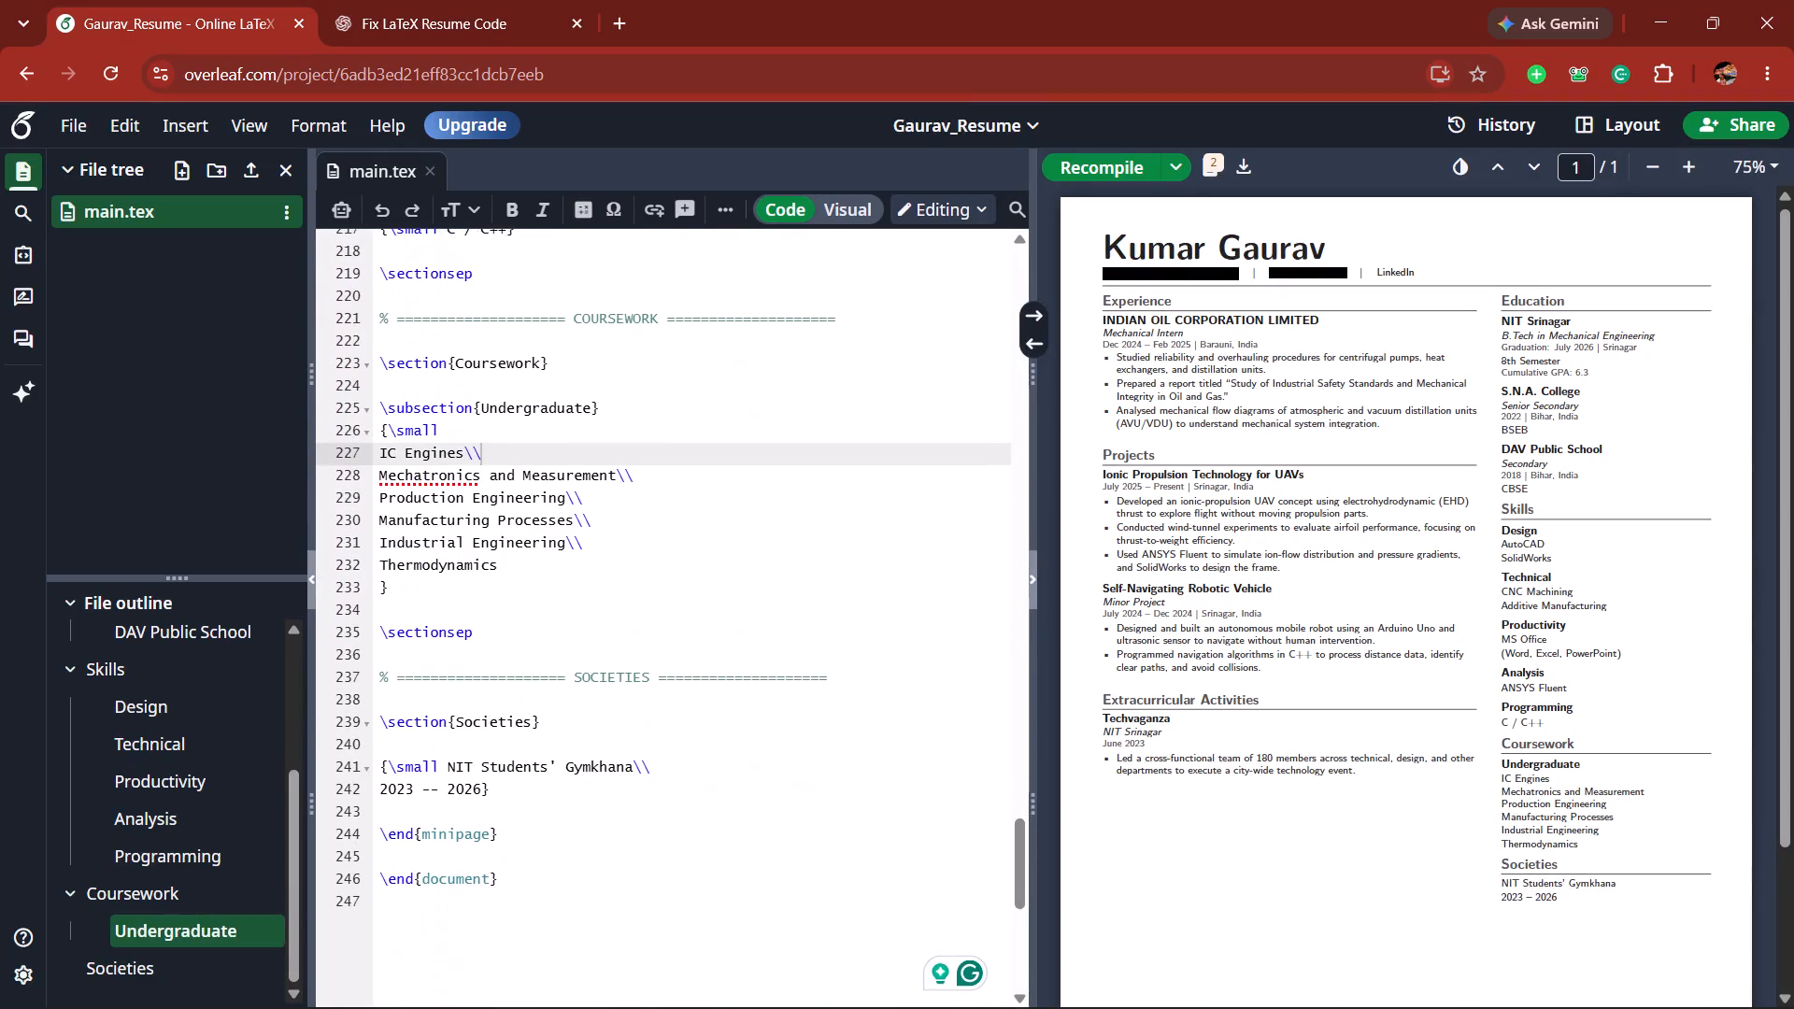
{"action": "scroll", "coordinate": [769, 719], "scroll_direction": "down", "scroll_amount": 4}
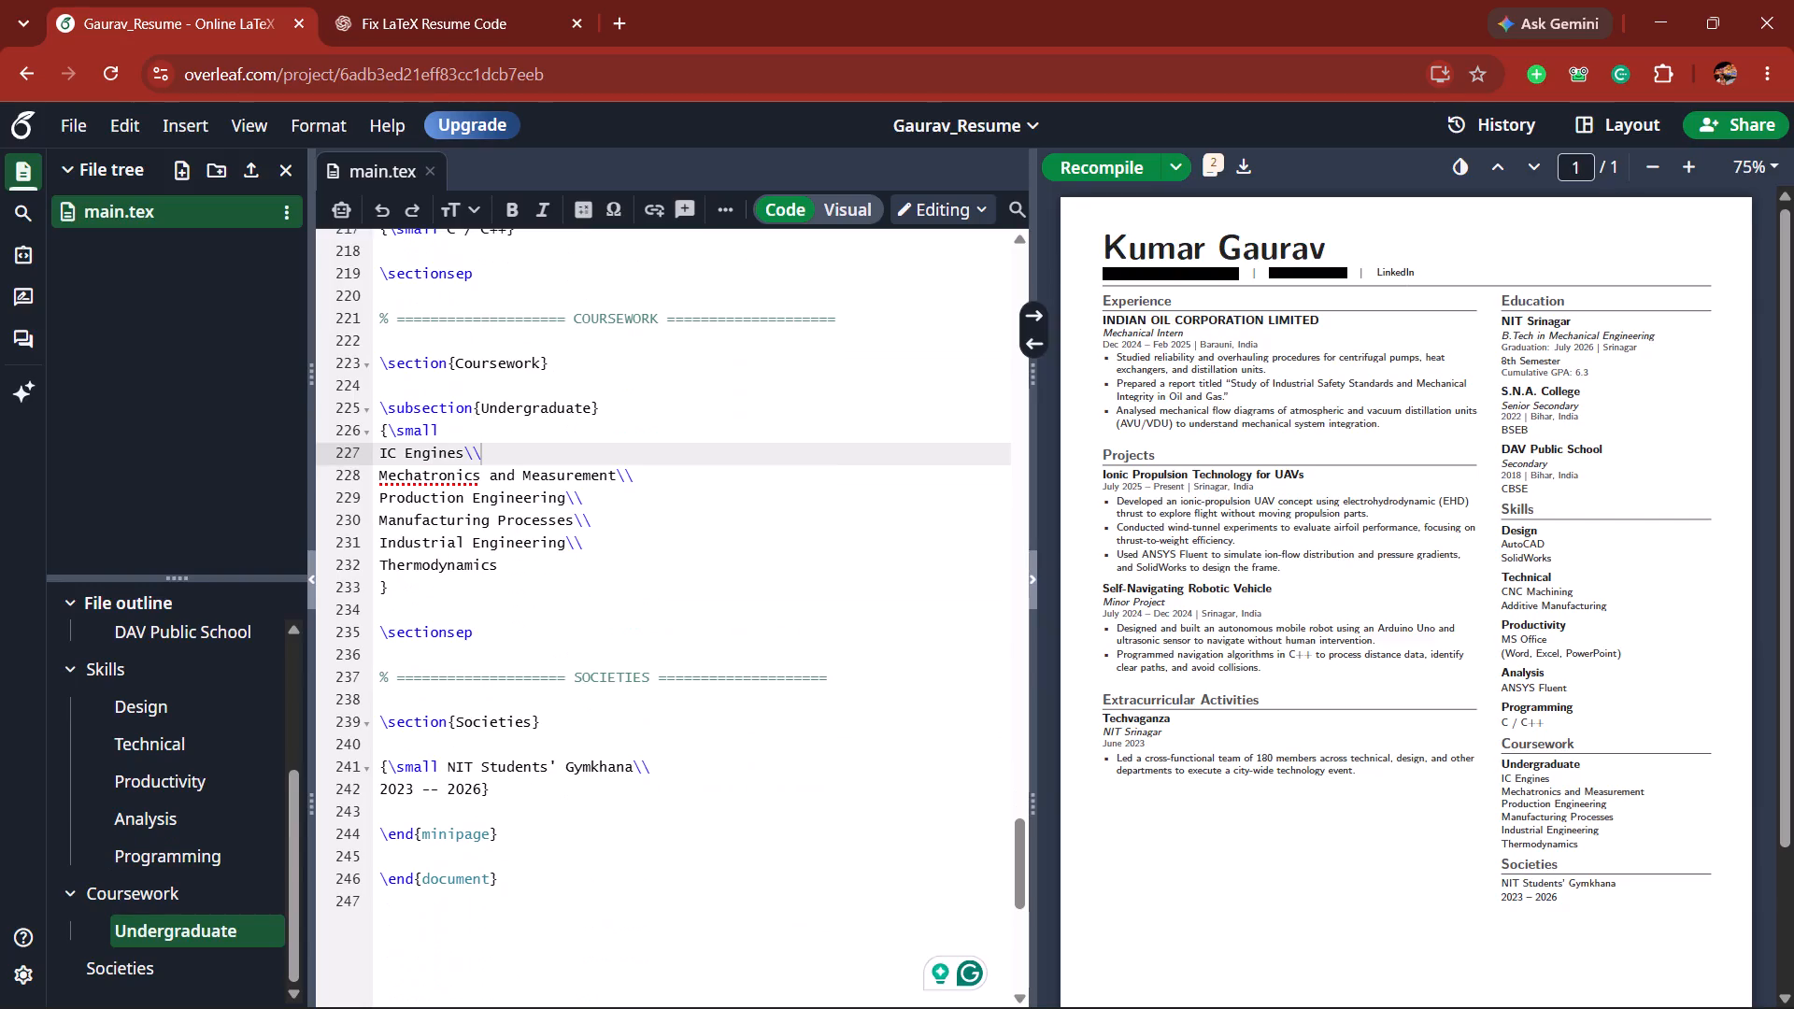
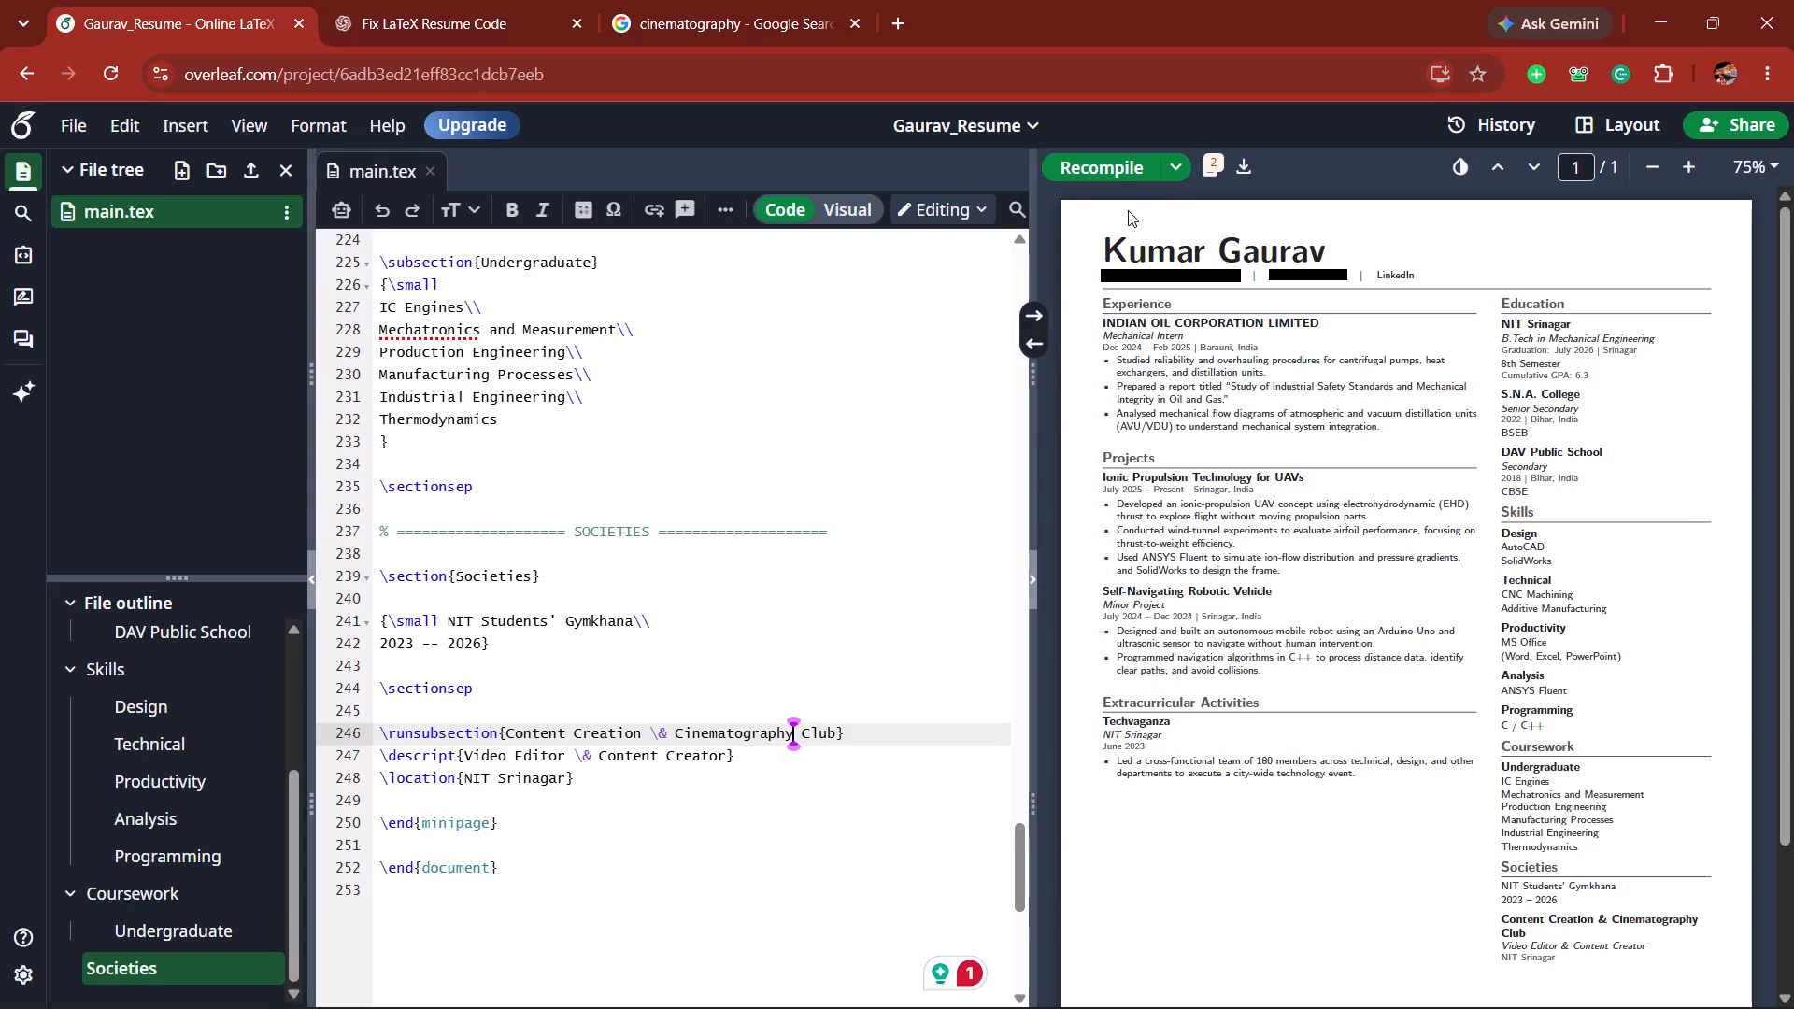
{"action": "left_click", "coordinate": [1114, 171]}
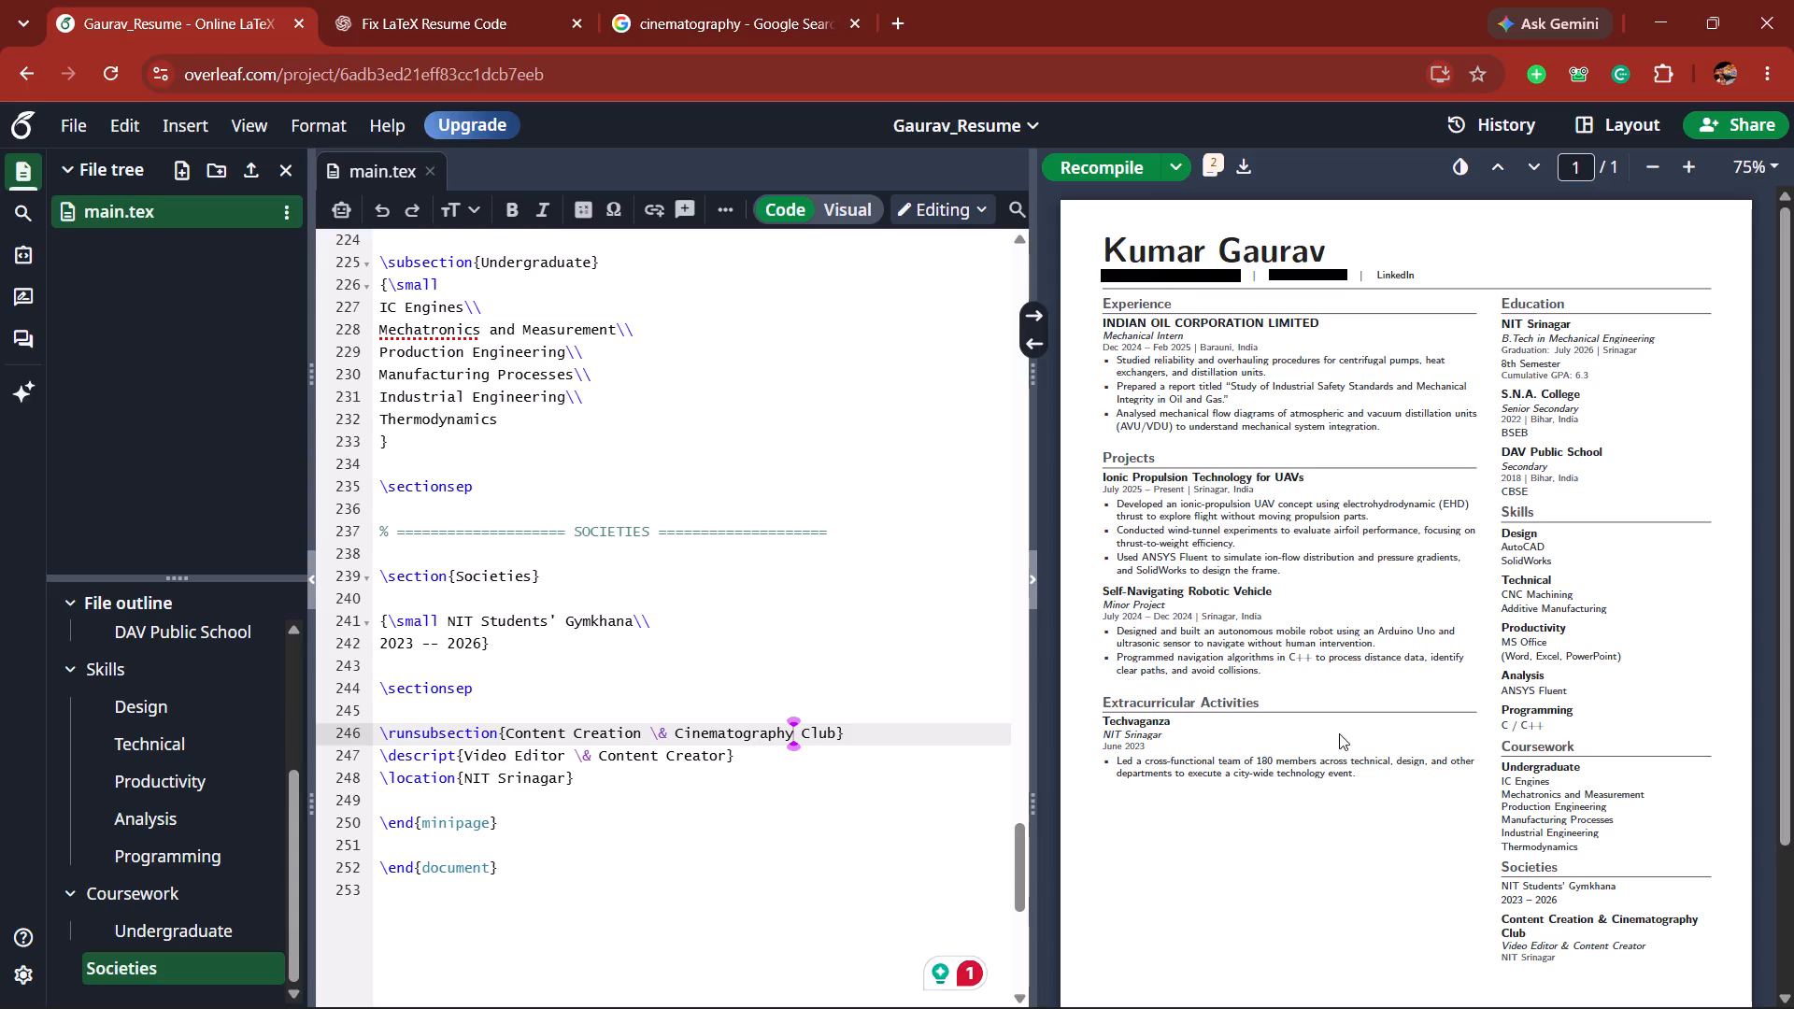
Review the resume source from the Societies section back up through Skills and Education to Extracurricular Activities.
{"action": "scroll", "coordinate": [795, 663], "scroll_direction": "up", "scroll_amount": 1}
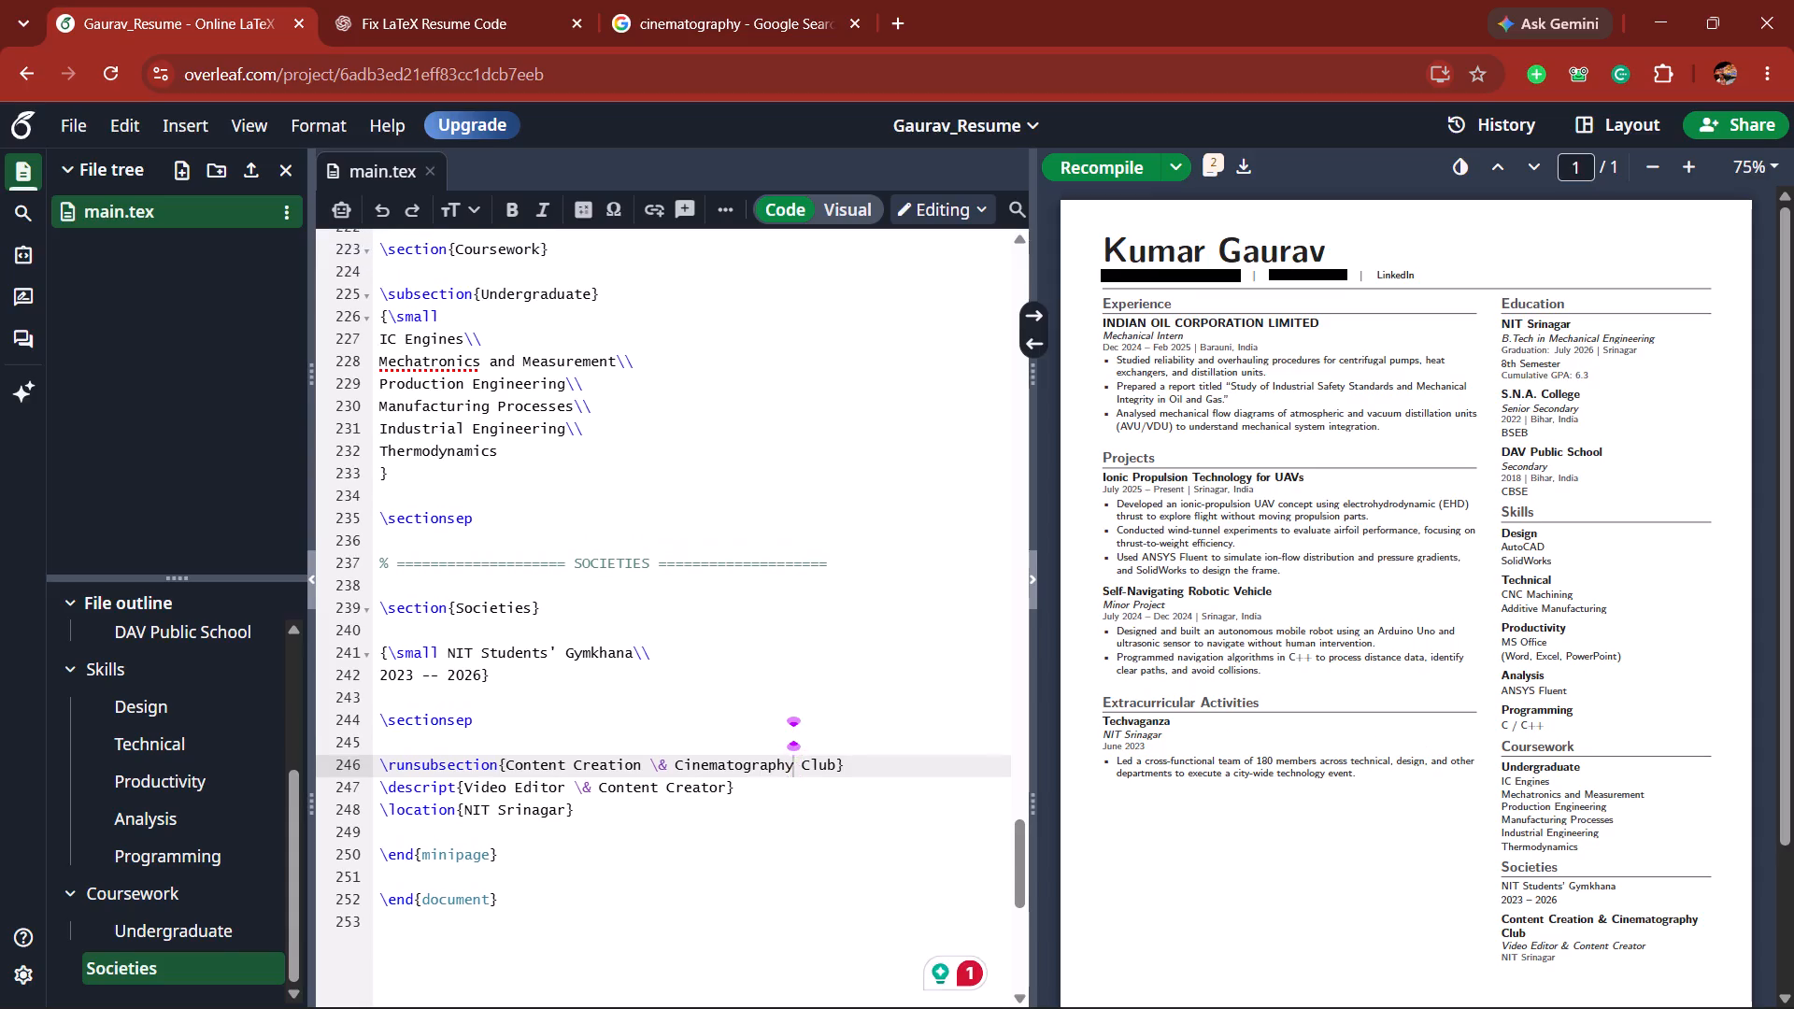
{"action": "scroll", "coordinate": [795, 663], "scroll_direction": "up", "scroll_amount": 3}
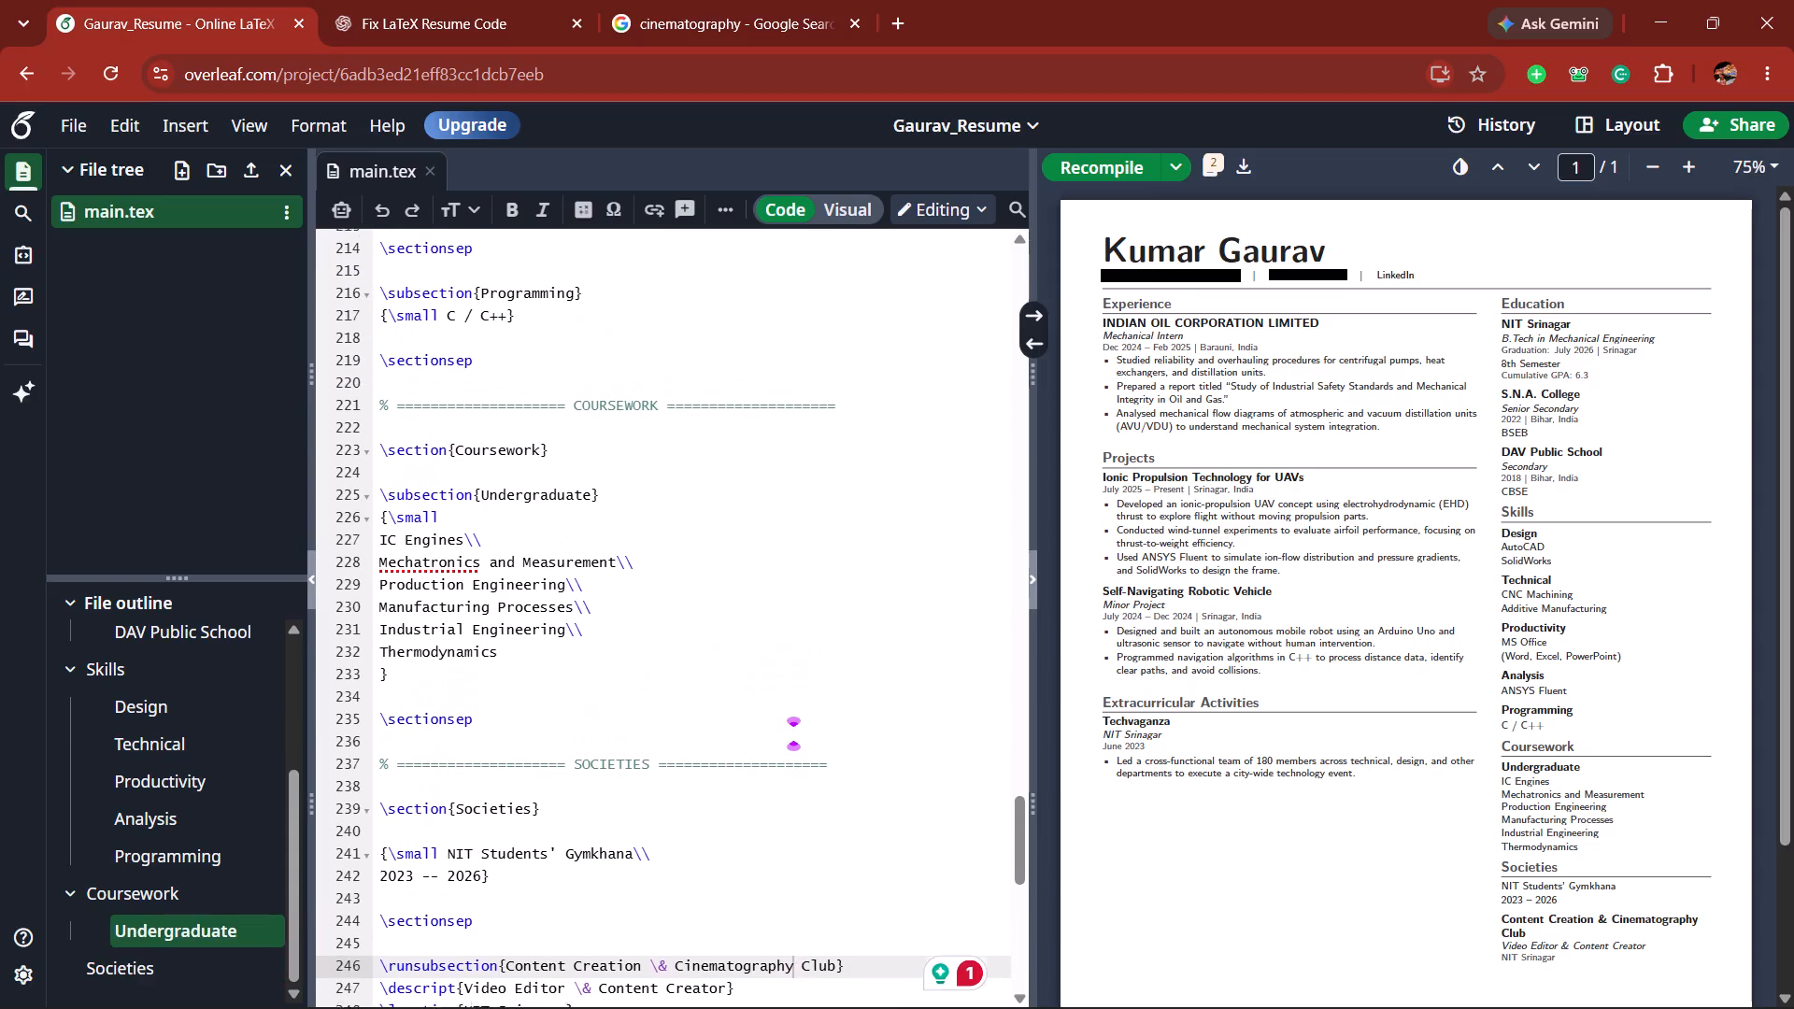
{"action": "scroll", "coordinate": [795, 663], "scroll_direction": "up", "scroll_amount": 5}
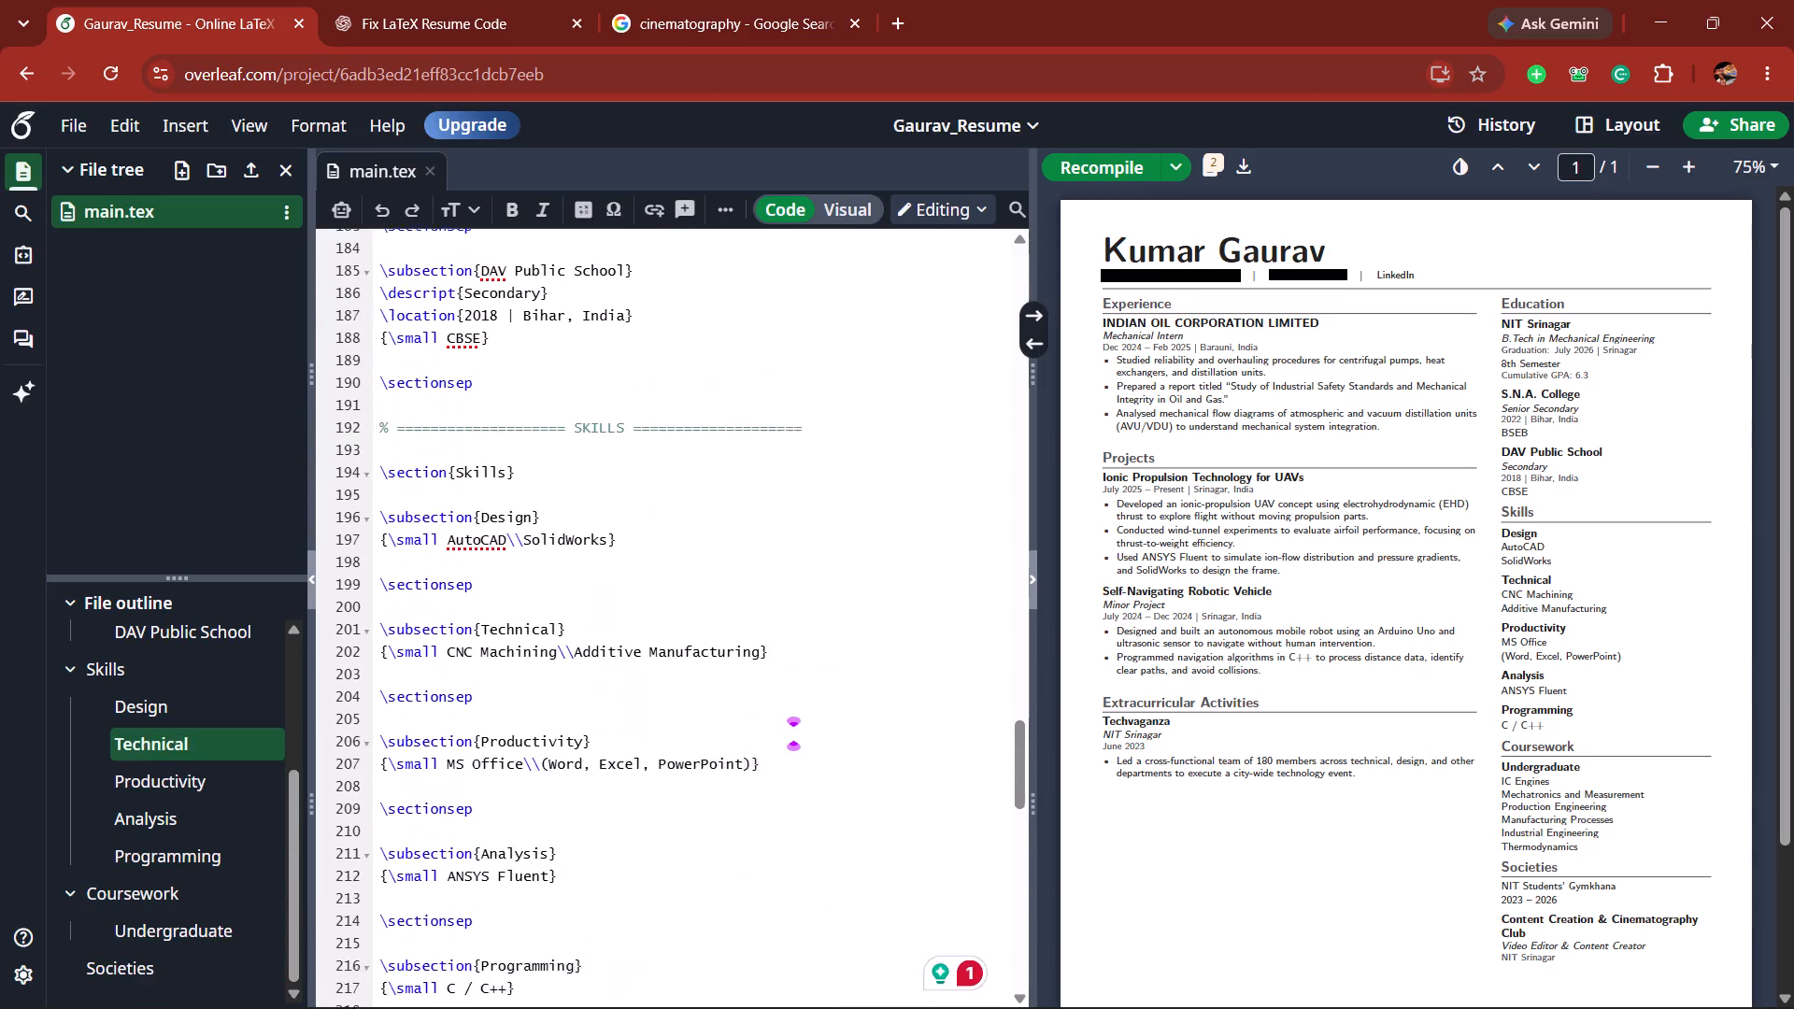
{"action": "scroll", "coordinate": [795, 663], "scroll_direction": "up", "scroll_amount": 1}
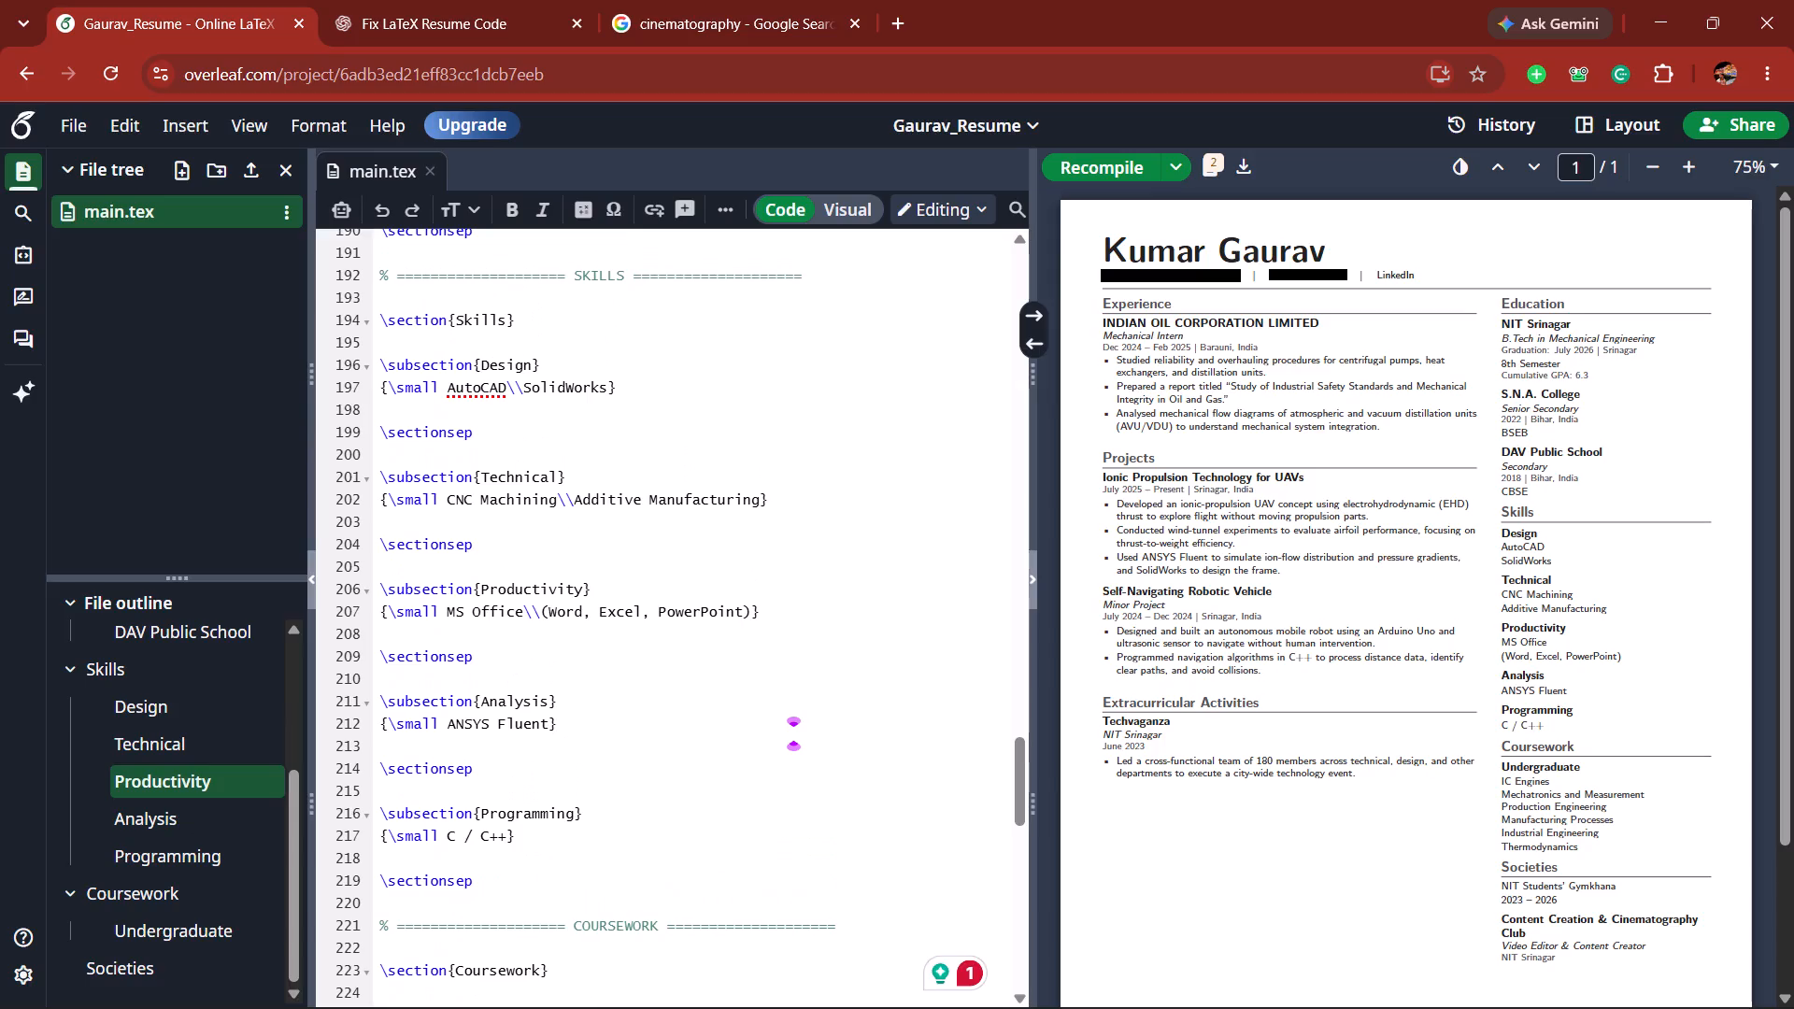
{"action": "scroll", "coordinate": [795, 663], "scroll_direction": "up", "scroll_amount": 9}
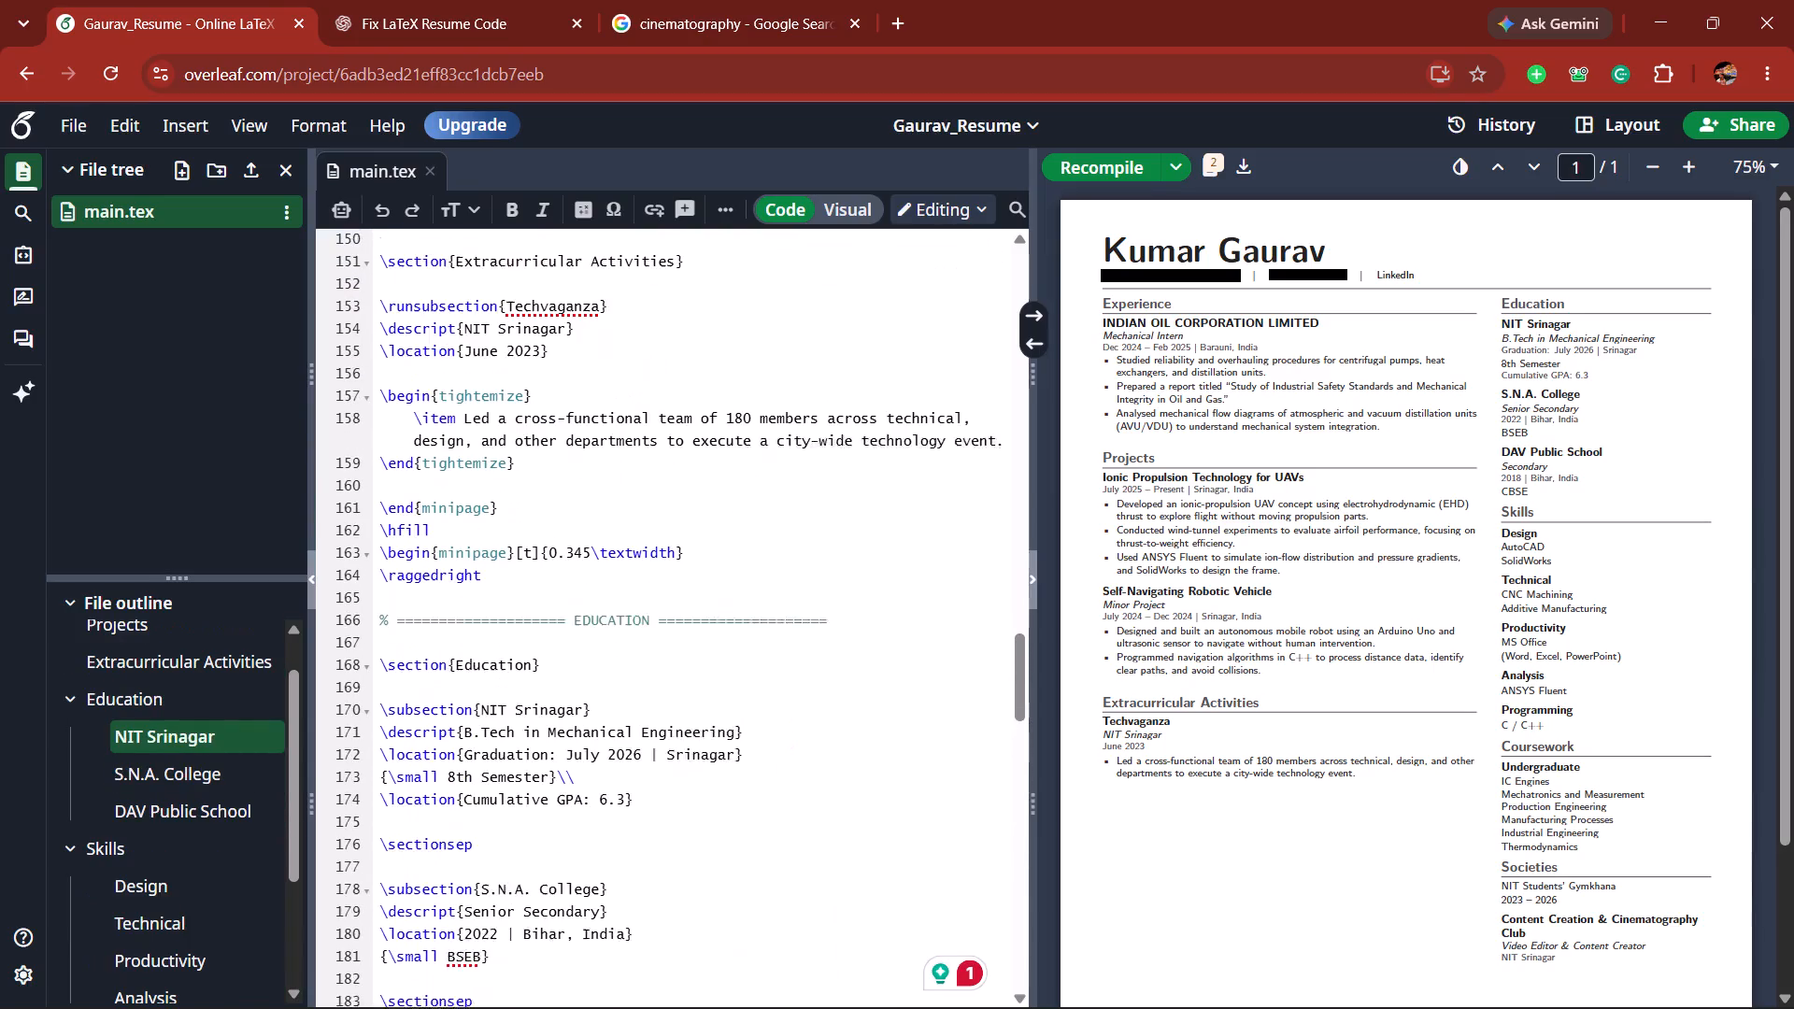
{"action": "scroll", "coordinate": [795, 663], "scroll_direction": "up", "scroll_amount": 2}
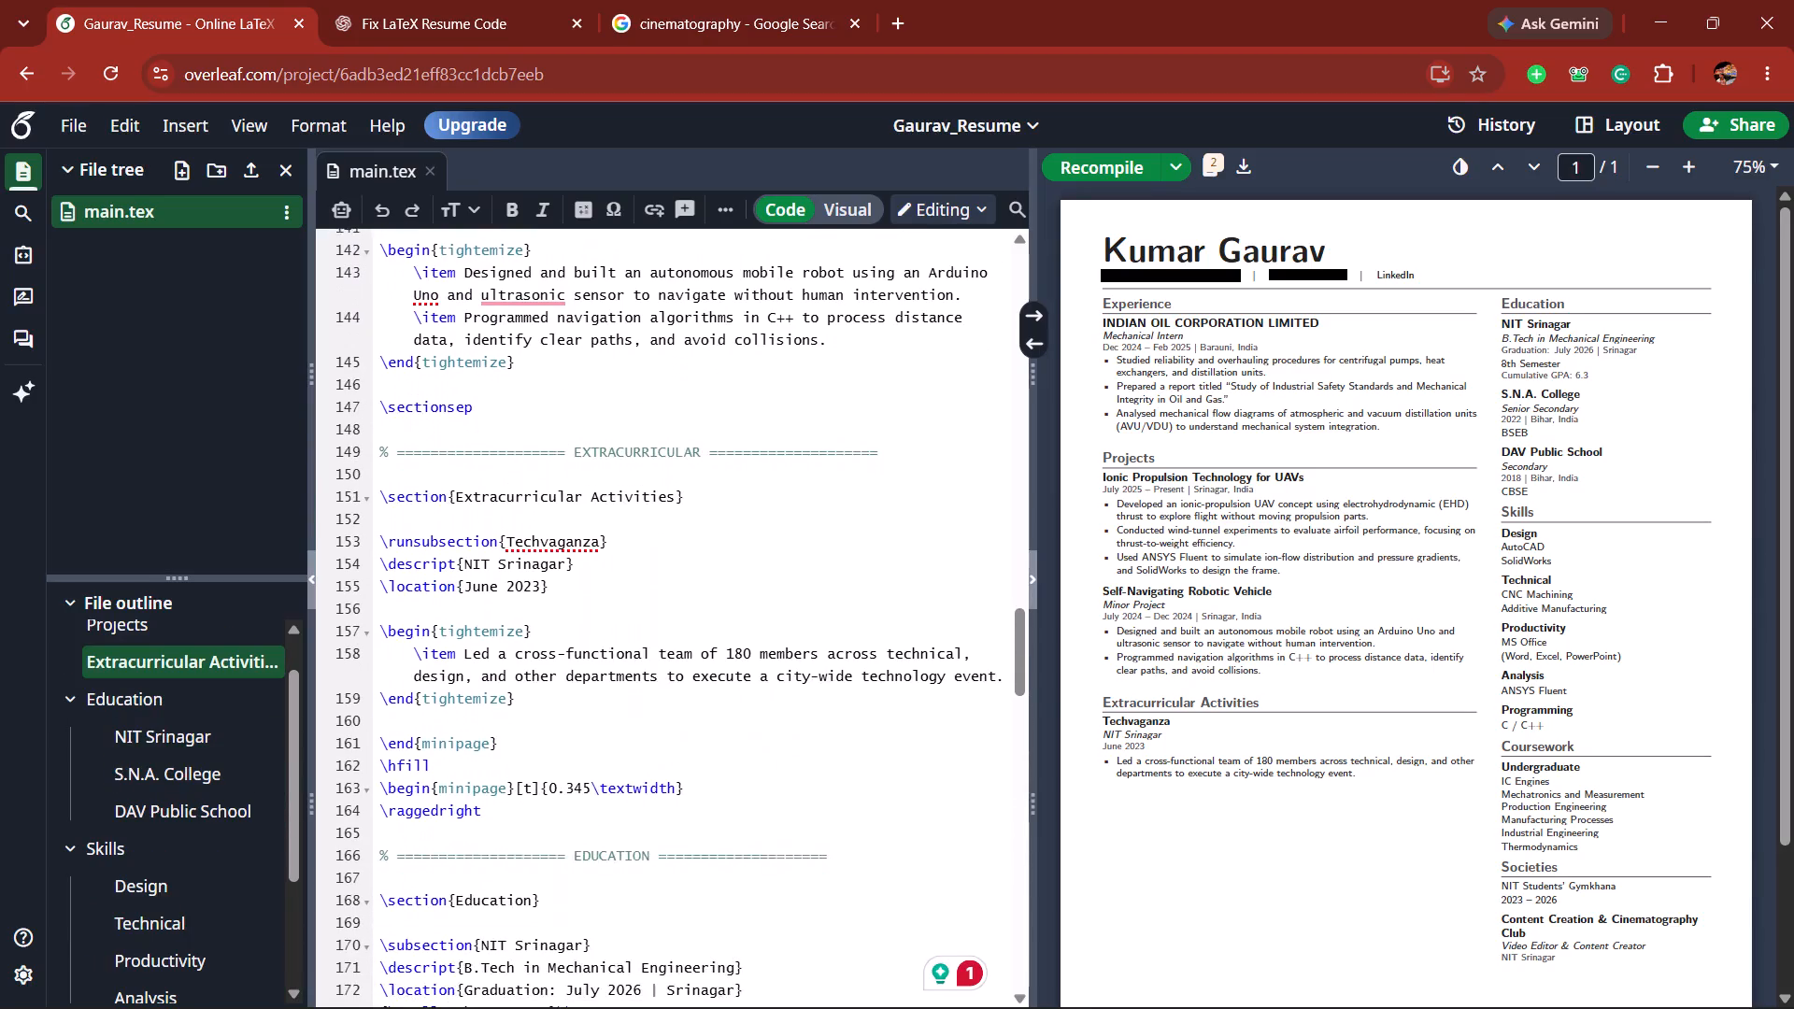
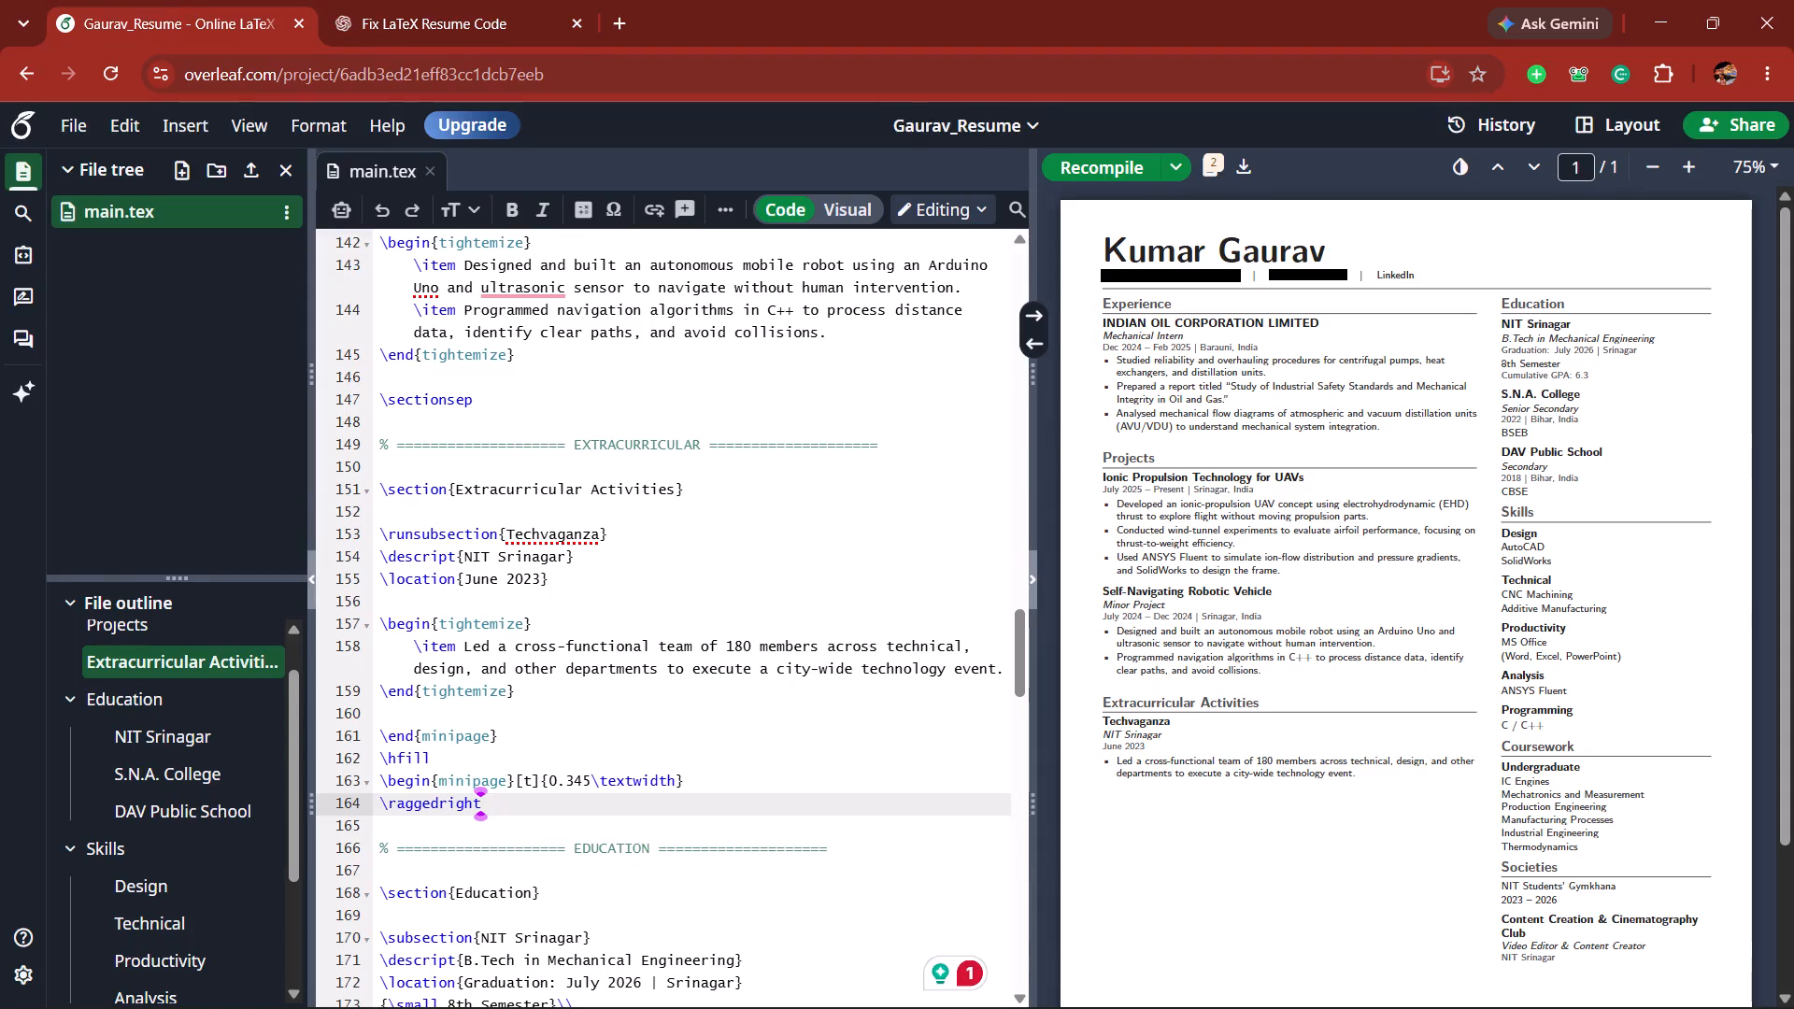
{"action": "left_click_drag", "start_coordinate": [564, 816], "coordinate": [381, 493]}
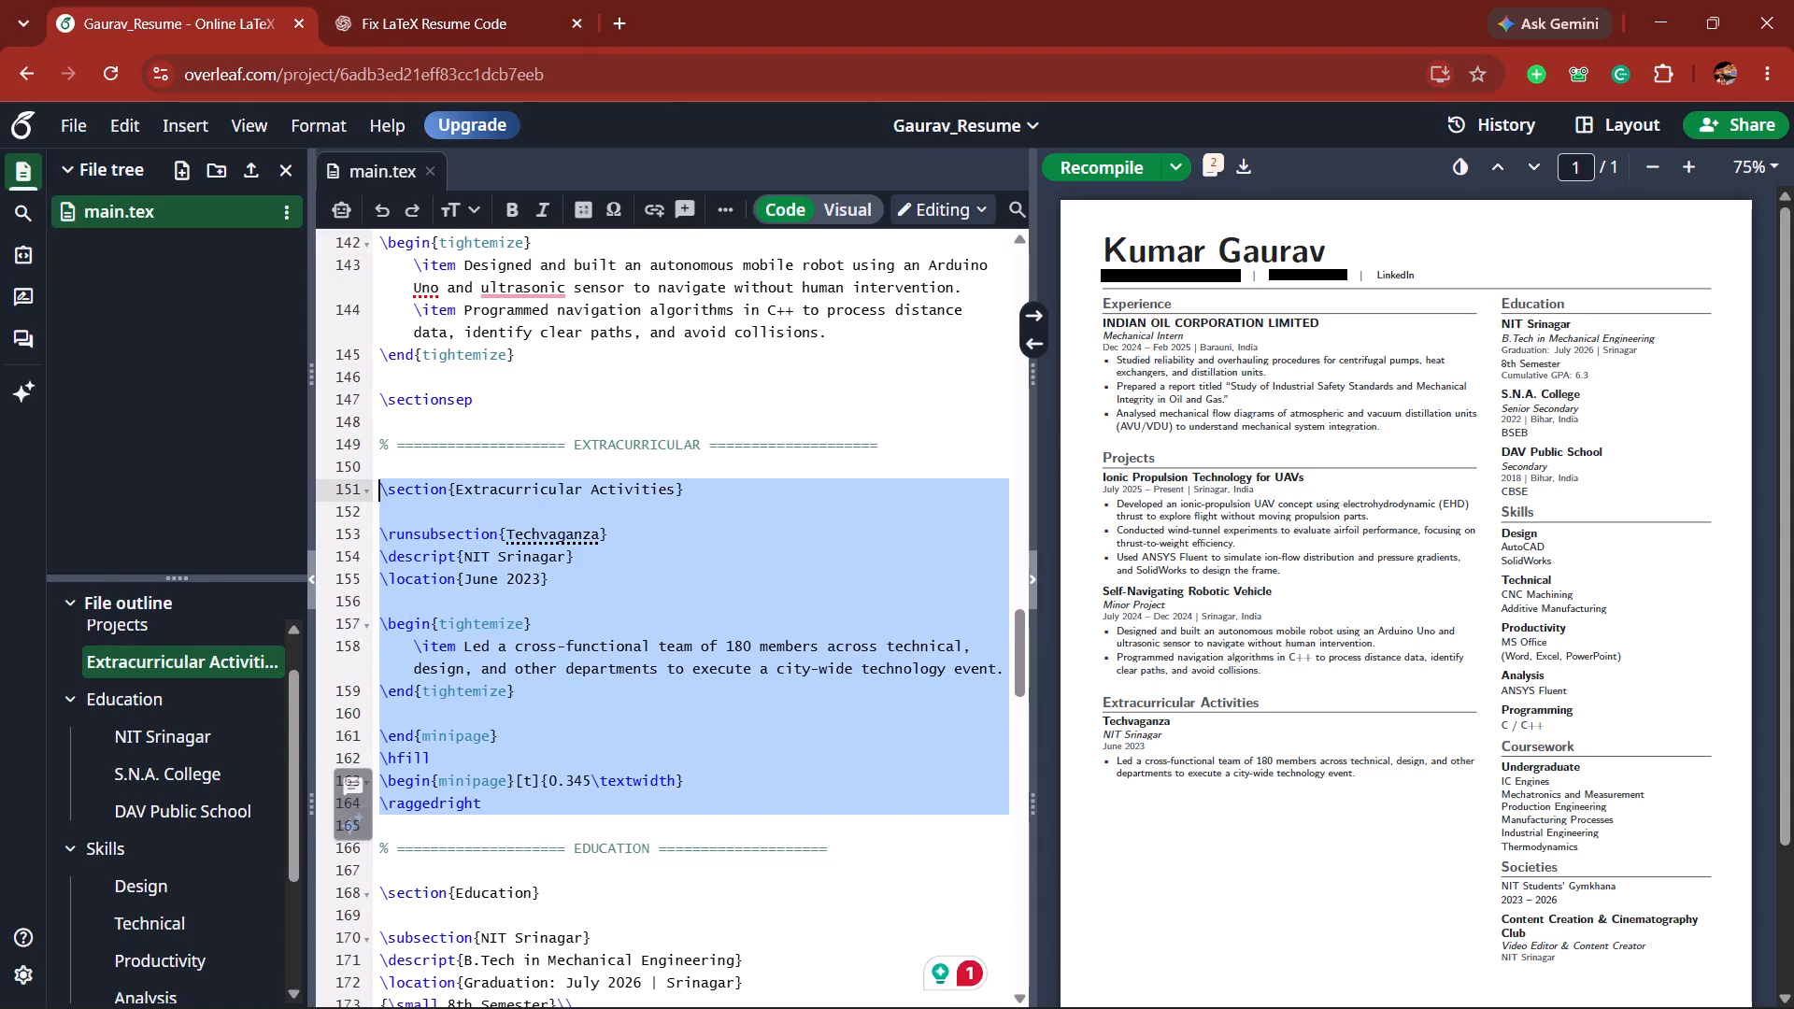
{"action": "key", "text": "ctrl+v"}
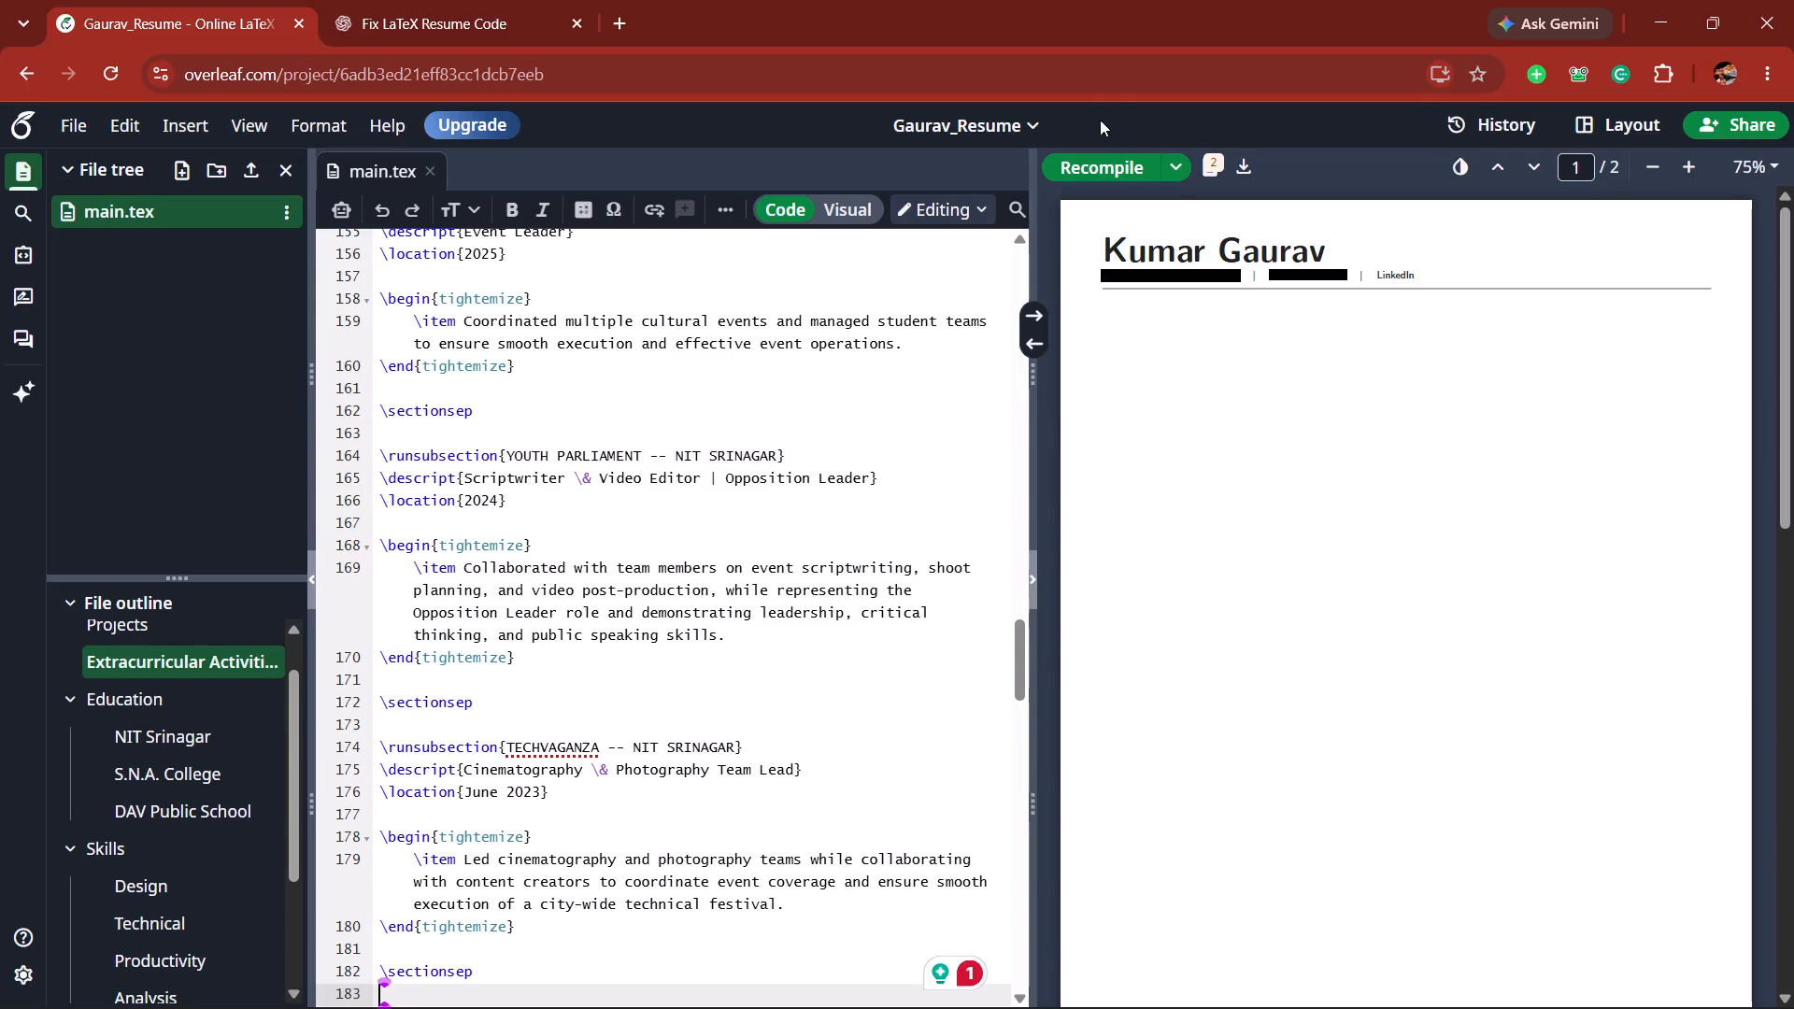
Recompile the resume and review the Extracurricular Activities section and page layout in the PDF preview.
{"action": "left_click", "coordinate": [1118, 160]}
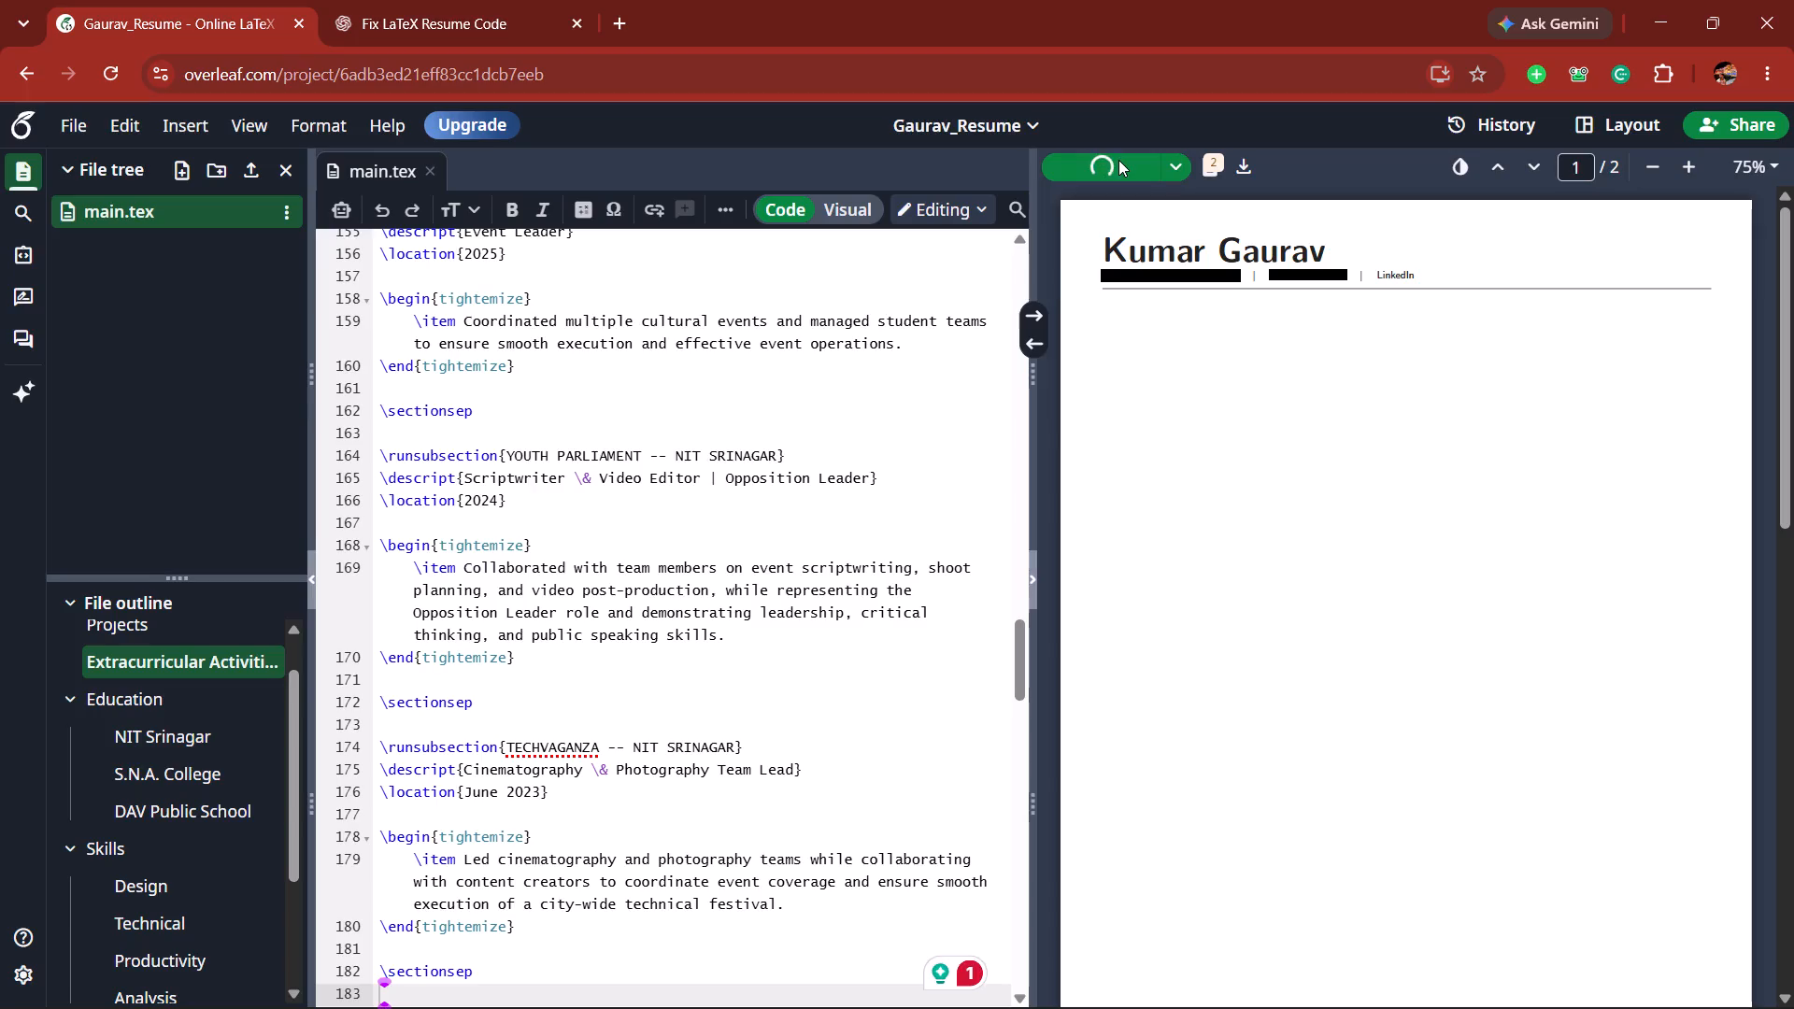
{"action": "scroll", "coordinate": [1236, 507], "scroll_direction": "down", "scroll_amount": 12}
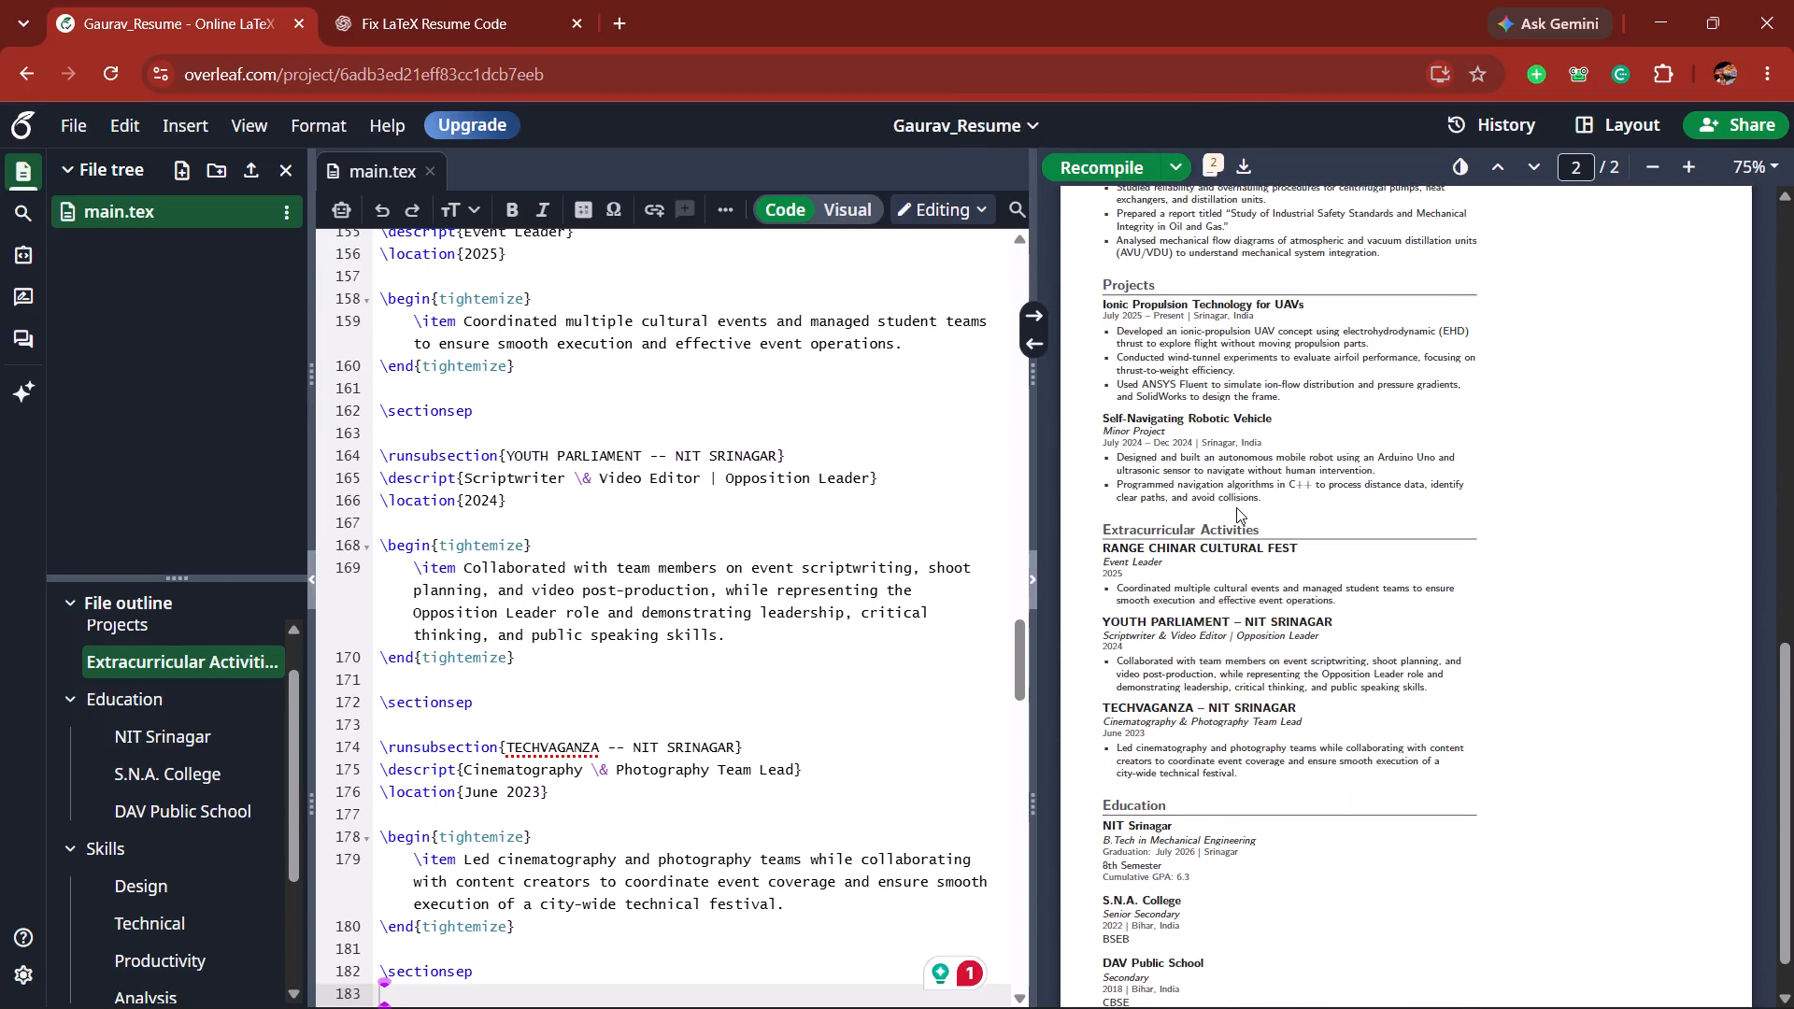
{"action": "scroll", "coordinate": [1236, 507], "scroll_direction": "down", "scroll_amount": 2}
{"action": "scroll", "coordinate": [1236, 507], "scroll_direction": "right", "scroll_amount": 1}
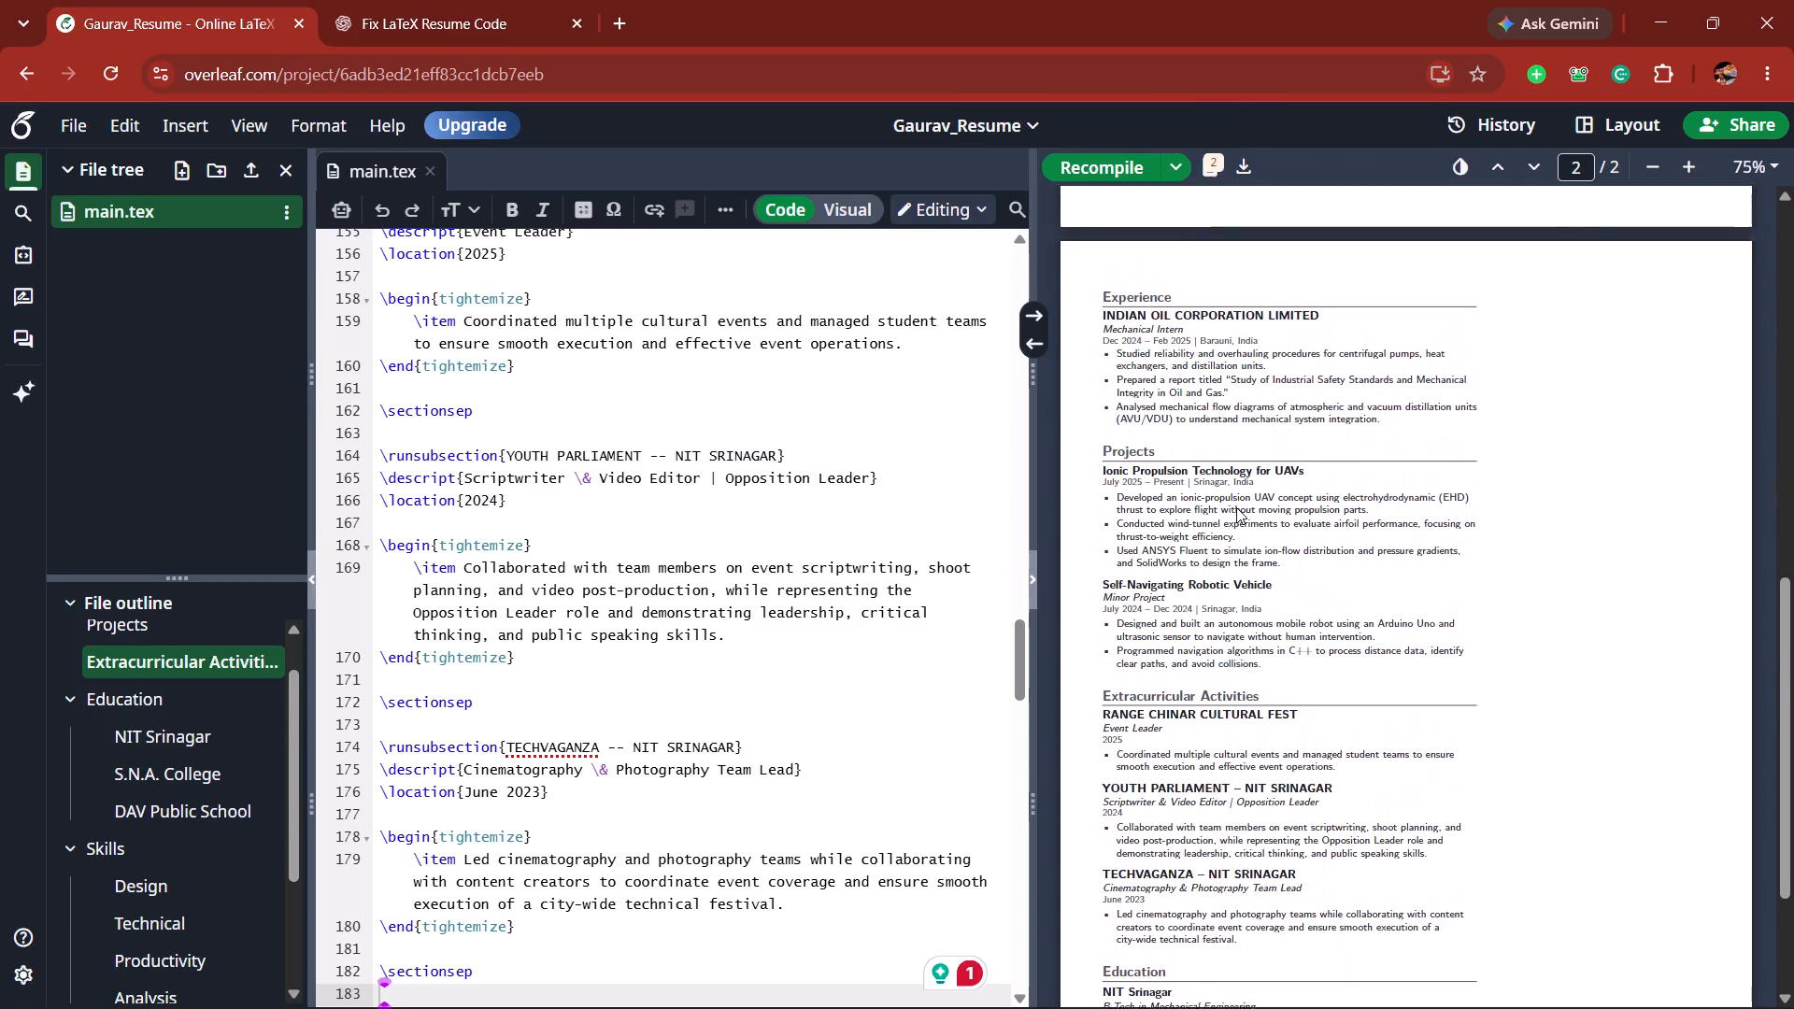
{"action": "scroll", "coordinate": [1236, 507], "scroll_direction": "right", "scroll_amount": 1}
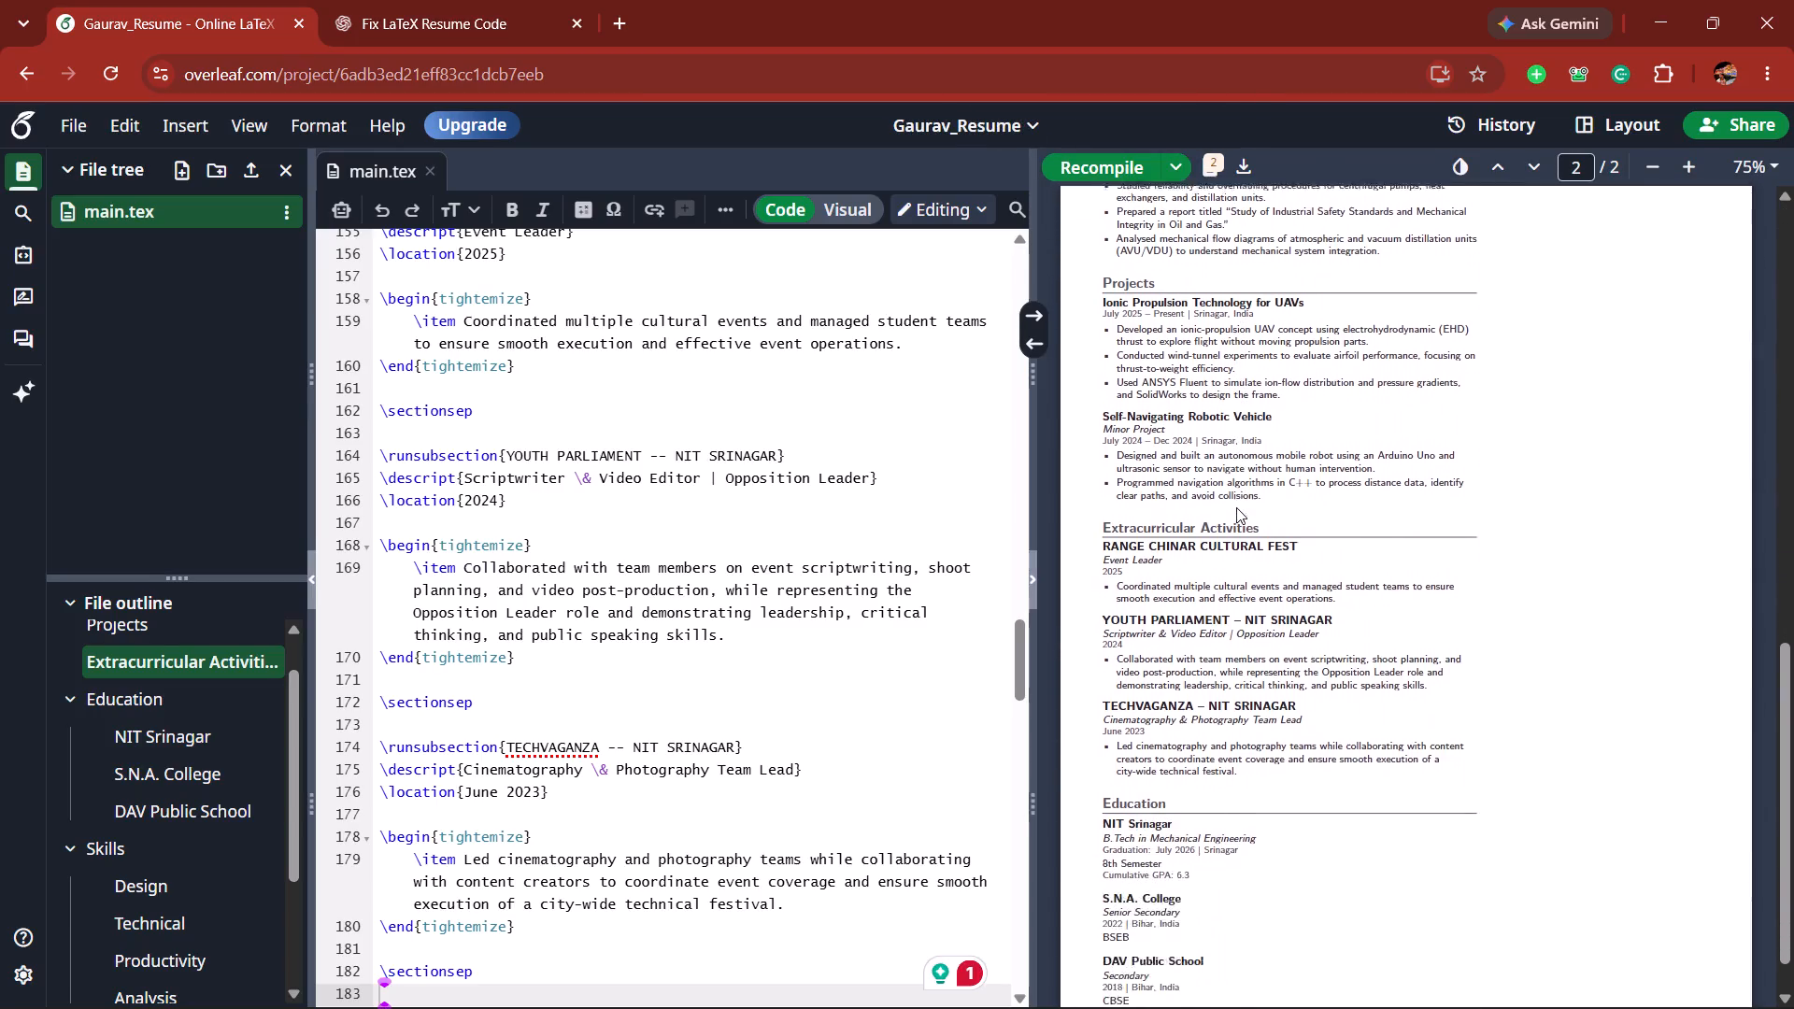
{"action": "scroll", "coordinate": [1236, 507], "scroll_direction": "right", "scroll_amount": 1}
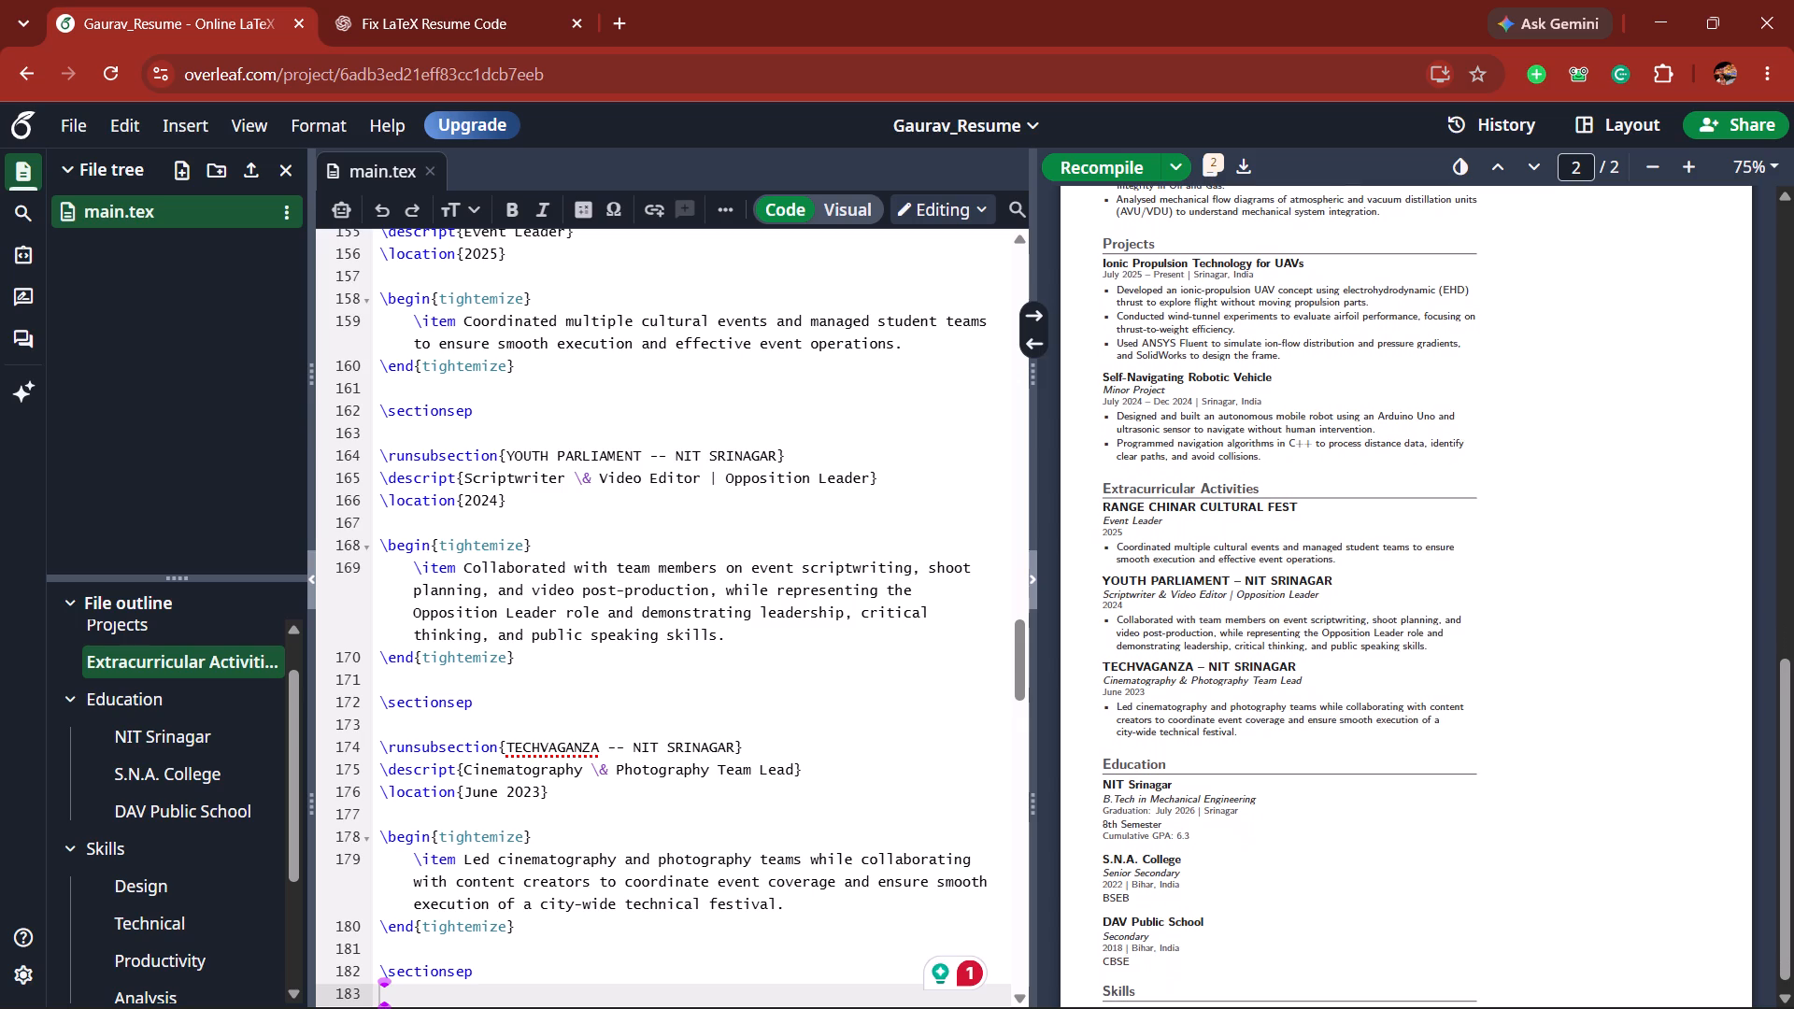
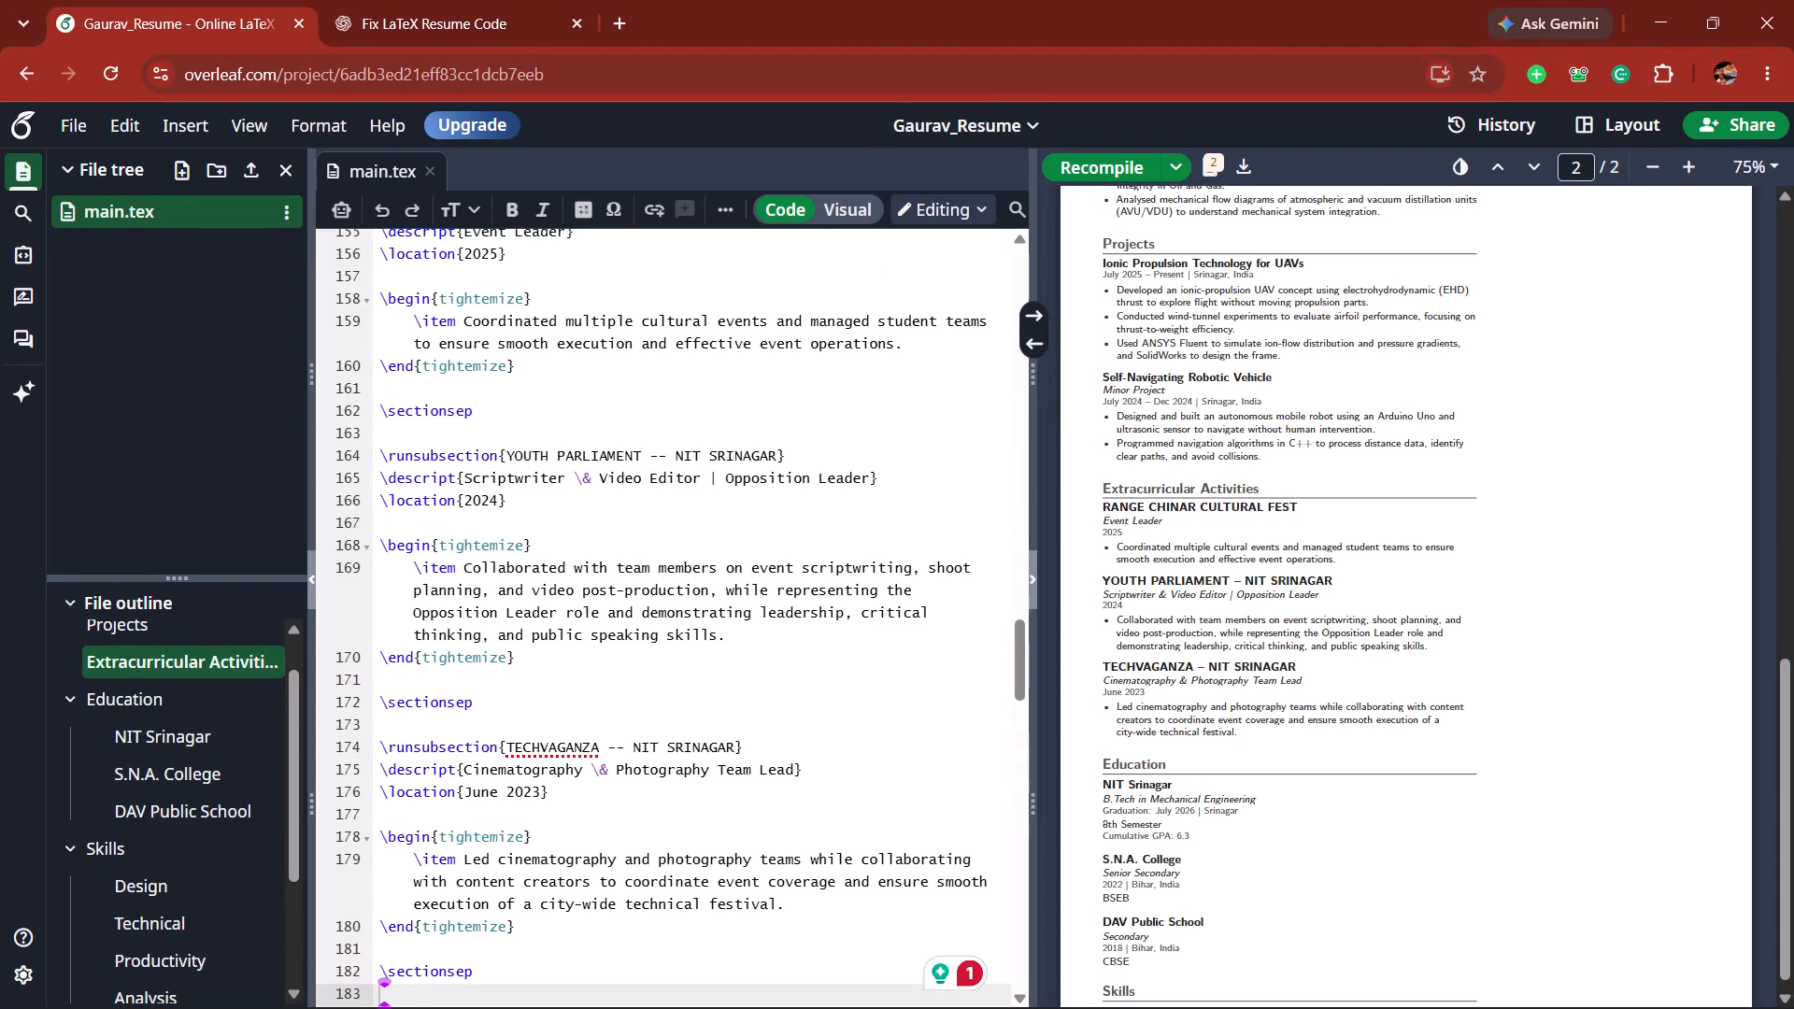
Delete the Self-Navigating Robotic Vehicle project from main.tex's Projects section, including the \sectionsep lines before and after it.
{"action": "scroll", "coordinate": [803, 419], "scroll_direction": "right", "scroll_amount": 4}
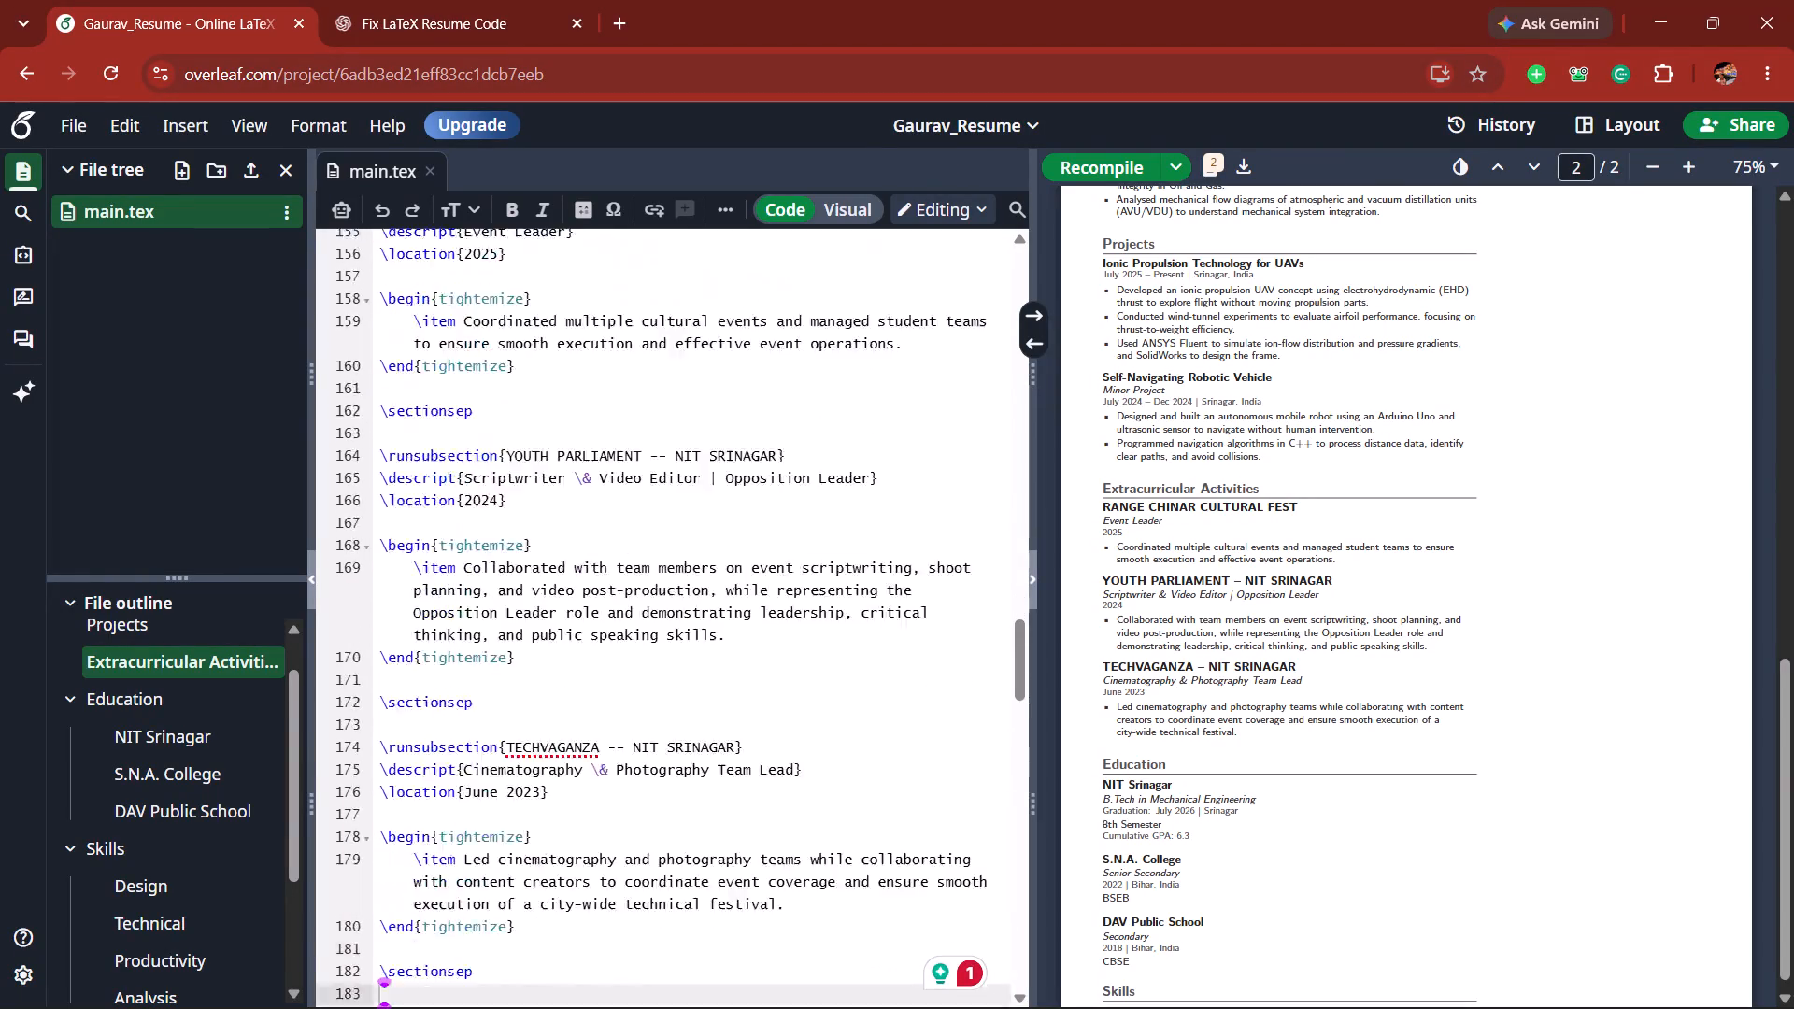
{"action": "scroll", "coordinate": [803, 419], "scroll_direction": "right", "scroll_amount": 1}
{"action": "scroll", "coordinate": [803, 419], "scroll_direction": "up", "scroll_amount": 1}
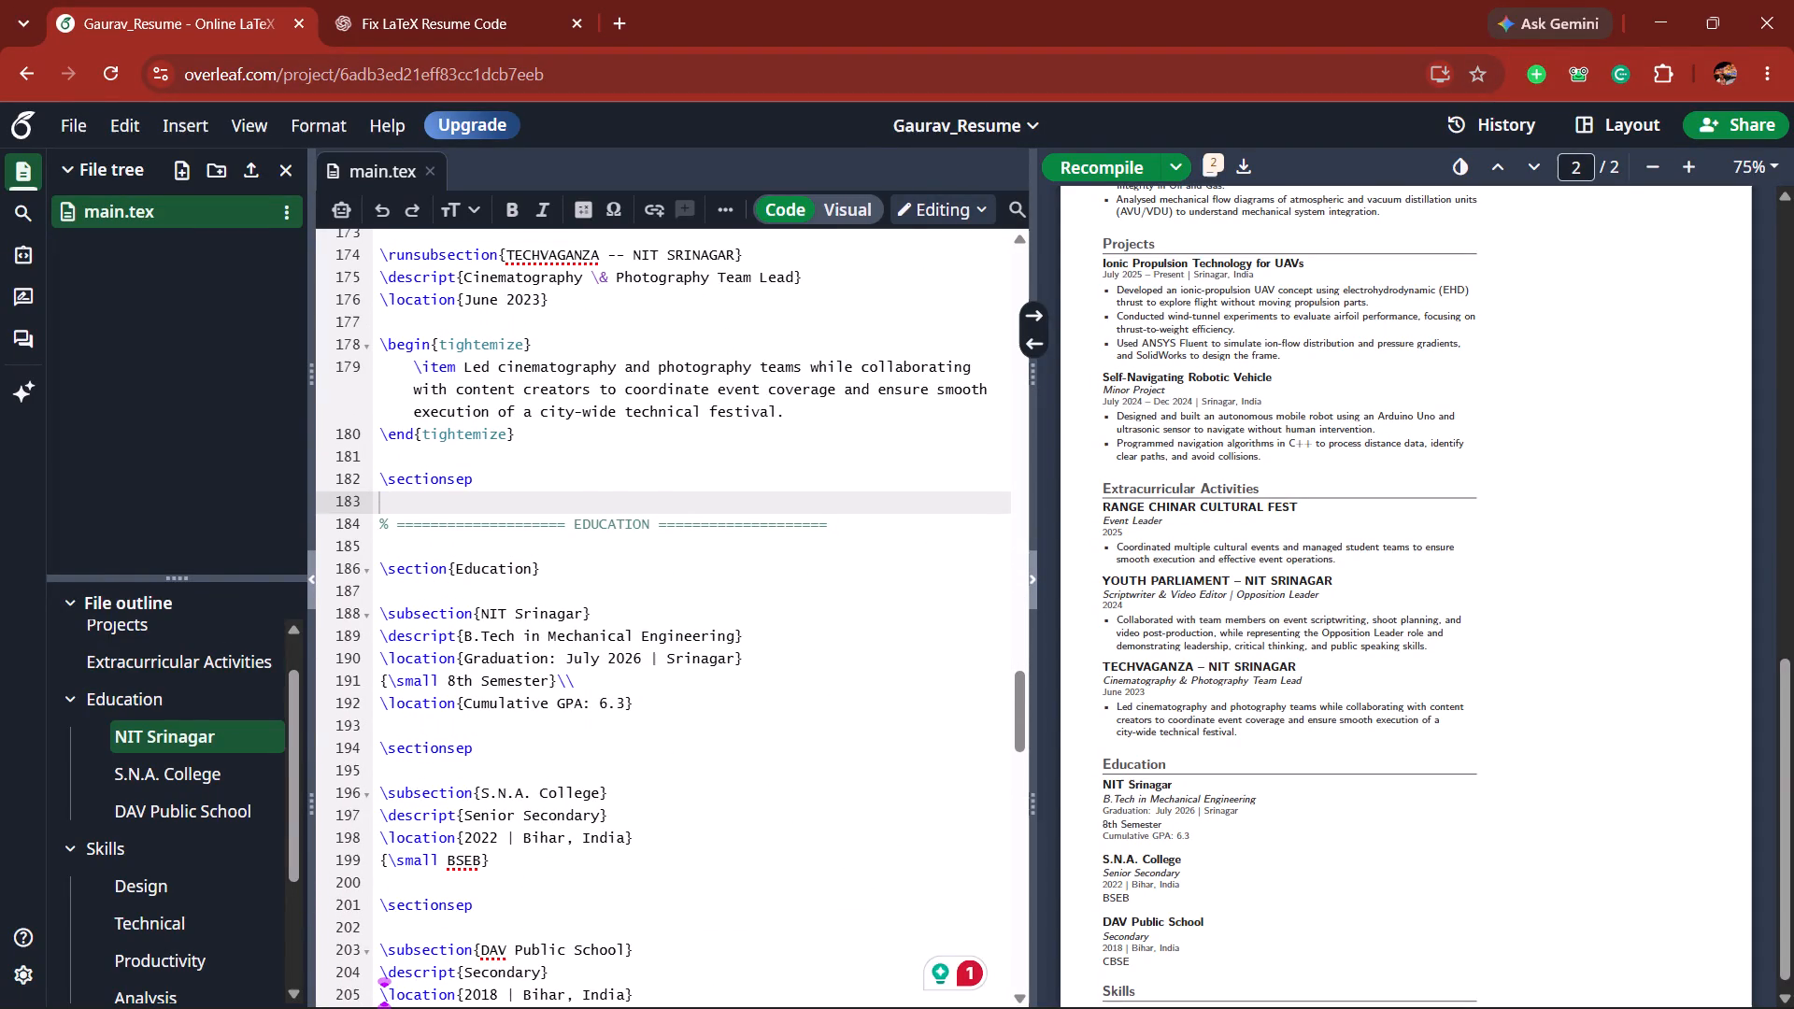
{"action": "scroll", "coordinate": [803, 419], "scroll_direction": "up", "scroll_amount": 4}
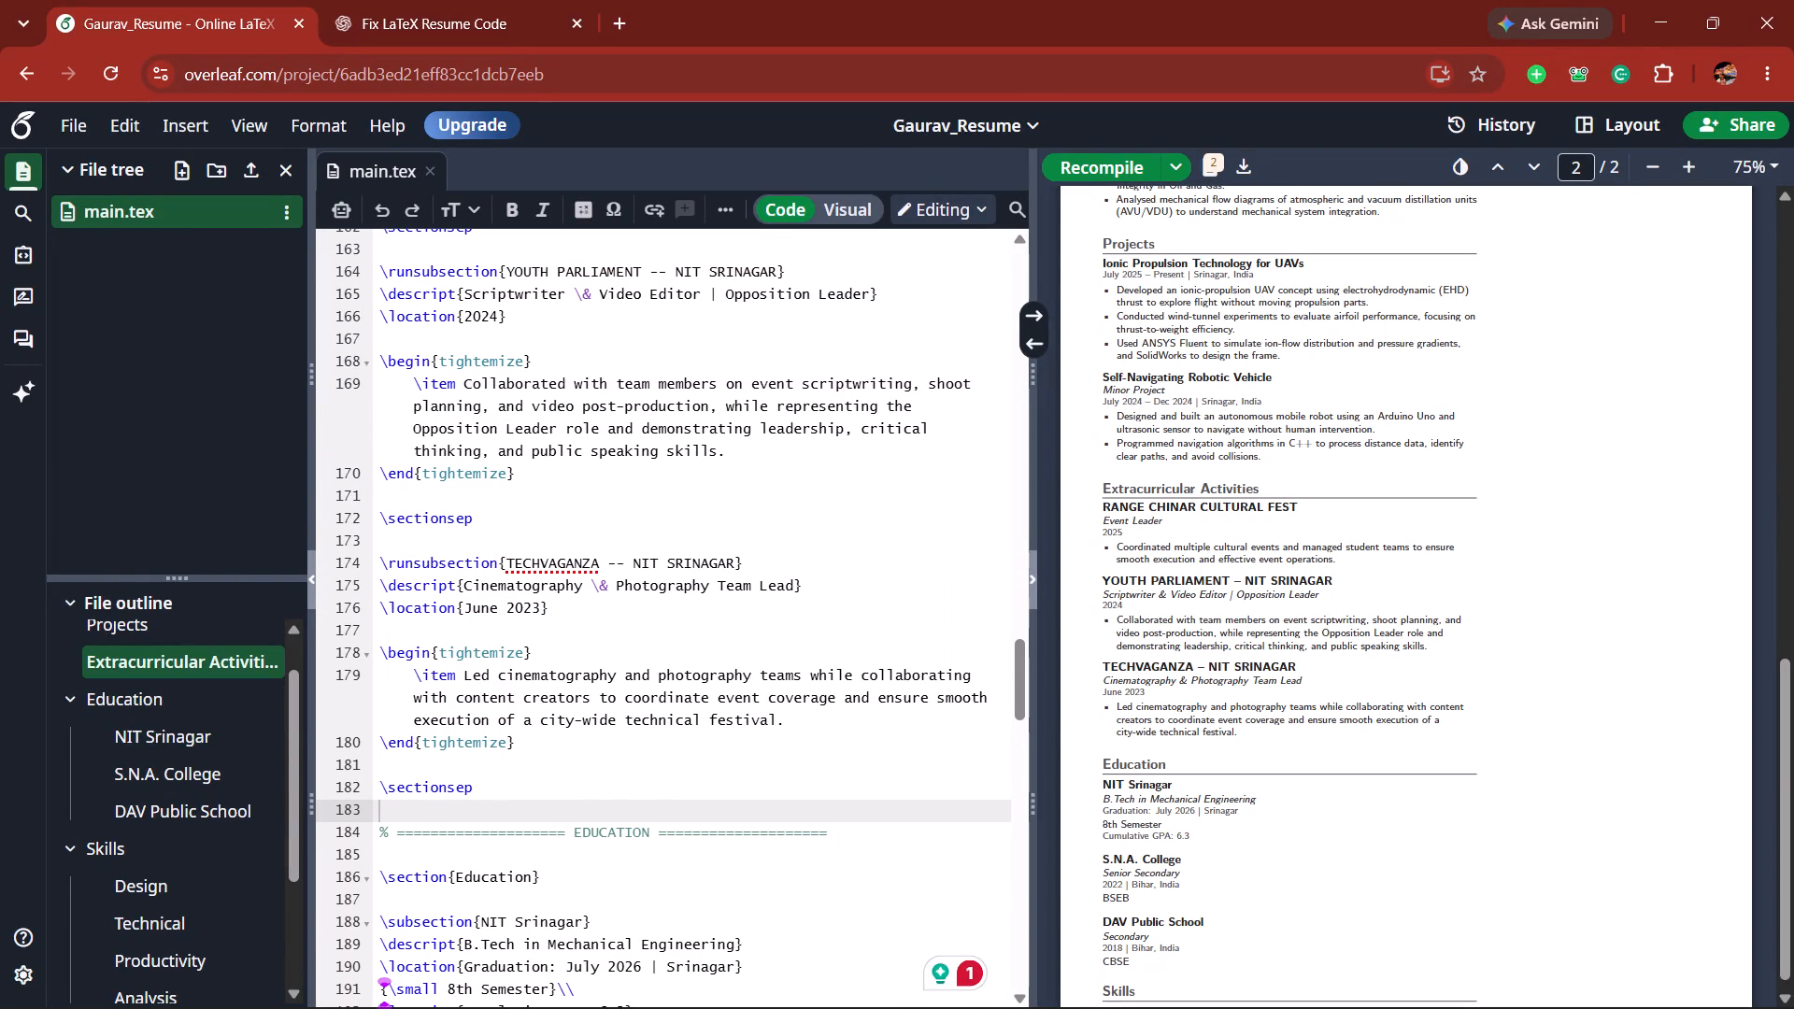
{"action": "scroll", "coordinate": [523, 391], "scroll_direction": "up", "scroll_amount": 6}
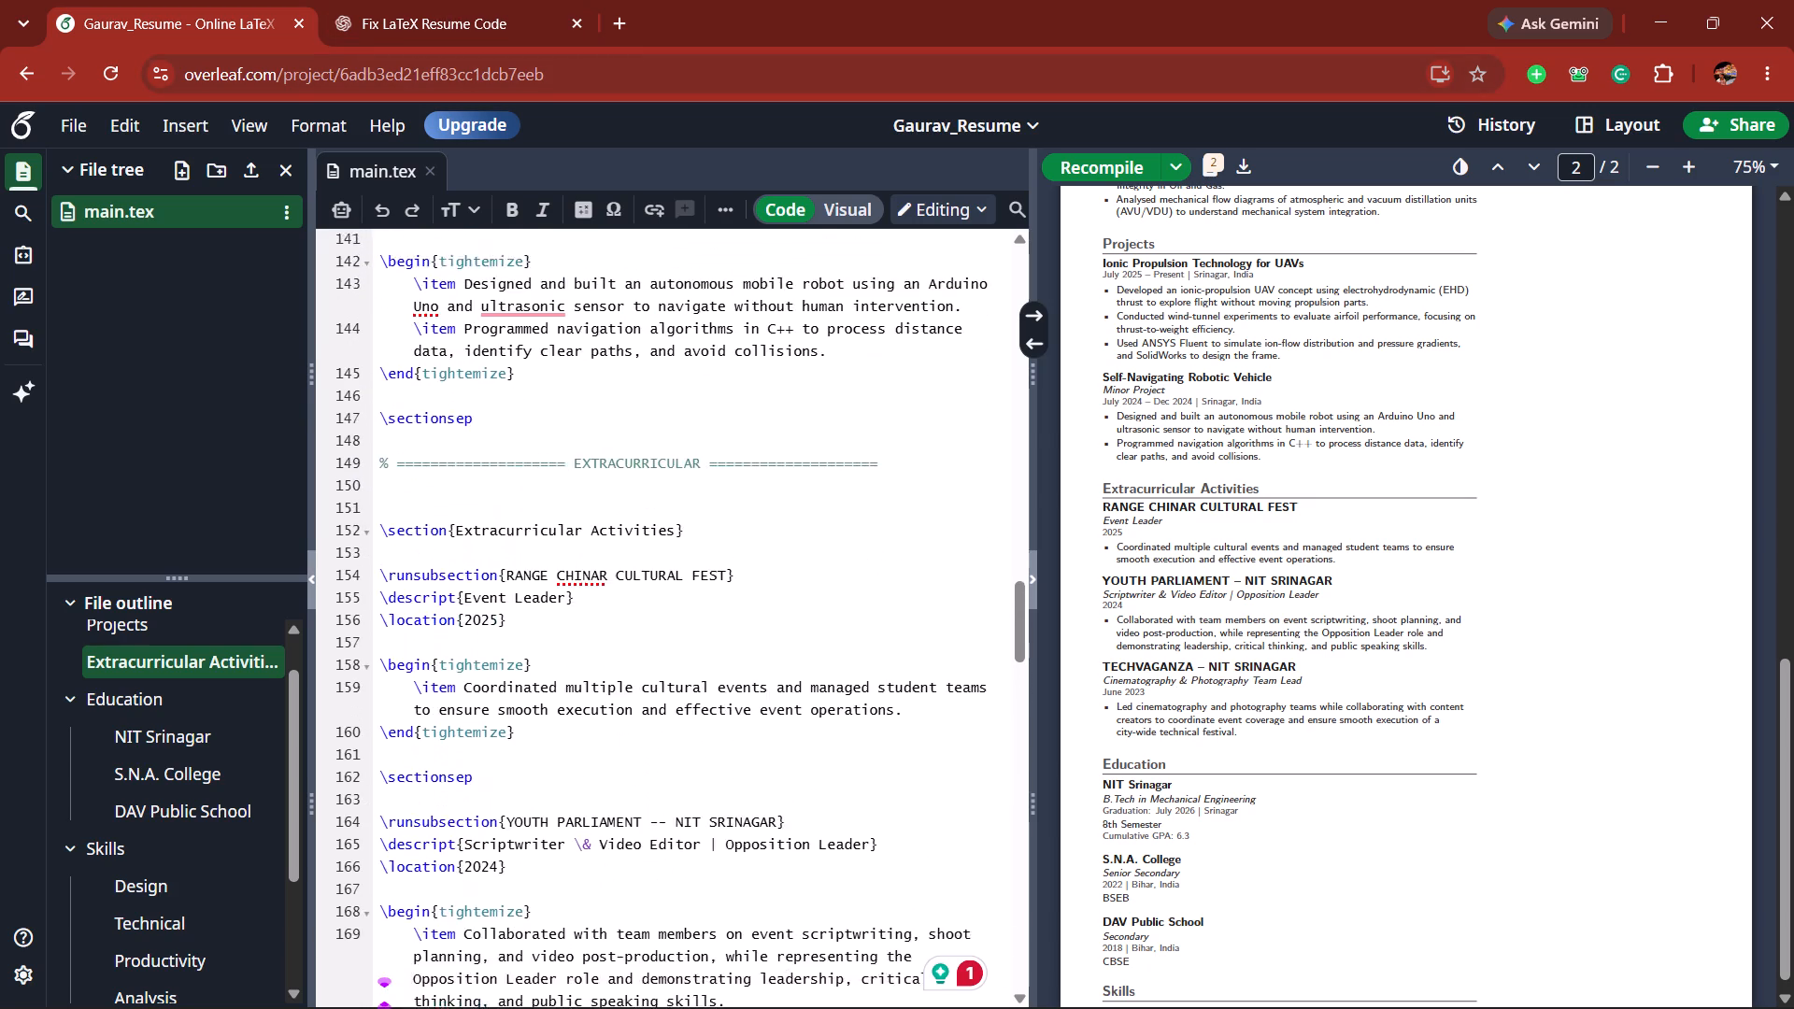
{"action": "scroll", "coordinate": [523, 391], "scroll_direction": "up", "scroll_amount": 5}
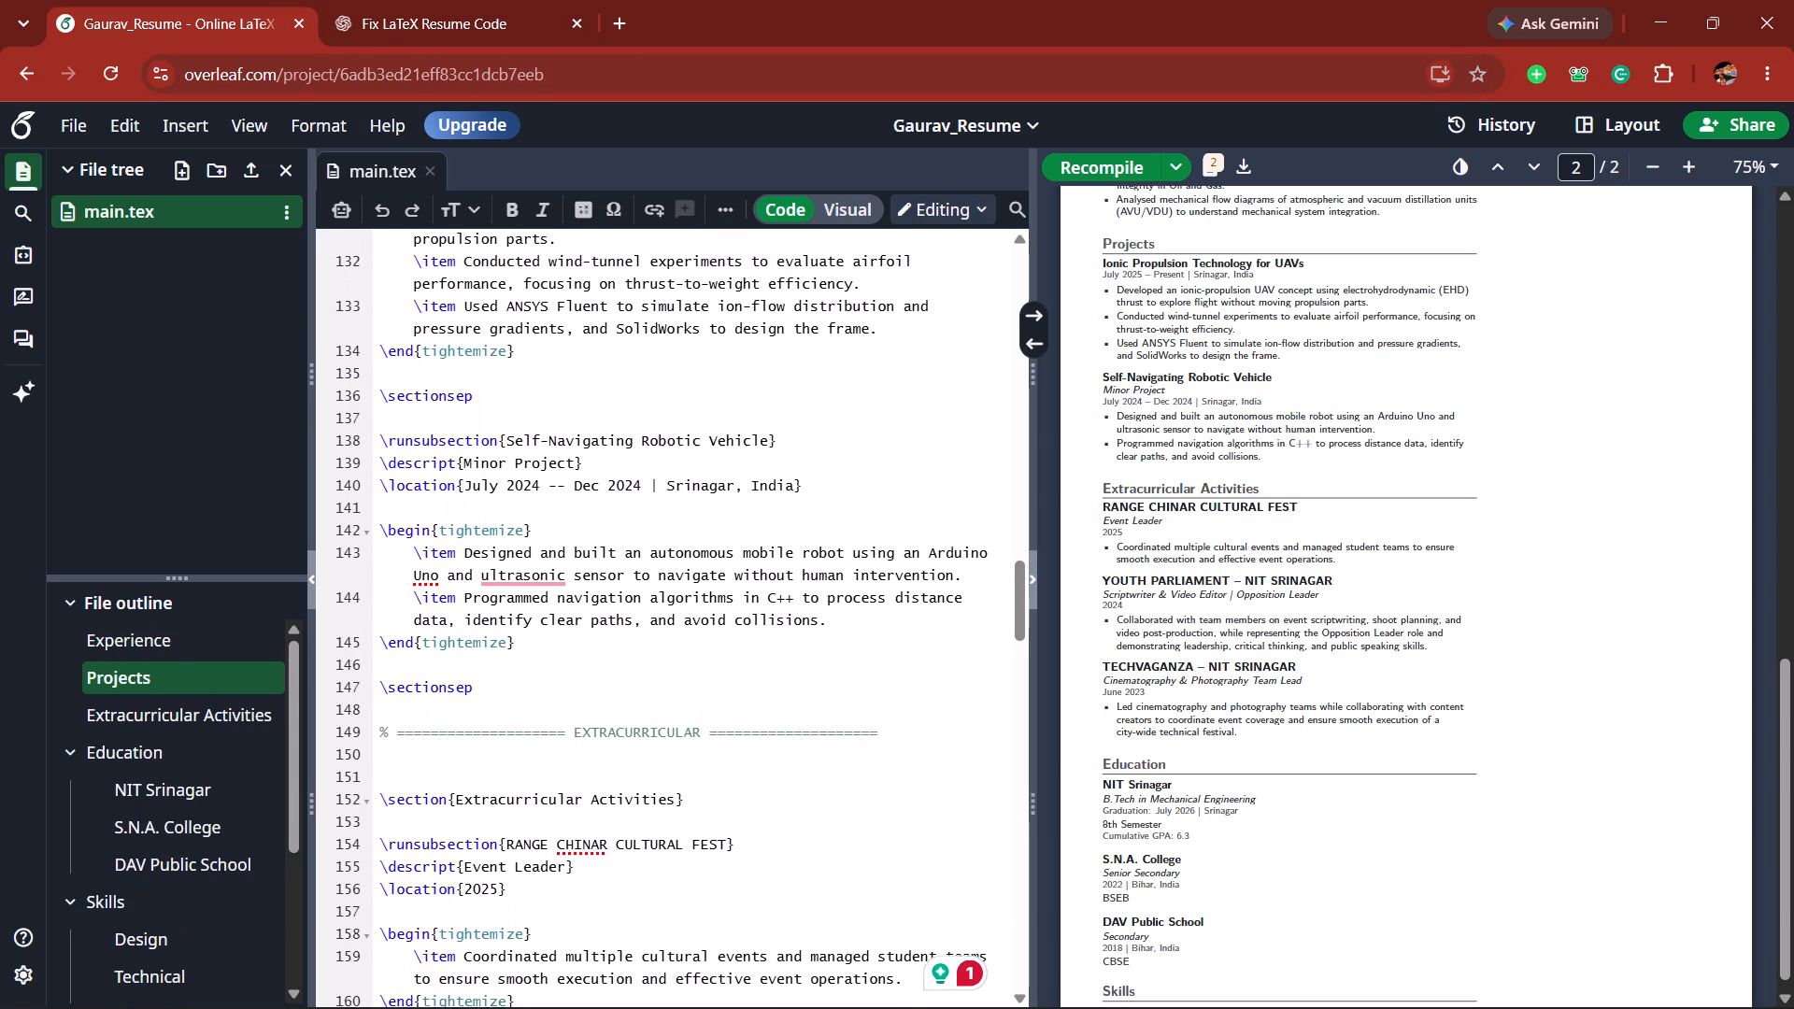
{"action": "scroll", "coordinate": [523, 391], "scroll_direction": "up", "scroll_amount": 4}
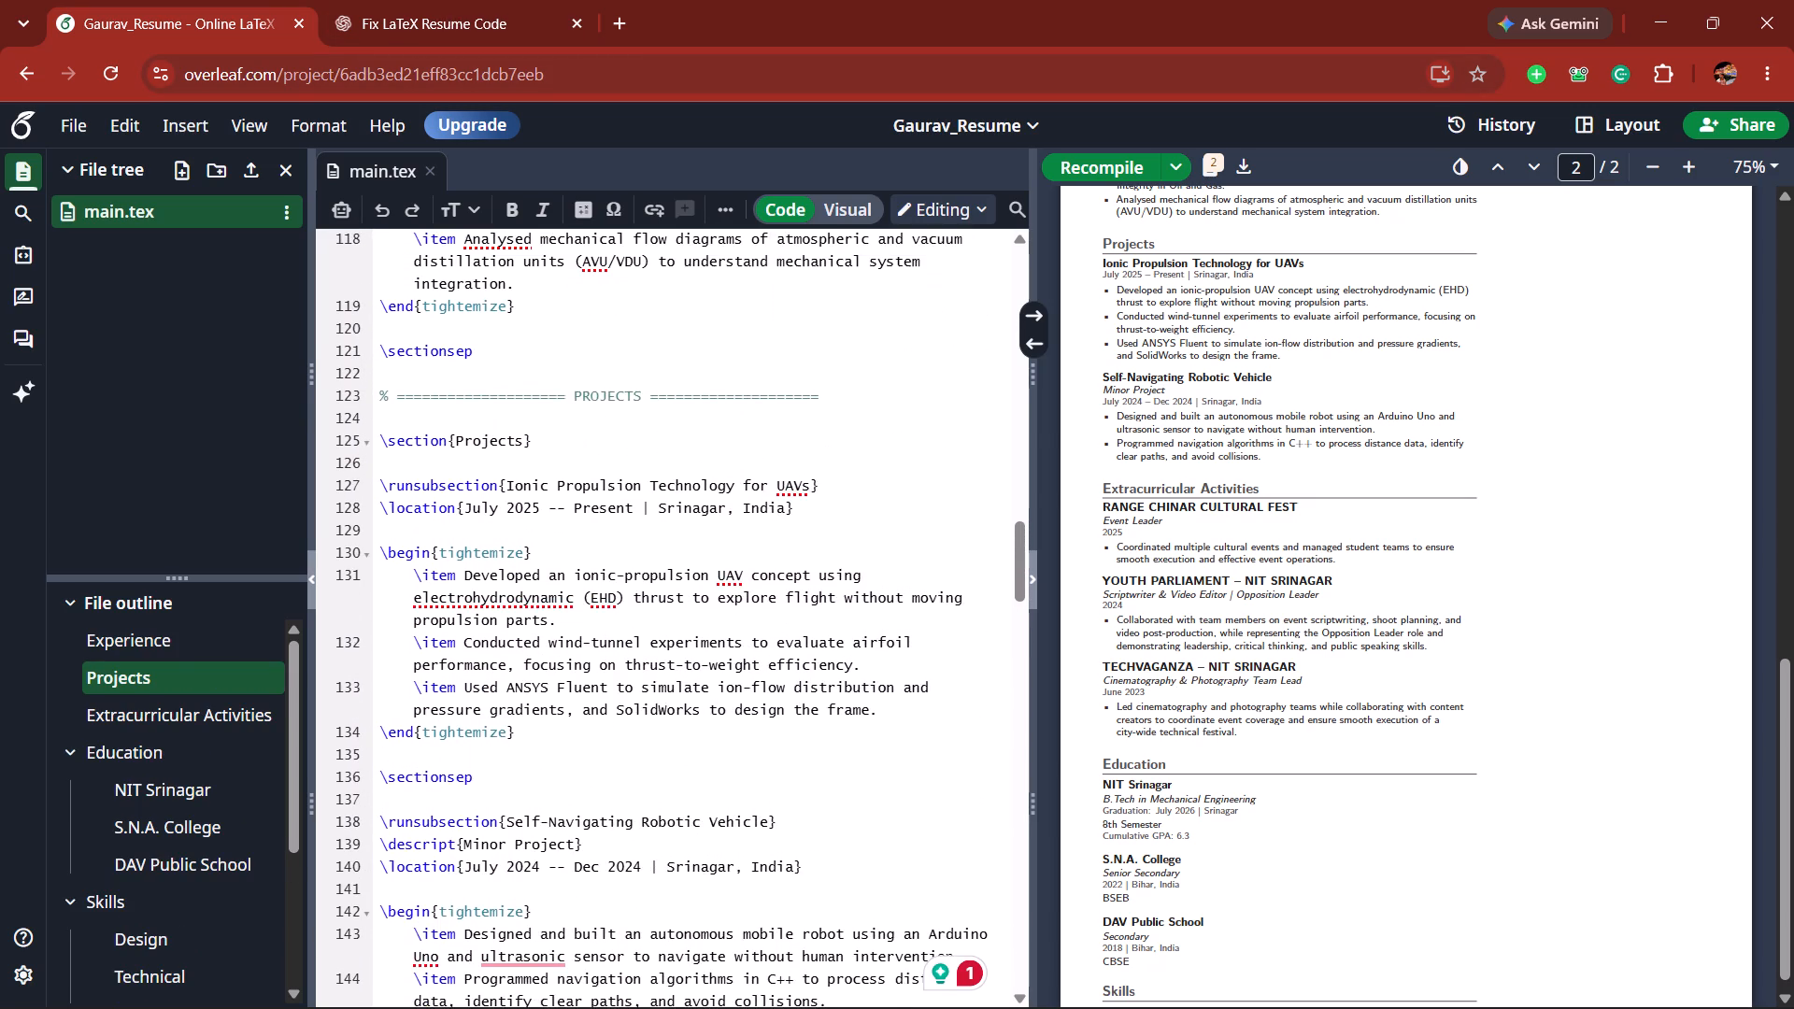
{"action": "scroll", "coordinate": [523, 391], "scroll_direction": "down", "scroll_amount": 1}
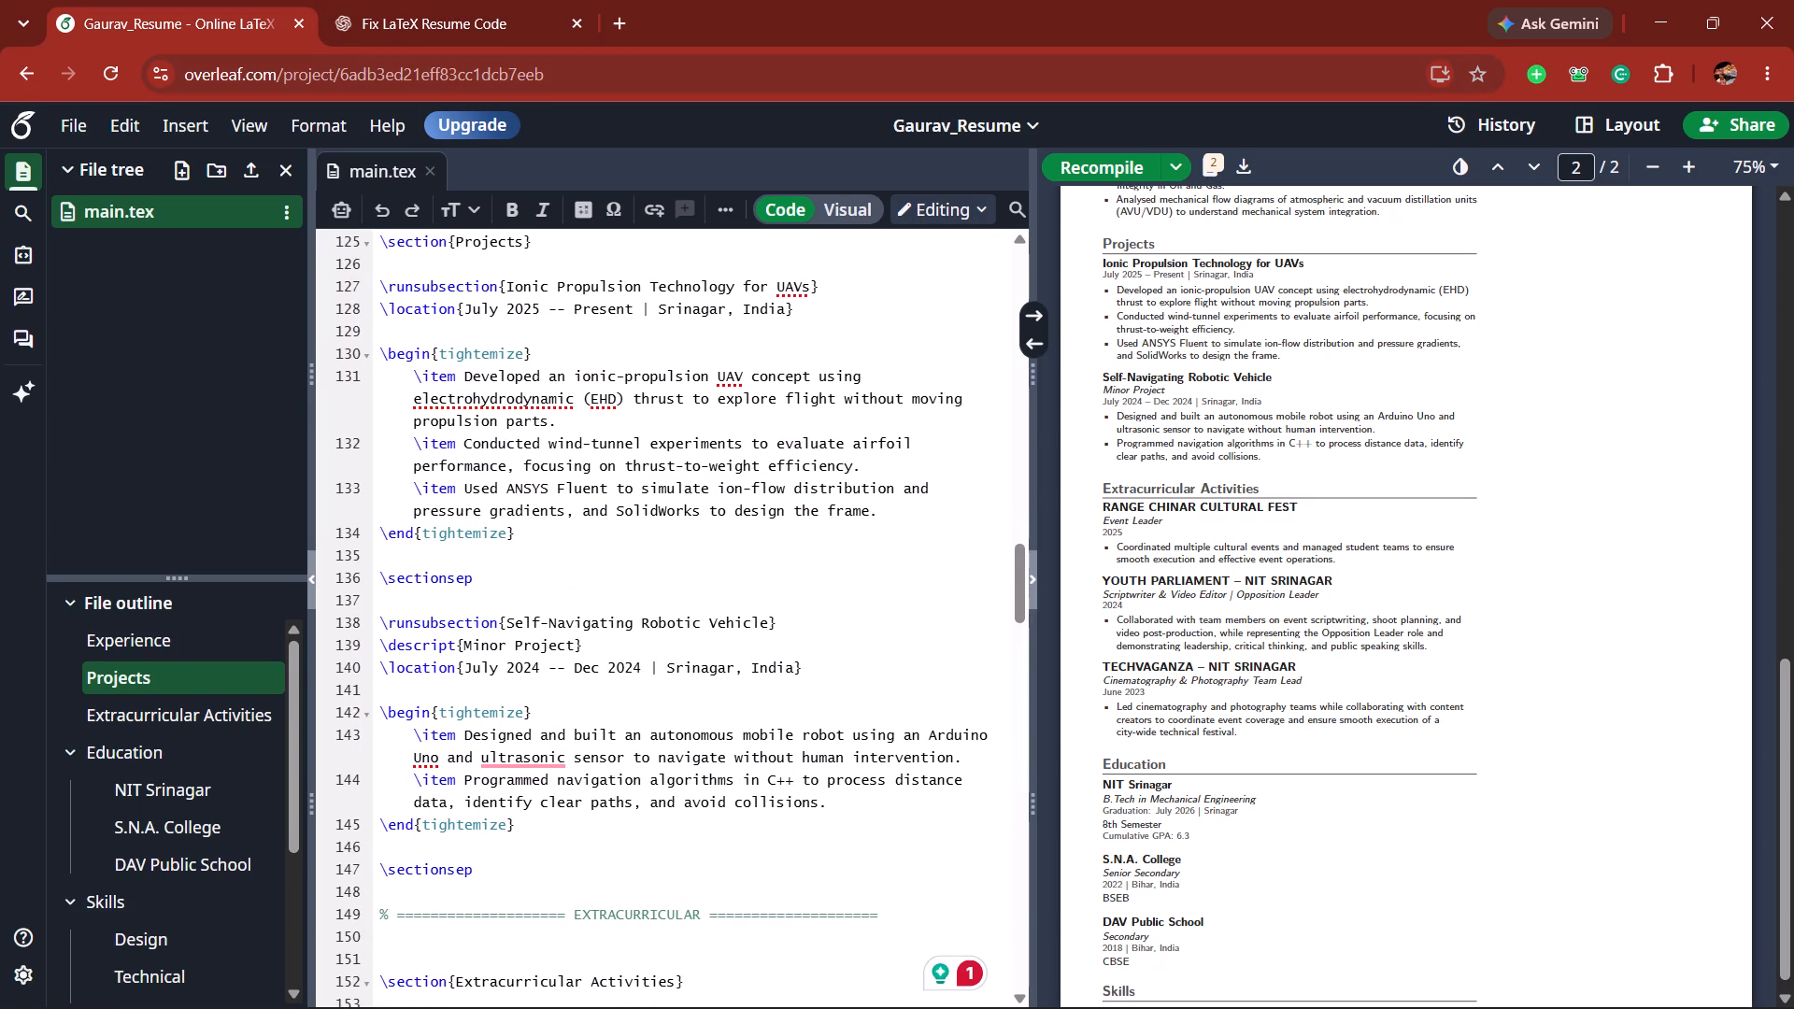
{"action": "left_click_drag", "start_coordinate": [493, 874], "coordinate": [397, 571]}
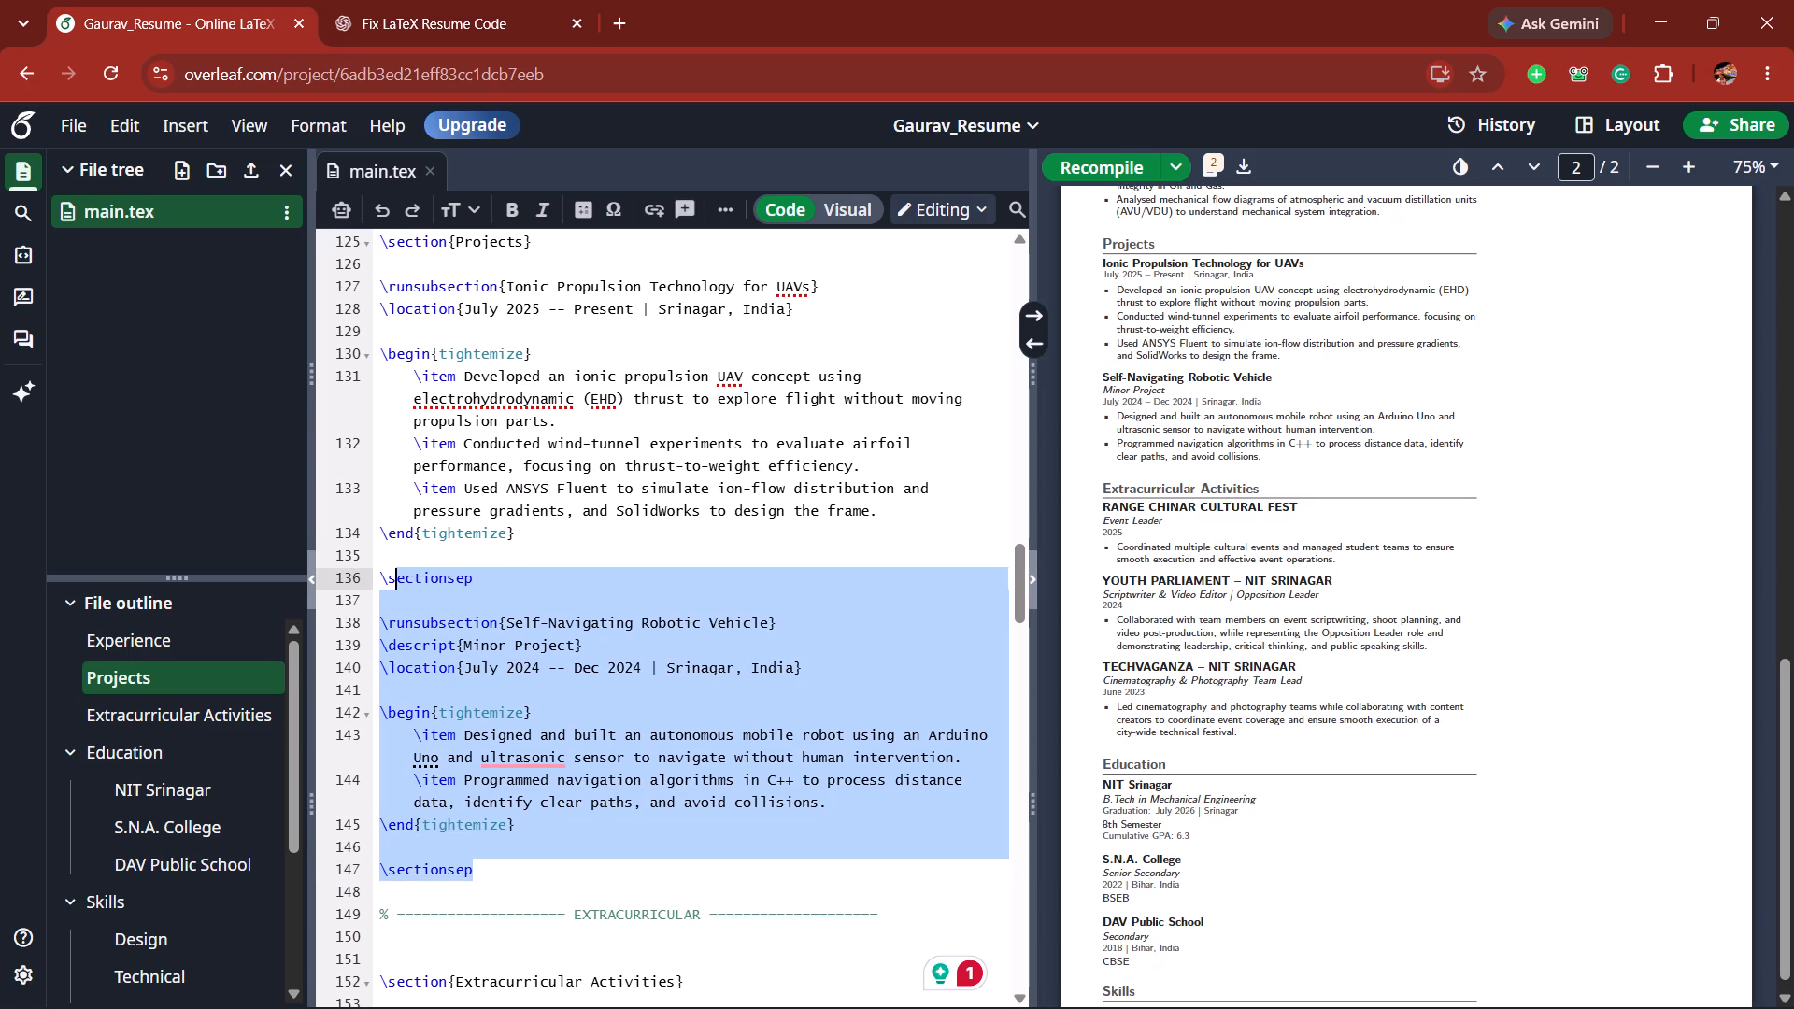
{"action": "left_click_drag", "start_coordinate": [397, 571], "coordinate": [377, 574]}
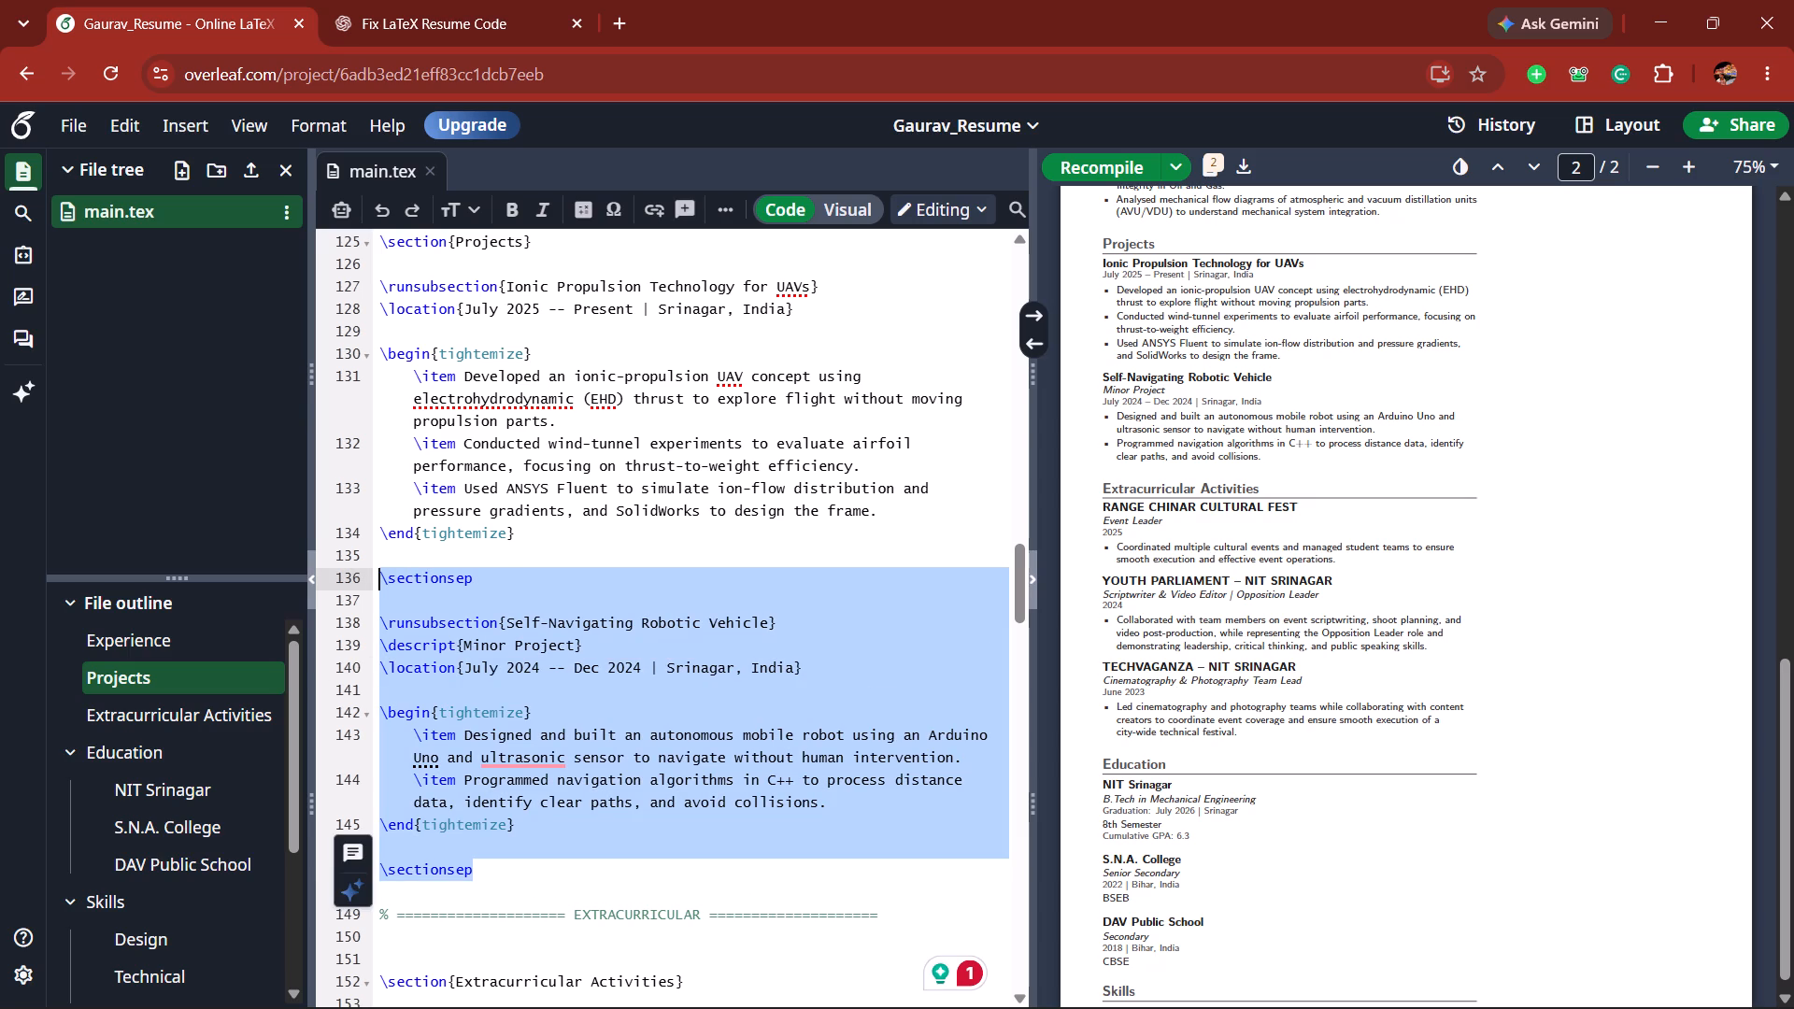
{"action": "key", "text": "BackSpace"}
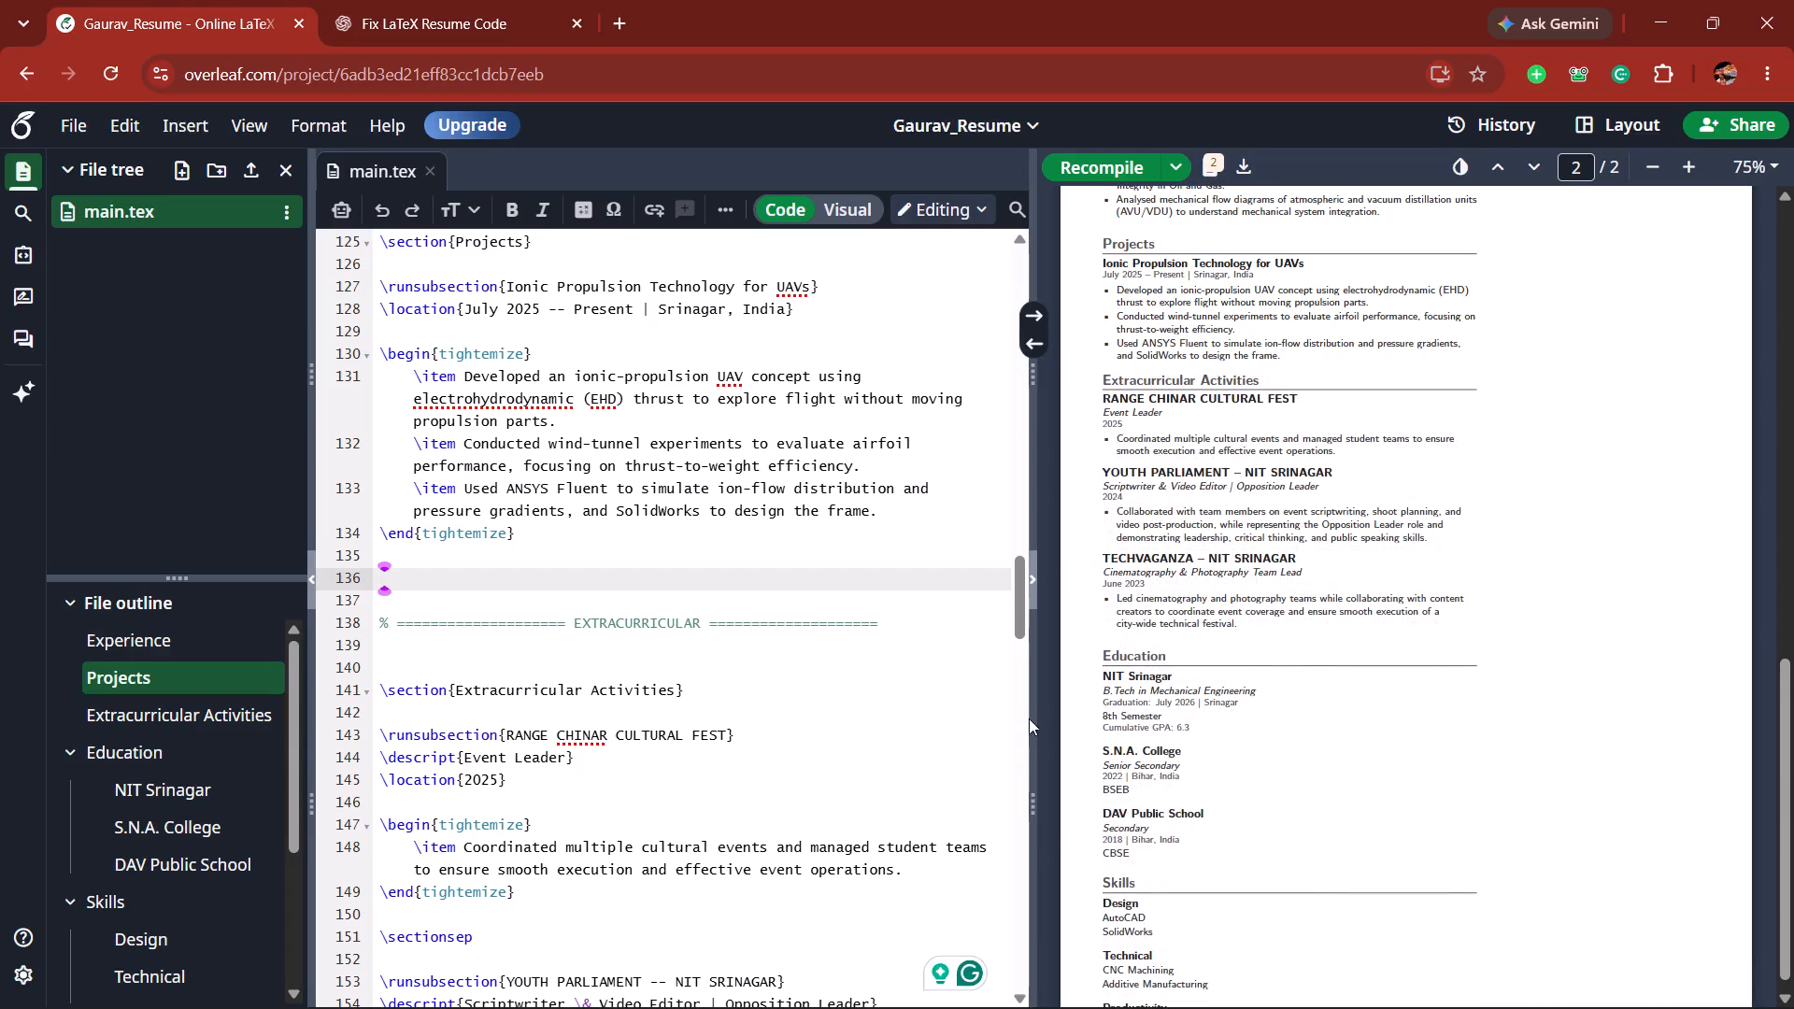
Examine the PDF preview's second-page layout and the Experience and Projects code without the Self-Navigating Robotic Vehicle project.
{"action": "scroll", "coordinate": [1028, 720], "scroll_direction": "up", "scroll_amount": 3}
{"action": "scroll", "coordinate": [1337, 724], "scroll_direction": "up", "scroll_amount": 5}
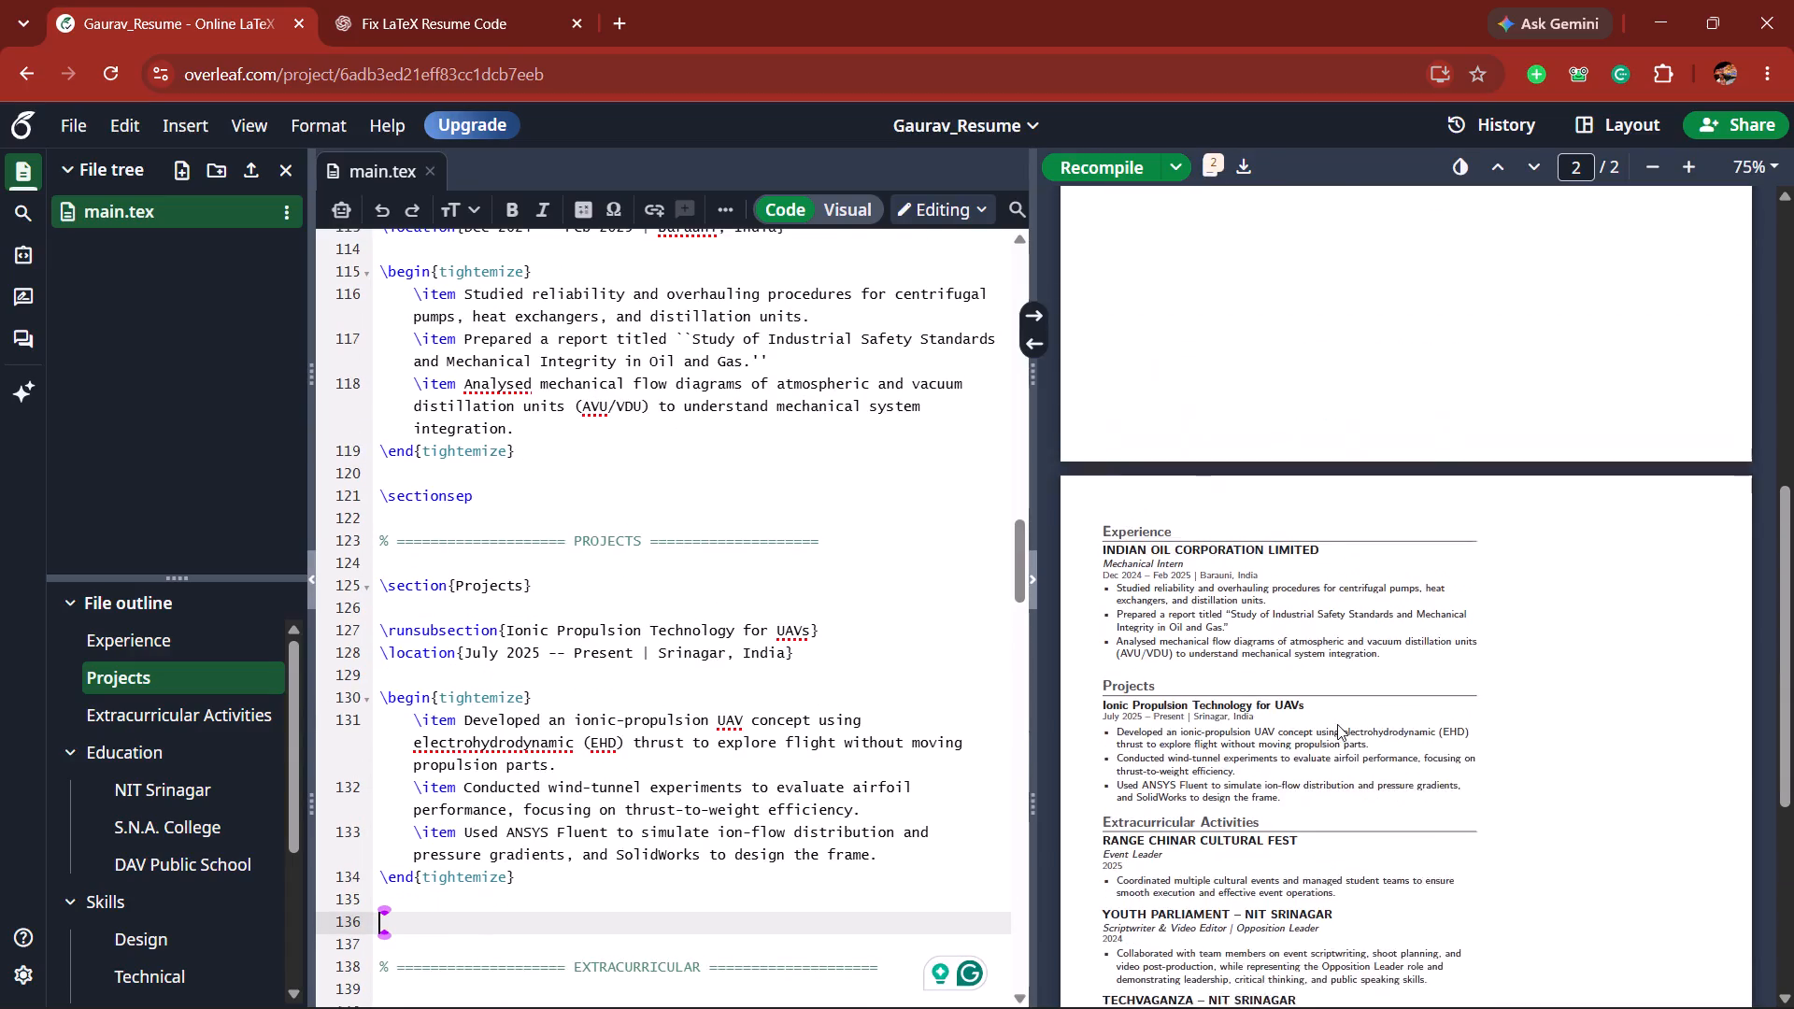
{"action": "scroll", "coordinate": [1337, 724], "scroll_direction": "up", "scroll_amount": 6}
{"action": "scroll", "coordinate": [1337, 724], "scroll_direction": "down", "scroll_amount": 9}
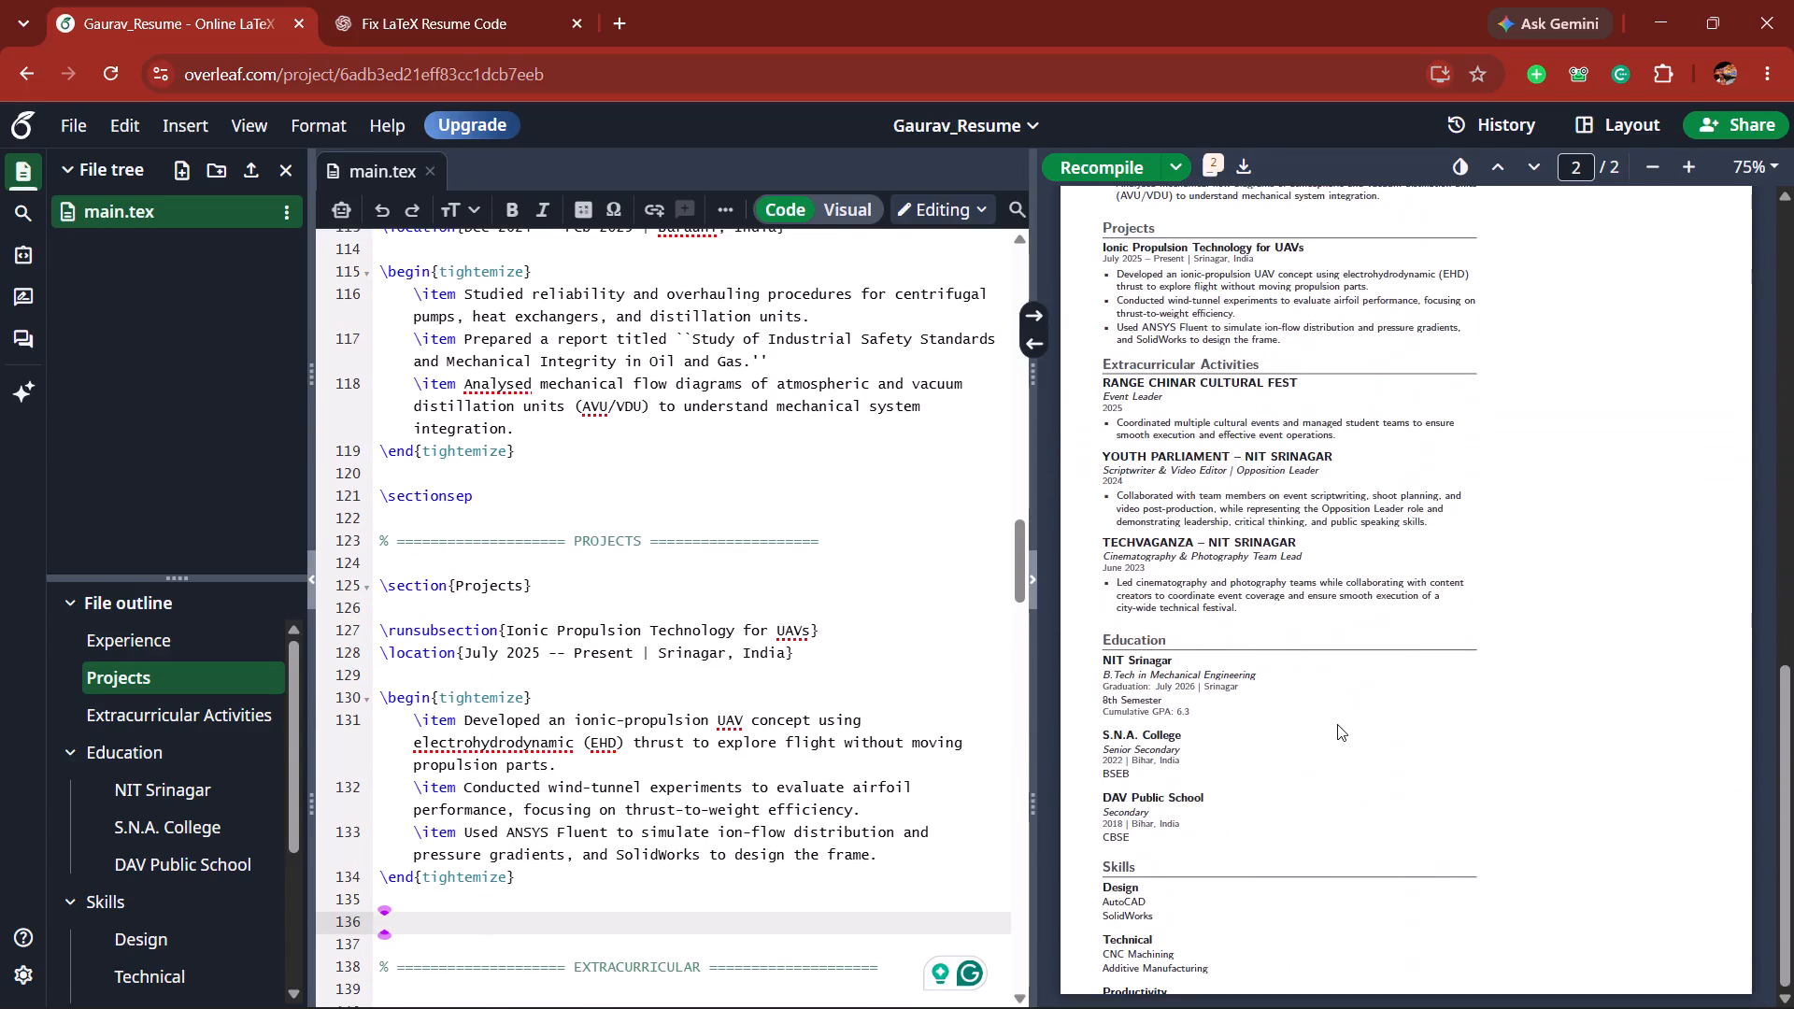
{"action": "scroll", "coordinate": [1337, 724], "scroll_direction": "down", "scroll_amount": 3}
{"action": "scroll", "coordinate": [422, 753], "scroll_direction": "right", "scroll_amount": 1}
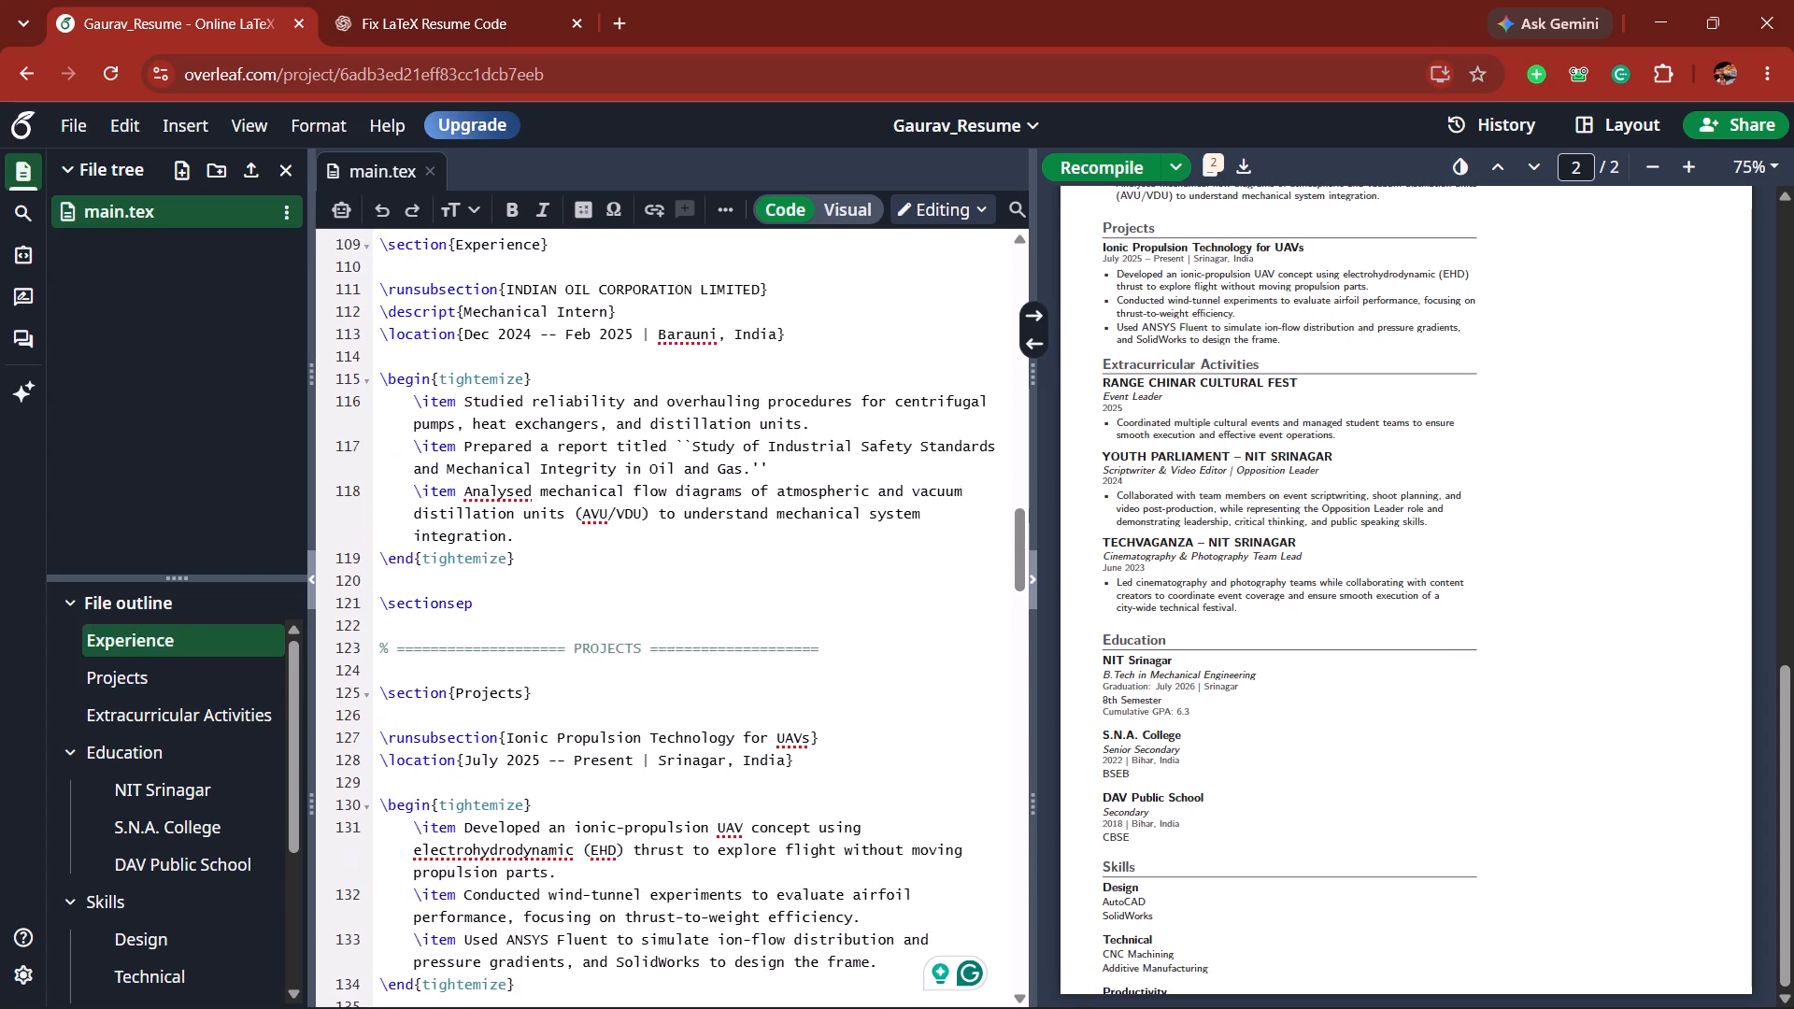
{"action": "scroll", "coordinate": [422, 753], "scroll_direction": "right", "scroll_amount": 1}
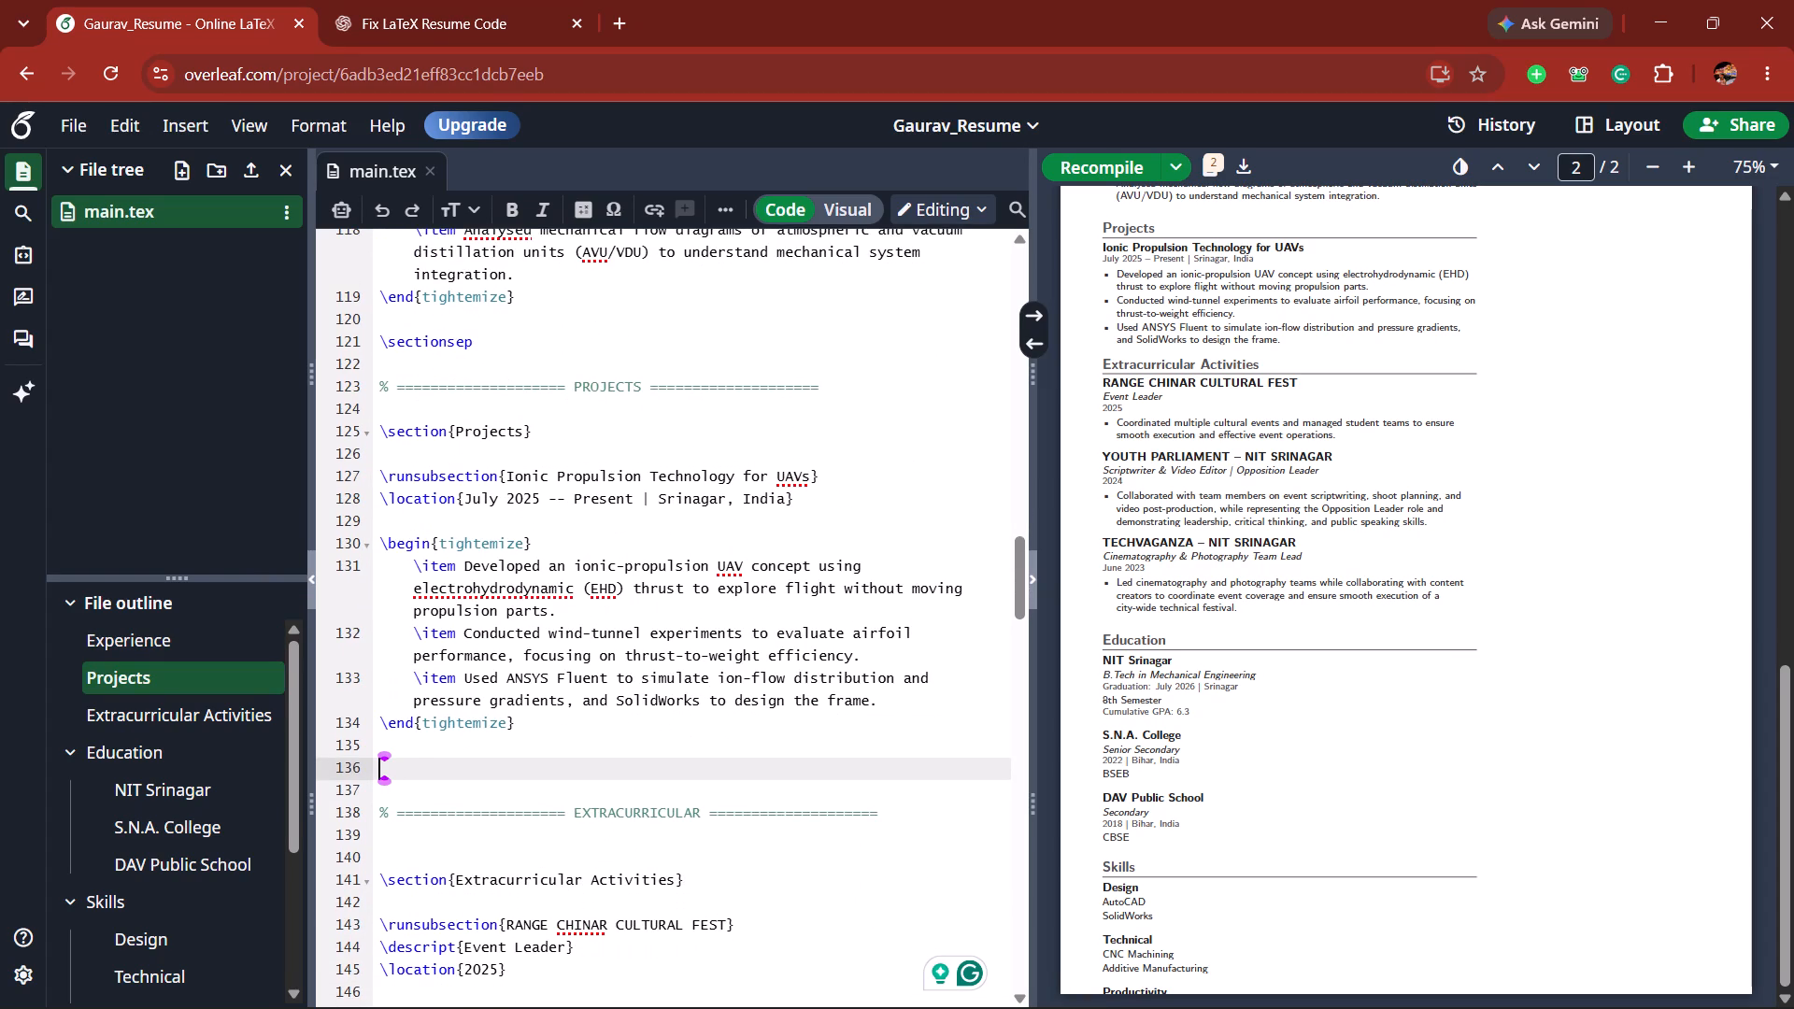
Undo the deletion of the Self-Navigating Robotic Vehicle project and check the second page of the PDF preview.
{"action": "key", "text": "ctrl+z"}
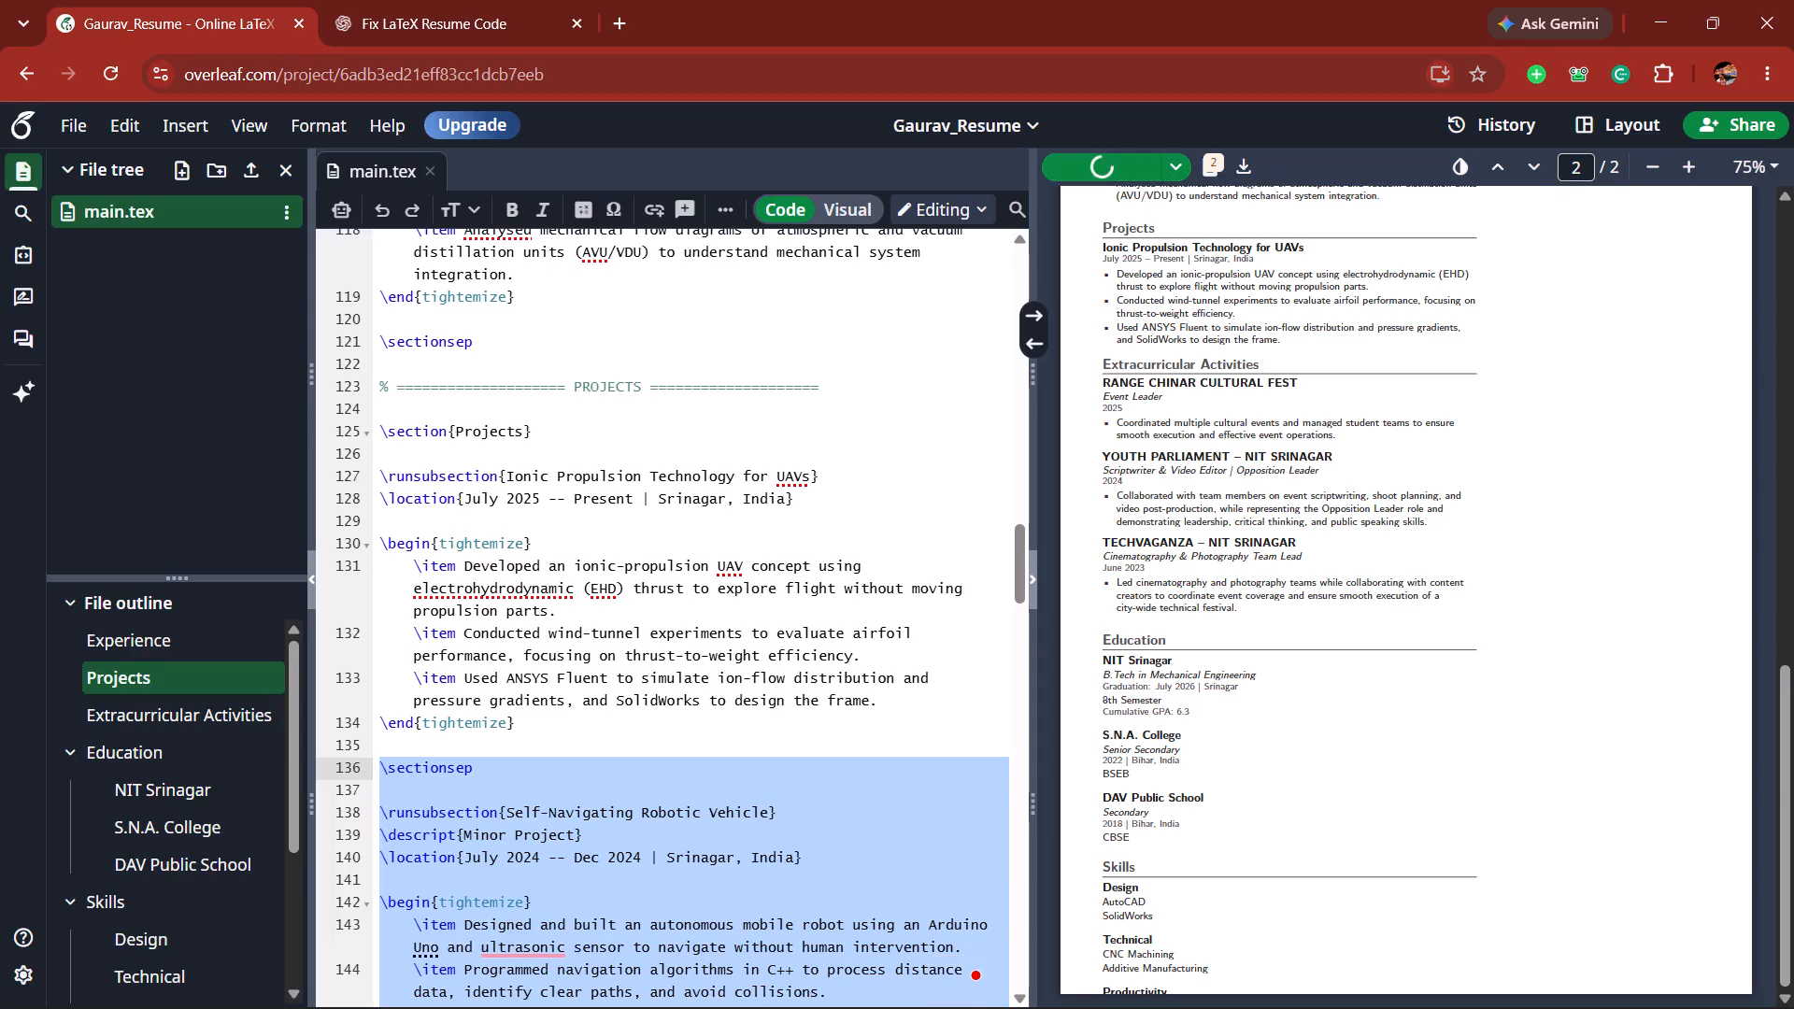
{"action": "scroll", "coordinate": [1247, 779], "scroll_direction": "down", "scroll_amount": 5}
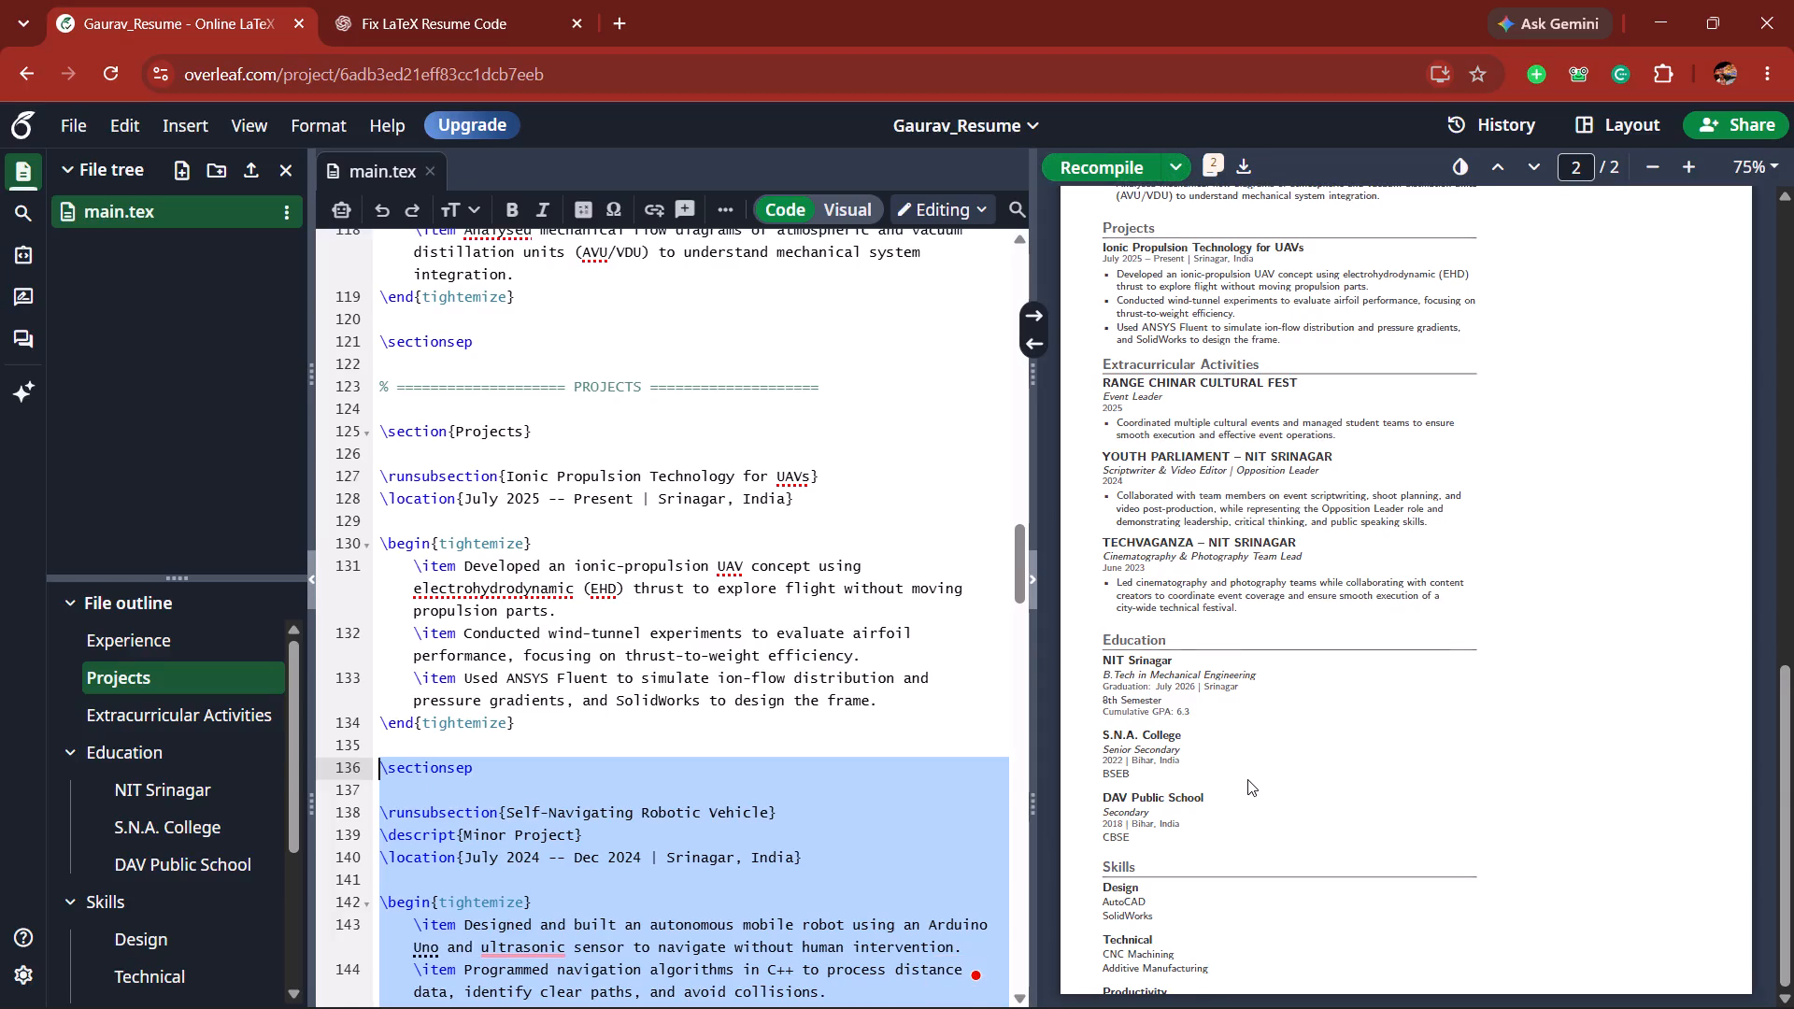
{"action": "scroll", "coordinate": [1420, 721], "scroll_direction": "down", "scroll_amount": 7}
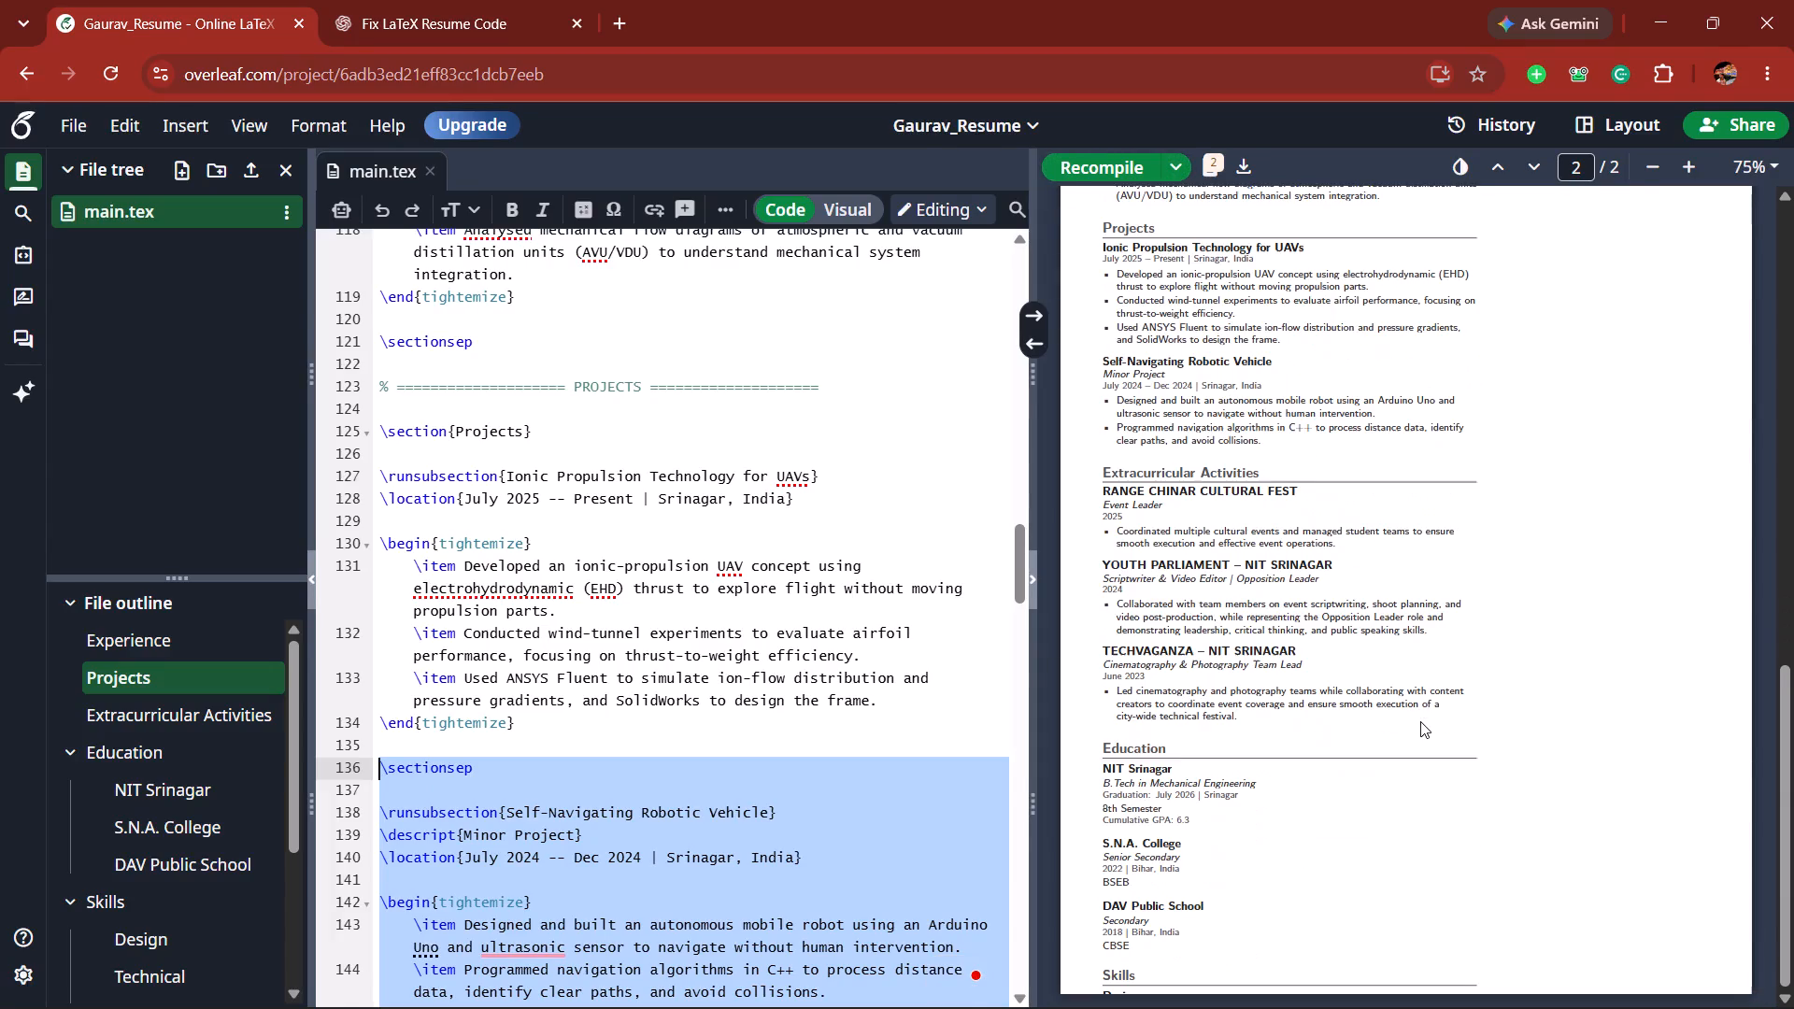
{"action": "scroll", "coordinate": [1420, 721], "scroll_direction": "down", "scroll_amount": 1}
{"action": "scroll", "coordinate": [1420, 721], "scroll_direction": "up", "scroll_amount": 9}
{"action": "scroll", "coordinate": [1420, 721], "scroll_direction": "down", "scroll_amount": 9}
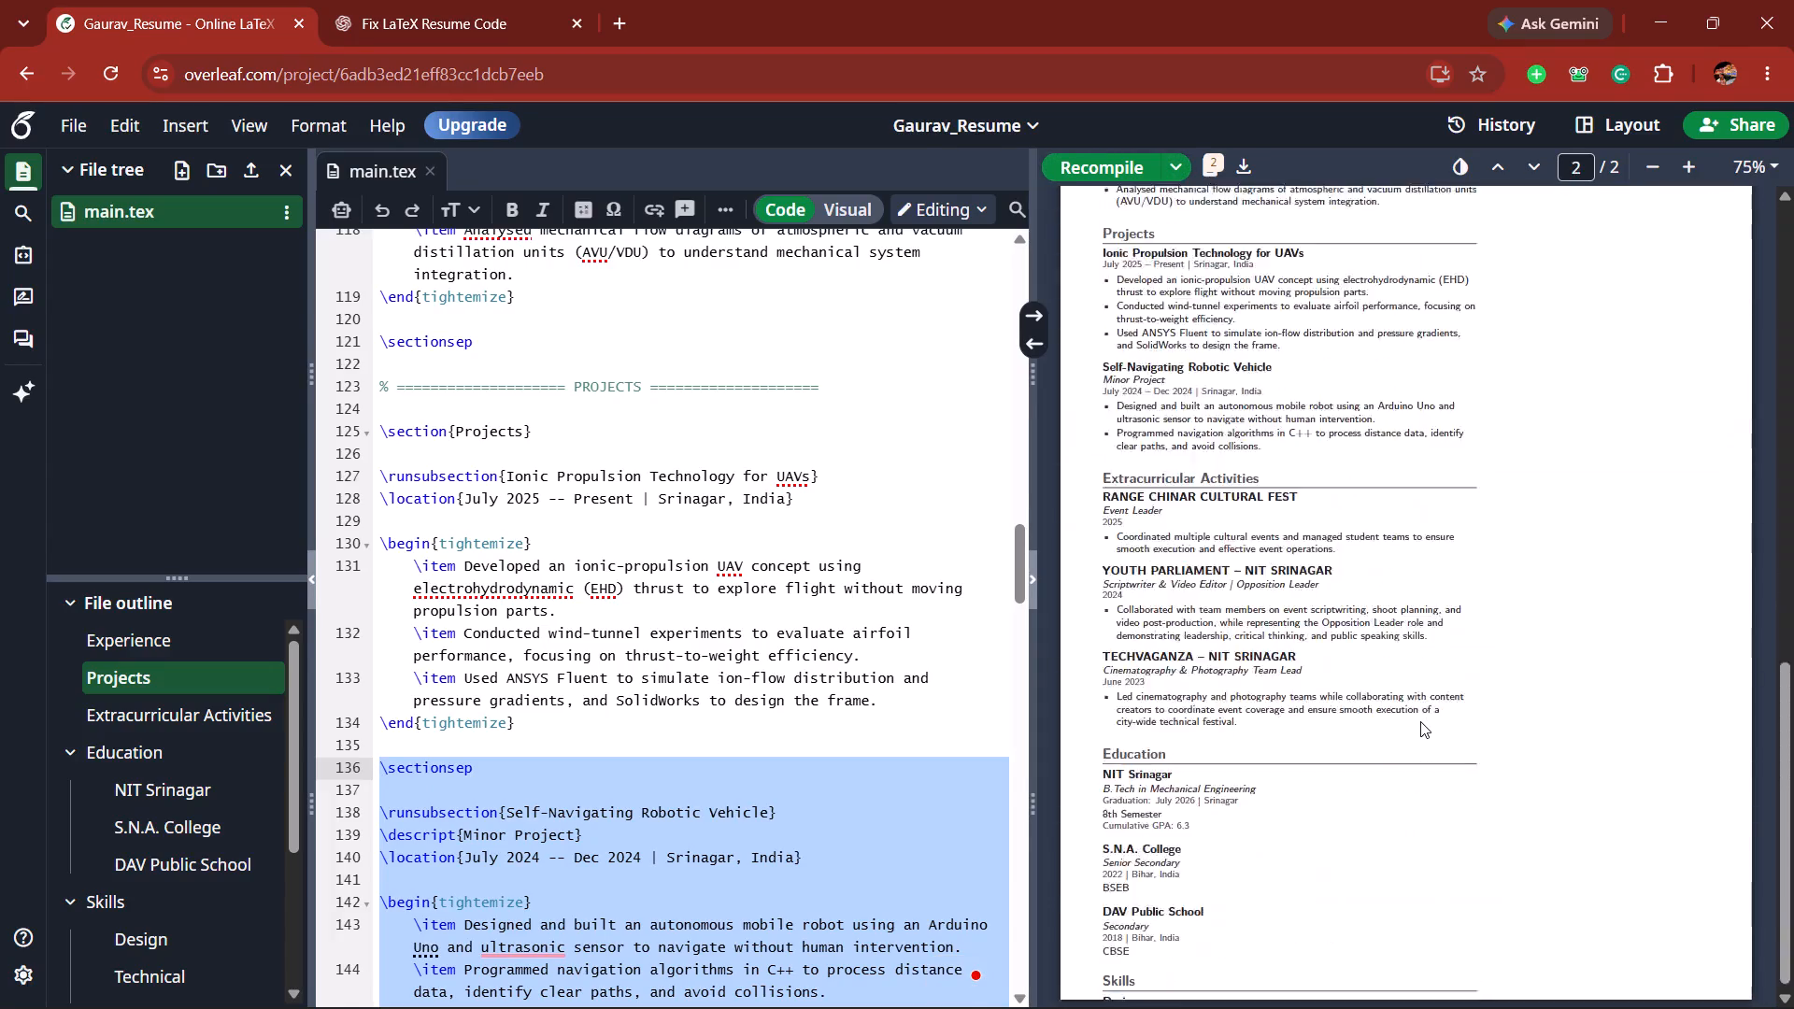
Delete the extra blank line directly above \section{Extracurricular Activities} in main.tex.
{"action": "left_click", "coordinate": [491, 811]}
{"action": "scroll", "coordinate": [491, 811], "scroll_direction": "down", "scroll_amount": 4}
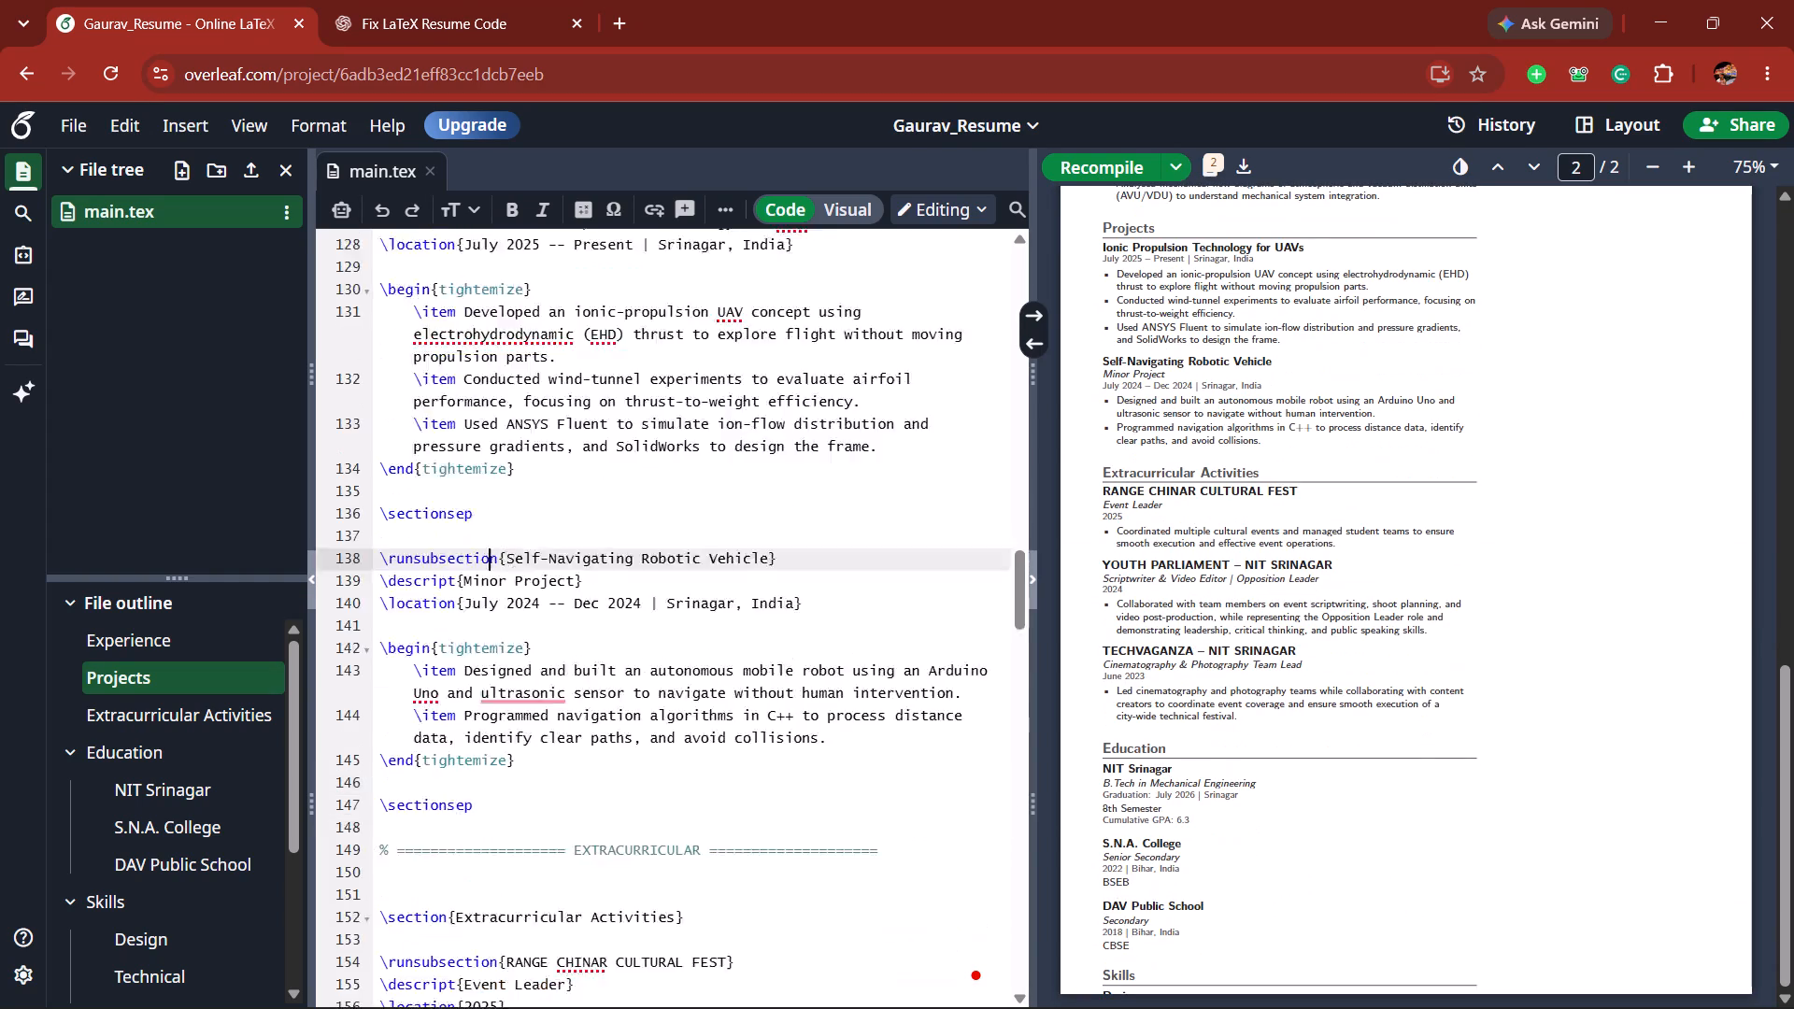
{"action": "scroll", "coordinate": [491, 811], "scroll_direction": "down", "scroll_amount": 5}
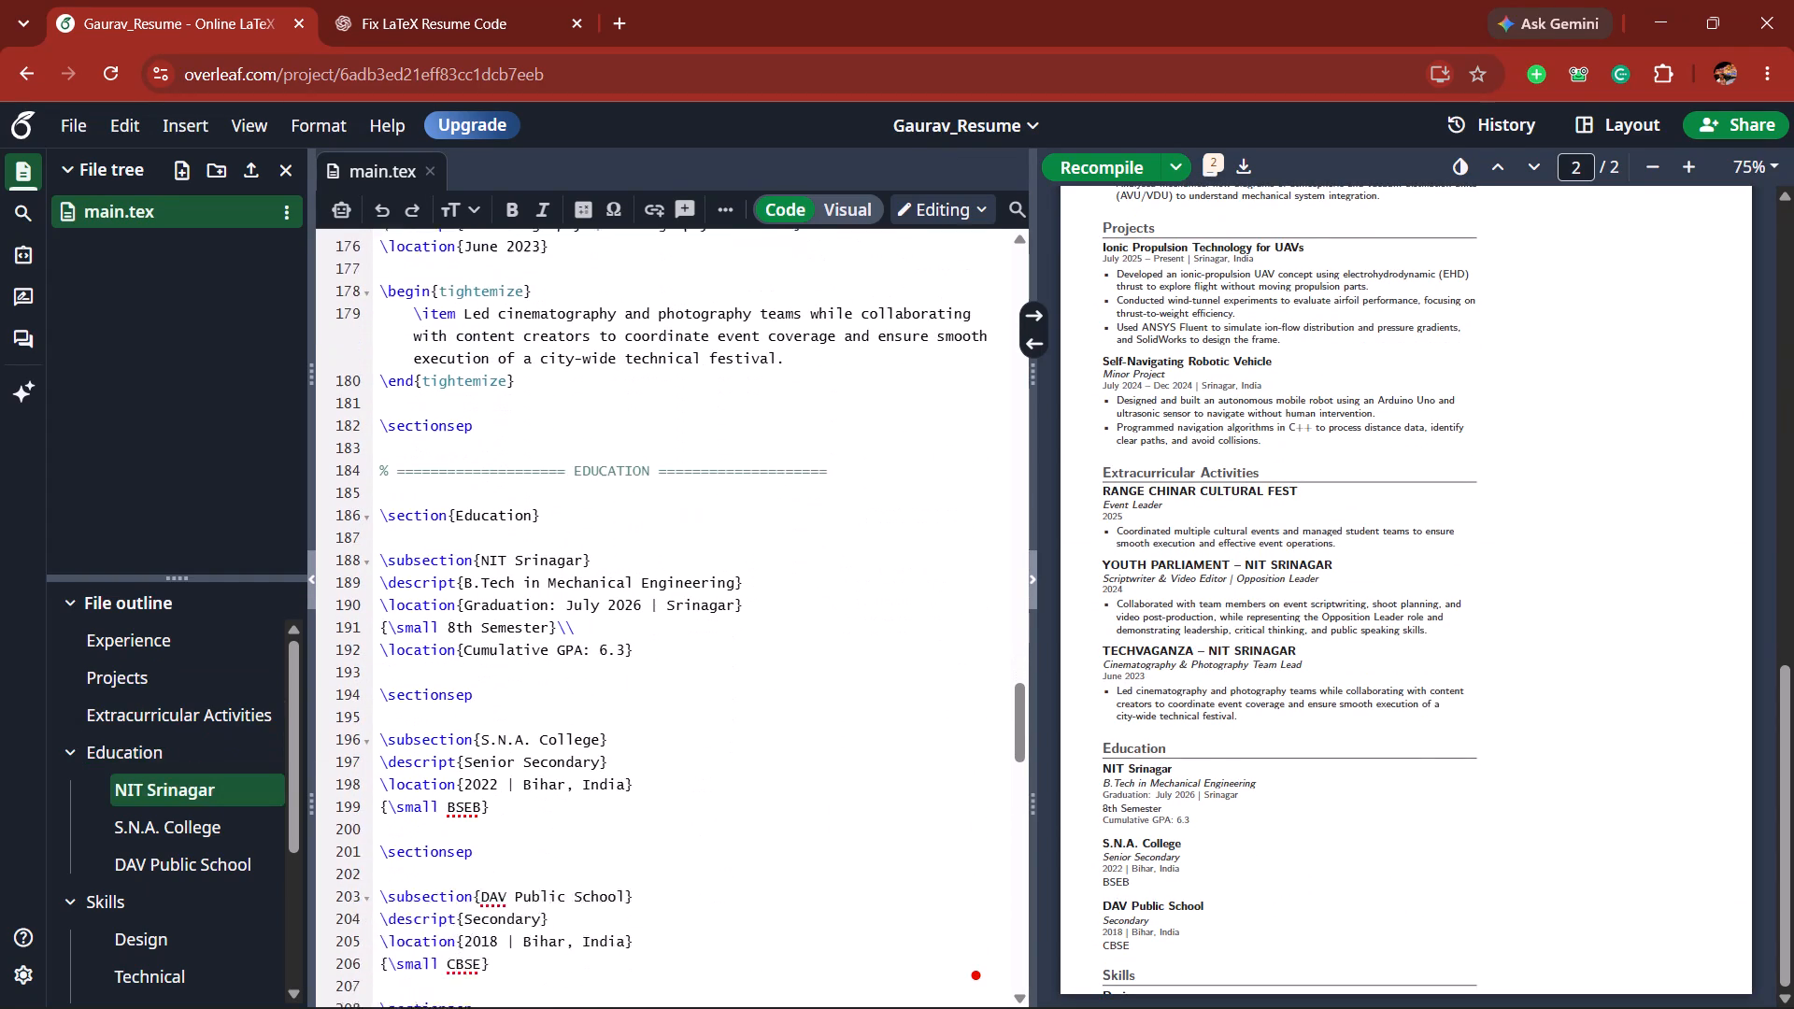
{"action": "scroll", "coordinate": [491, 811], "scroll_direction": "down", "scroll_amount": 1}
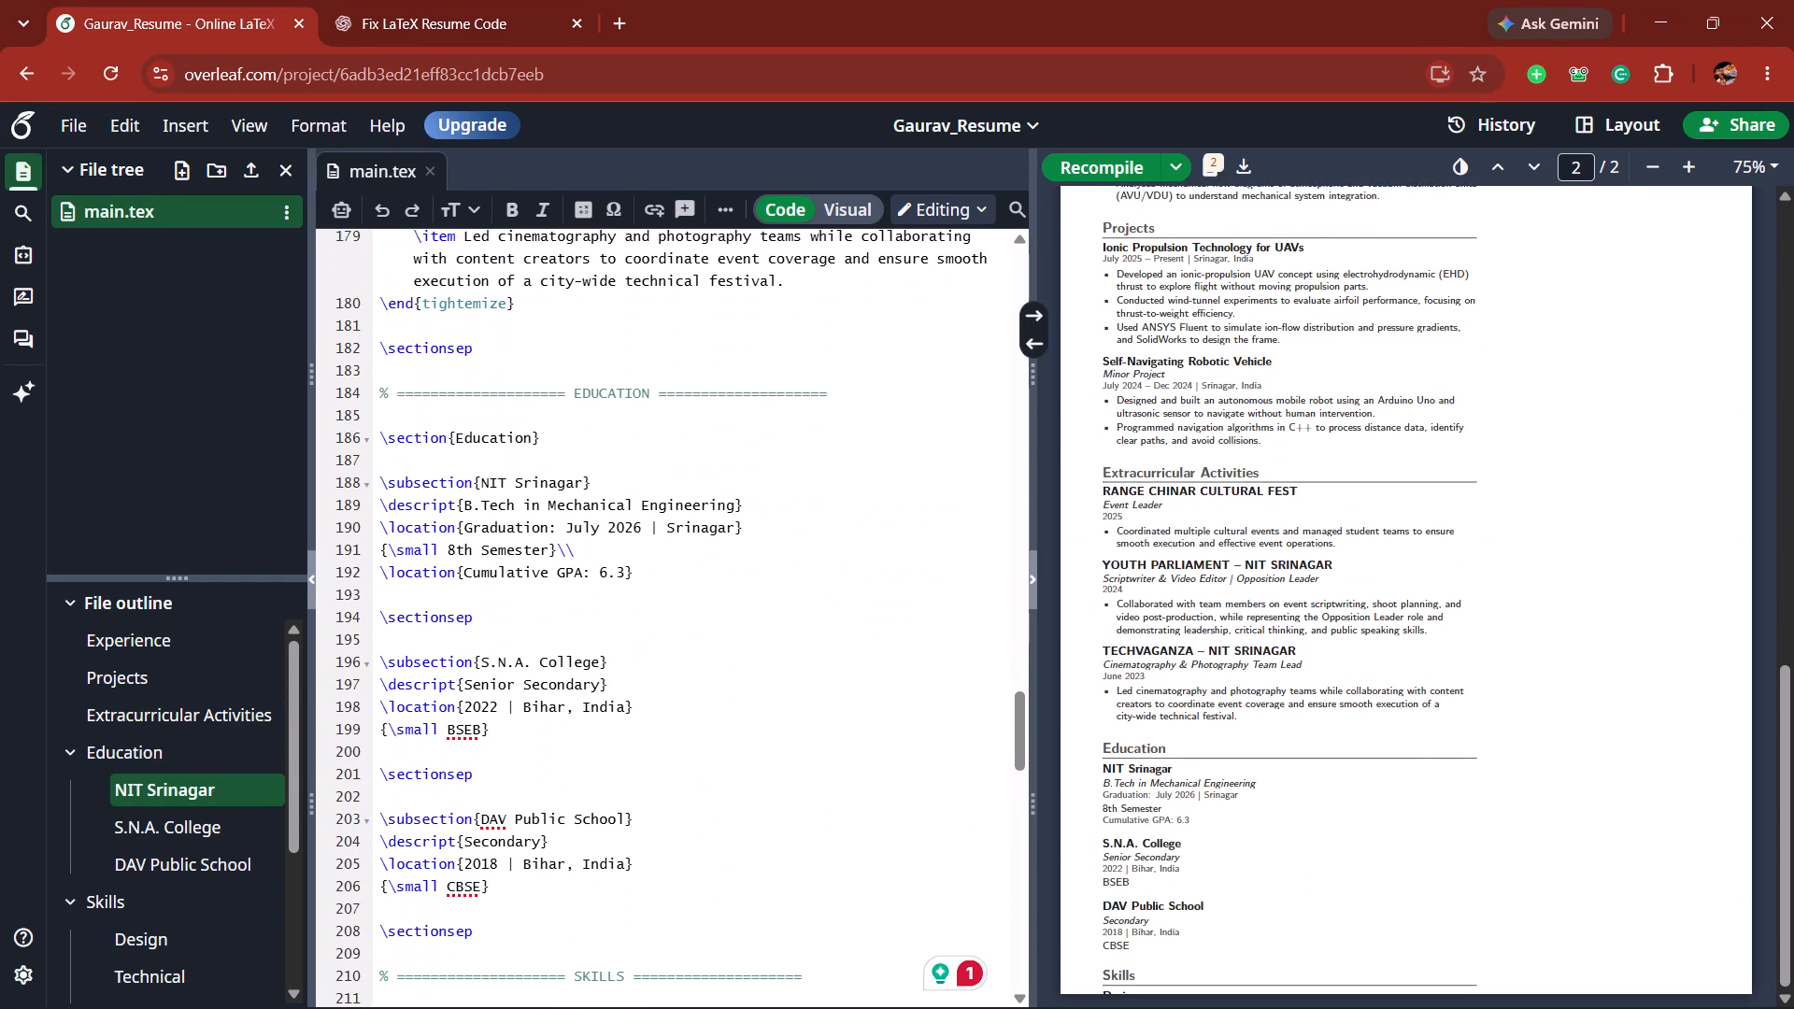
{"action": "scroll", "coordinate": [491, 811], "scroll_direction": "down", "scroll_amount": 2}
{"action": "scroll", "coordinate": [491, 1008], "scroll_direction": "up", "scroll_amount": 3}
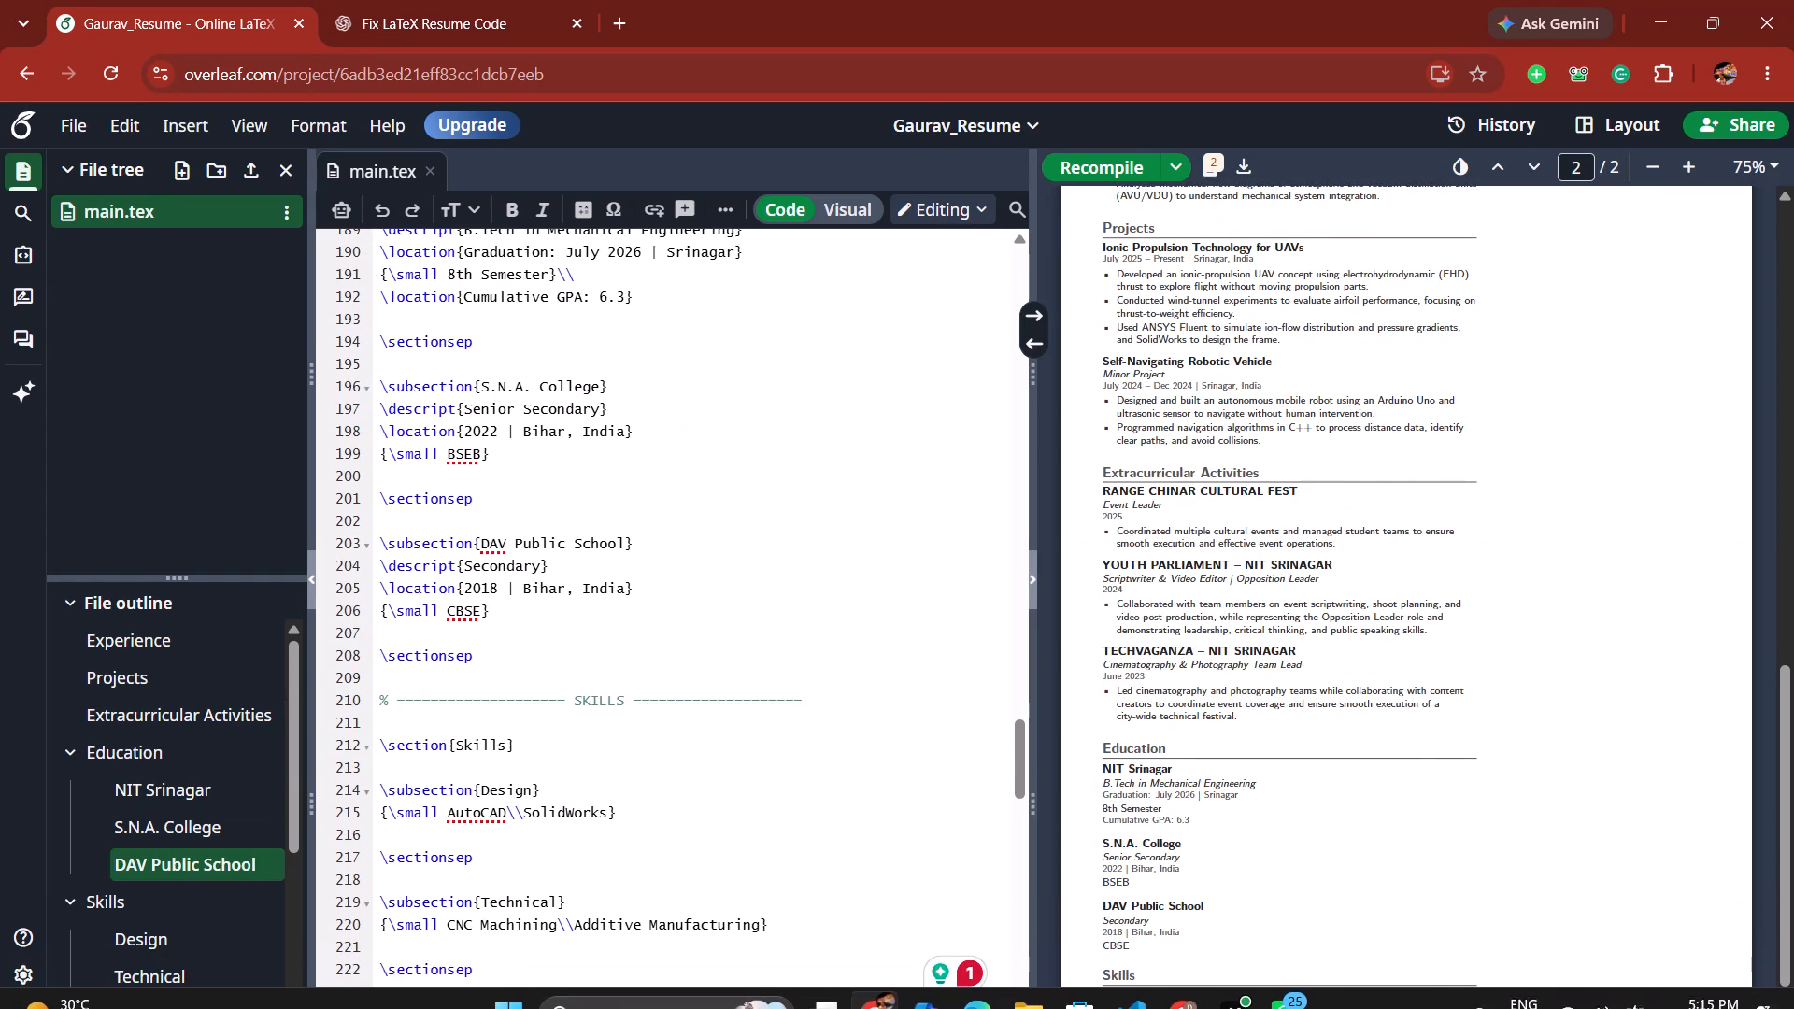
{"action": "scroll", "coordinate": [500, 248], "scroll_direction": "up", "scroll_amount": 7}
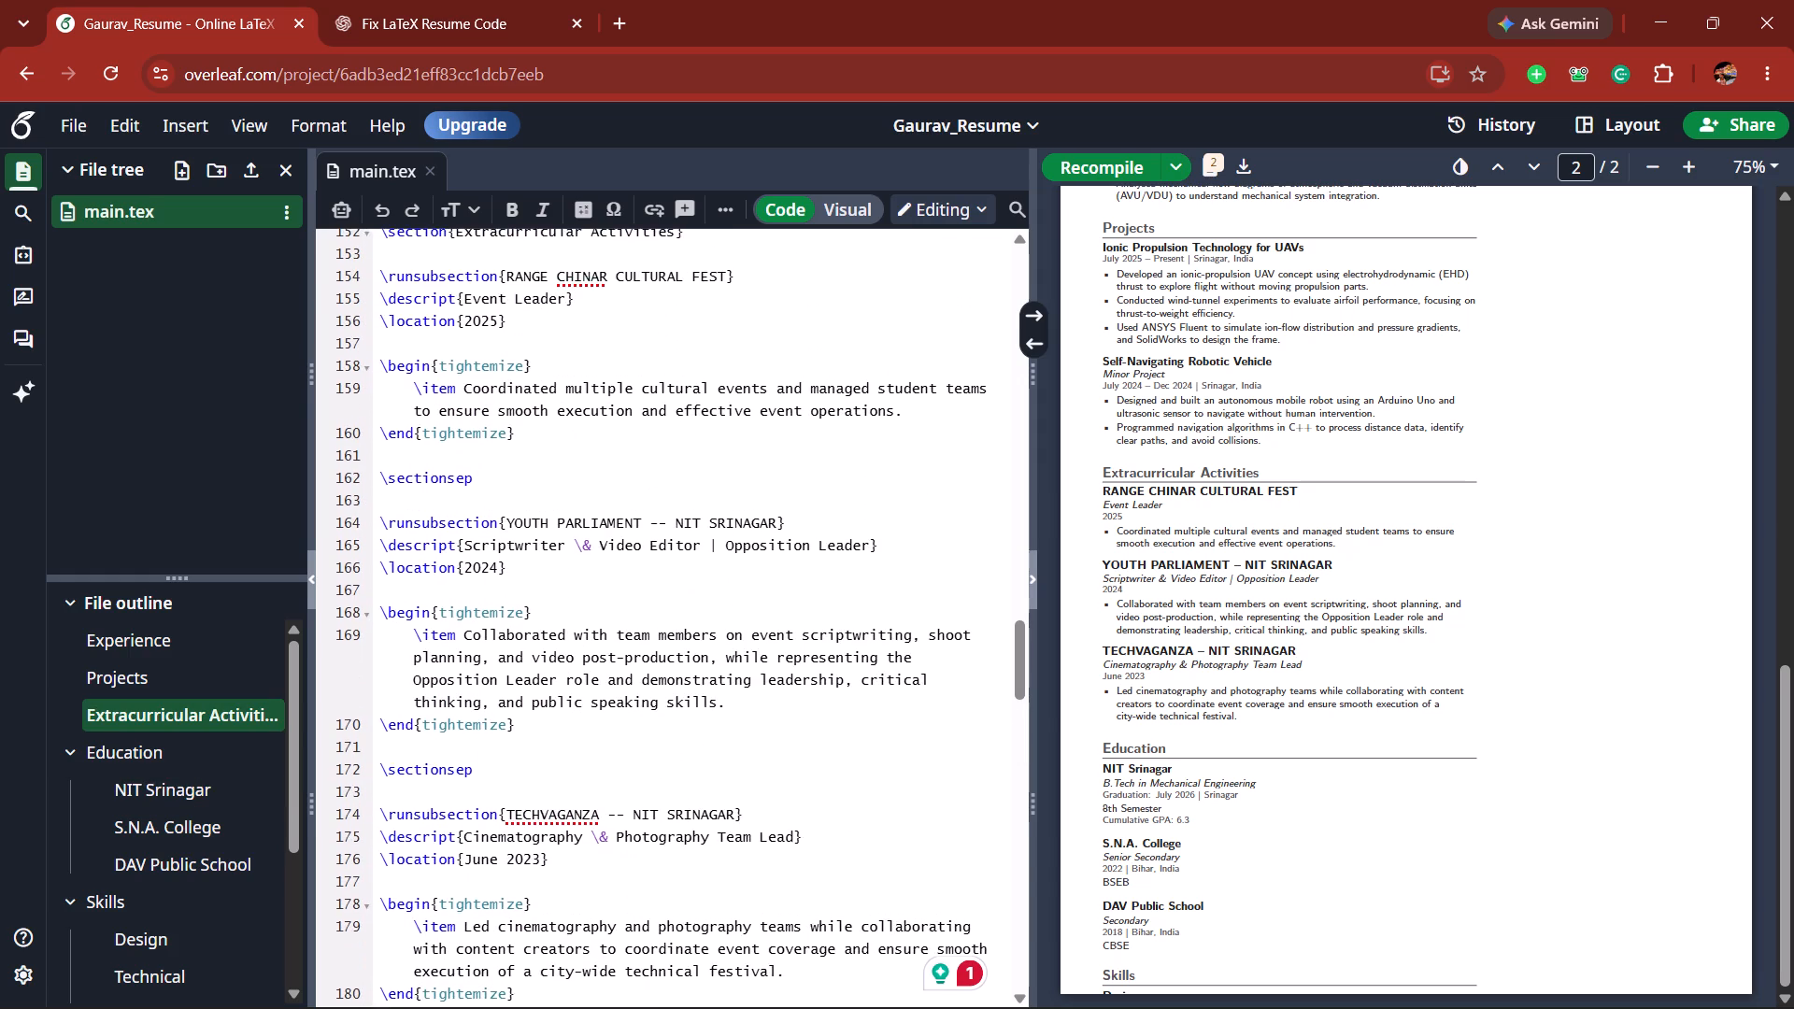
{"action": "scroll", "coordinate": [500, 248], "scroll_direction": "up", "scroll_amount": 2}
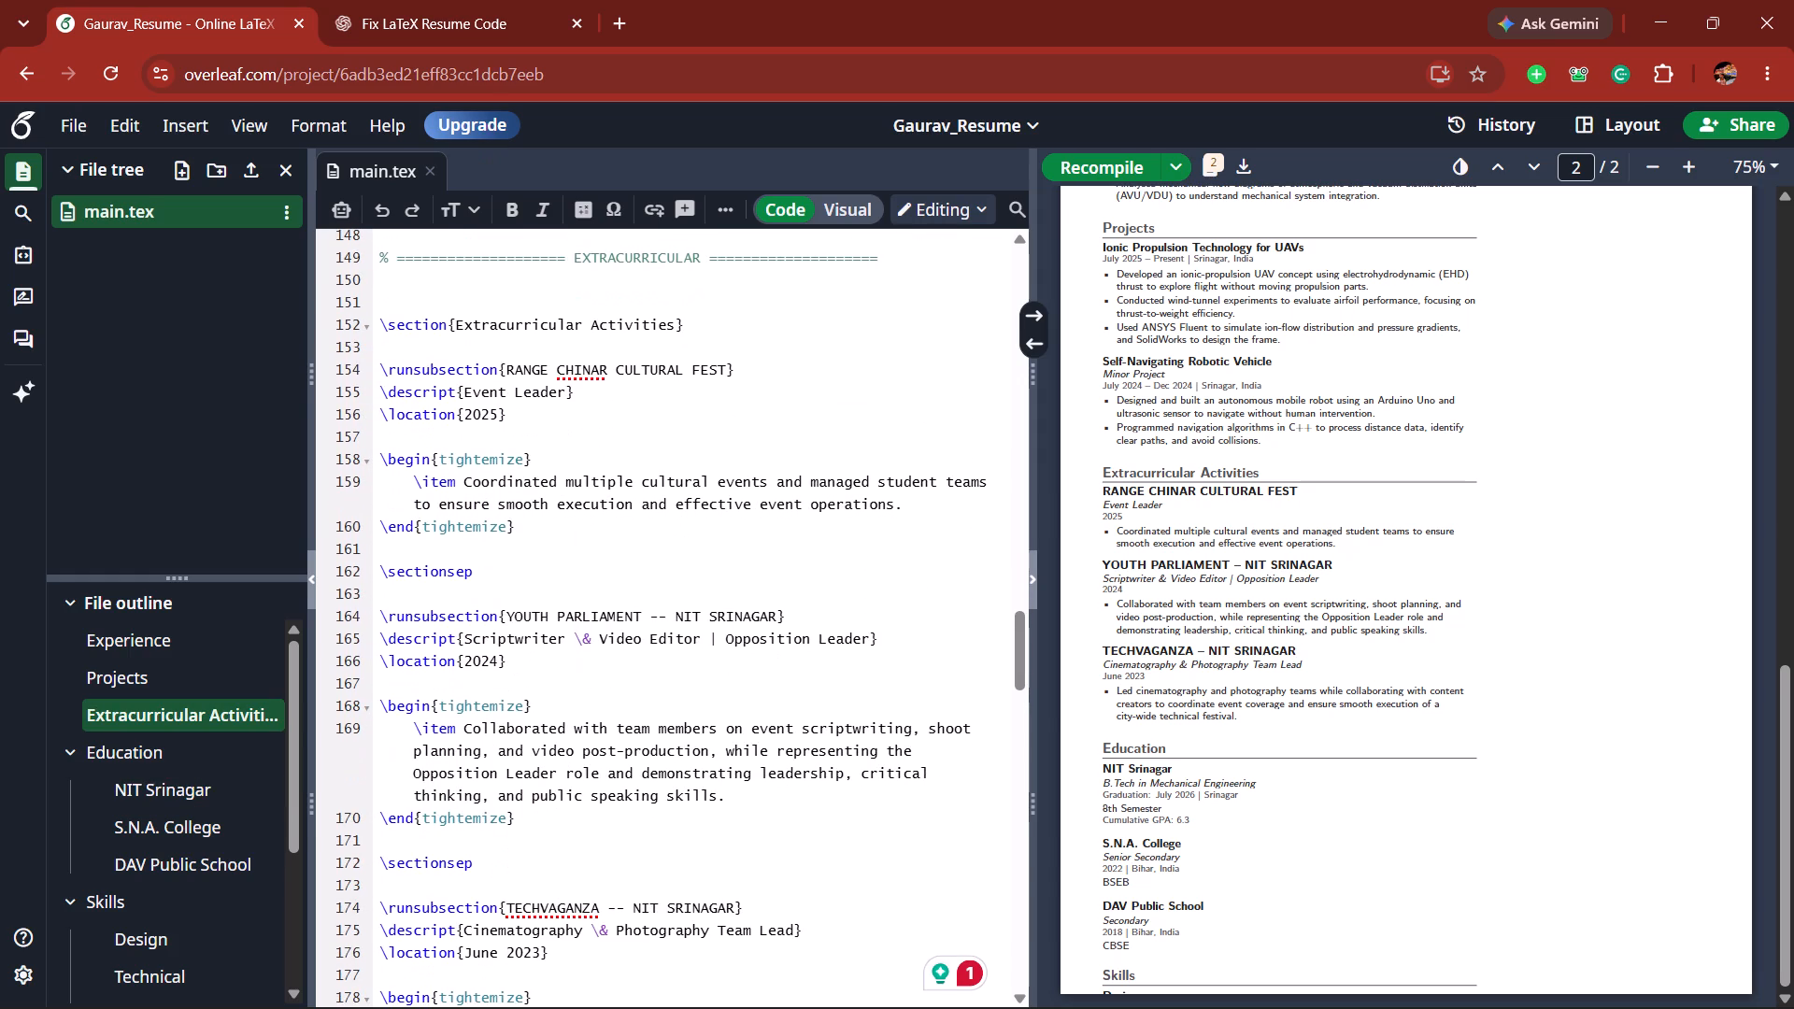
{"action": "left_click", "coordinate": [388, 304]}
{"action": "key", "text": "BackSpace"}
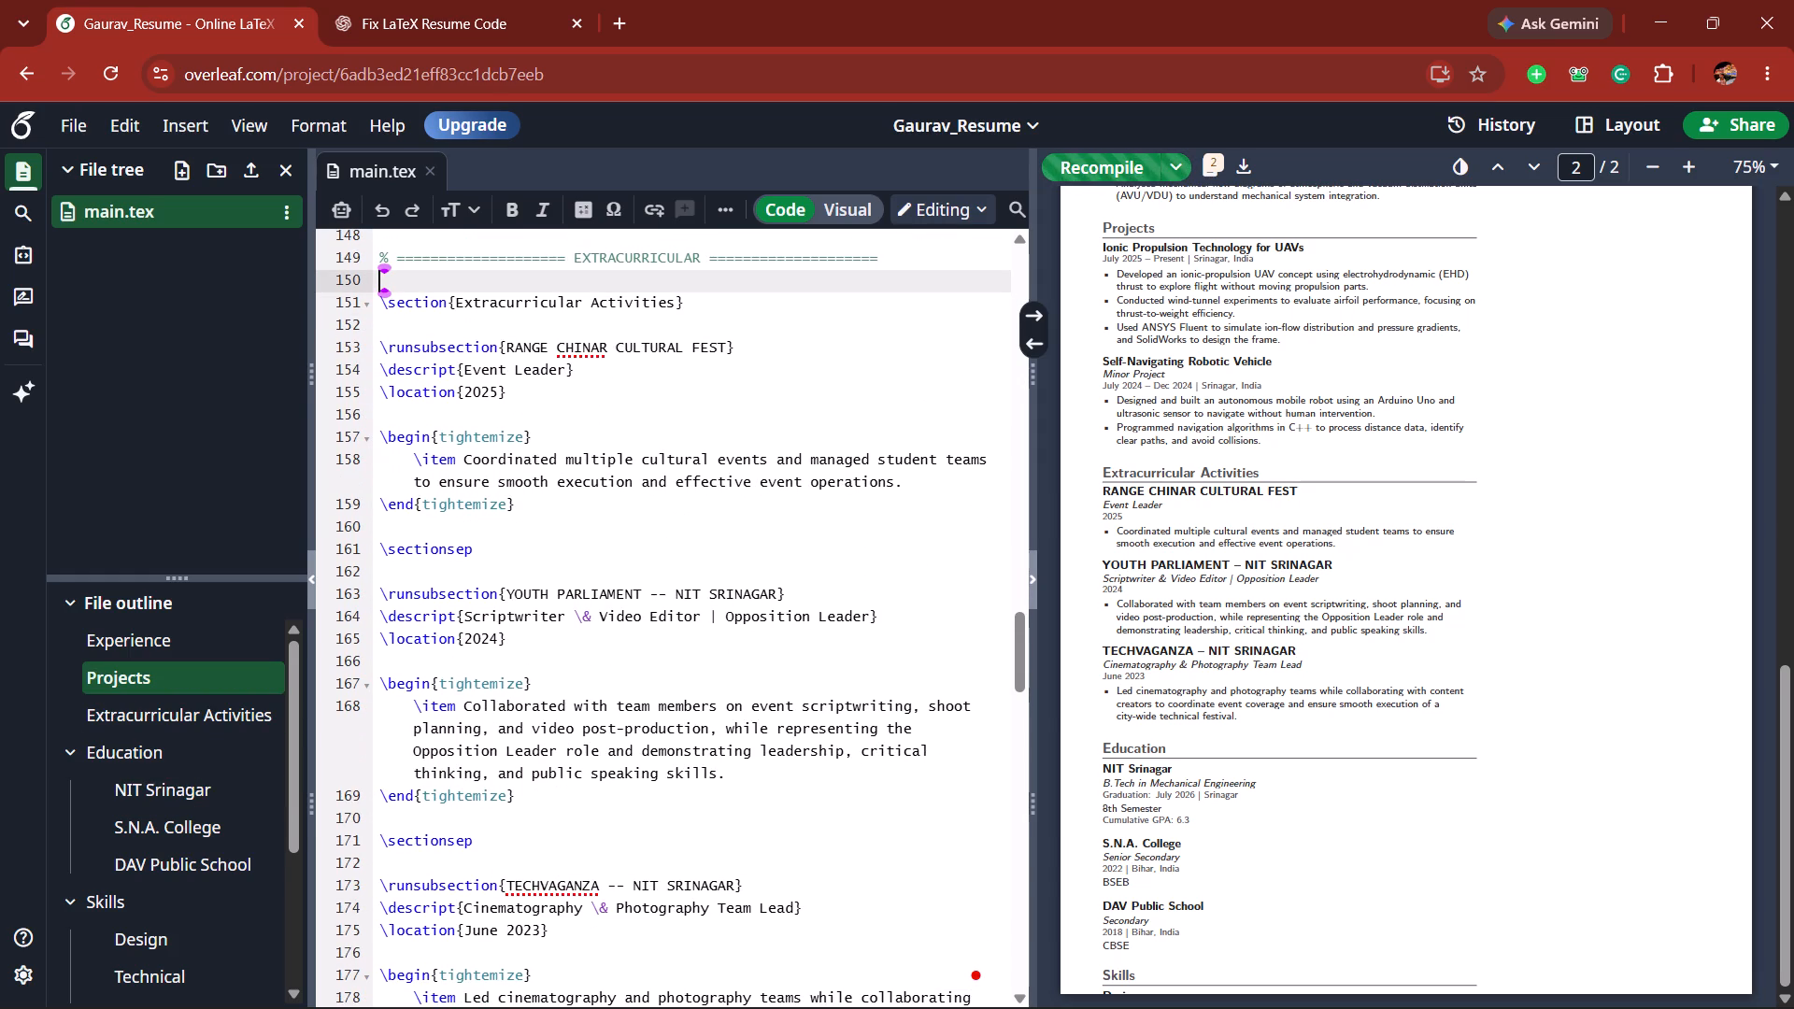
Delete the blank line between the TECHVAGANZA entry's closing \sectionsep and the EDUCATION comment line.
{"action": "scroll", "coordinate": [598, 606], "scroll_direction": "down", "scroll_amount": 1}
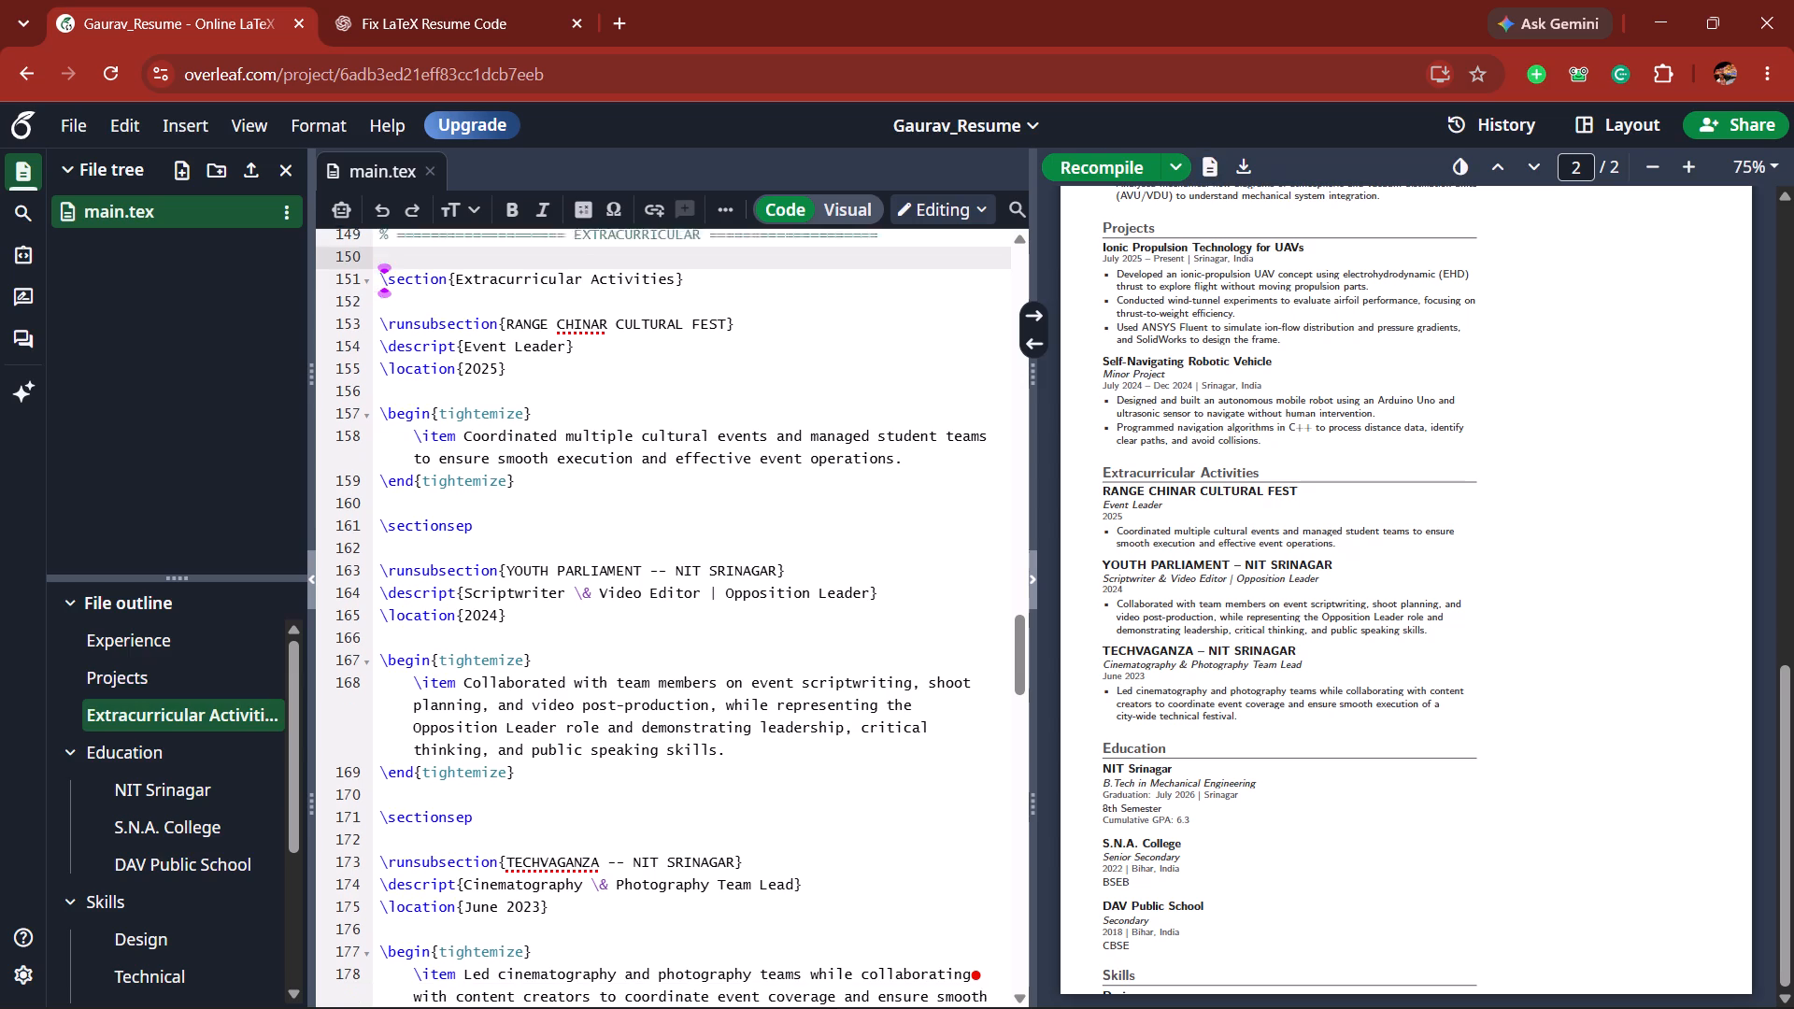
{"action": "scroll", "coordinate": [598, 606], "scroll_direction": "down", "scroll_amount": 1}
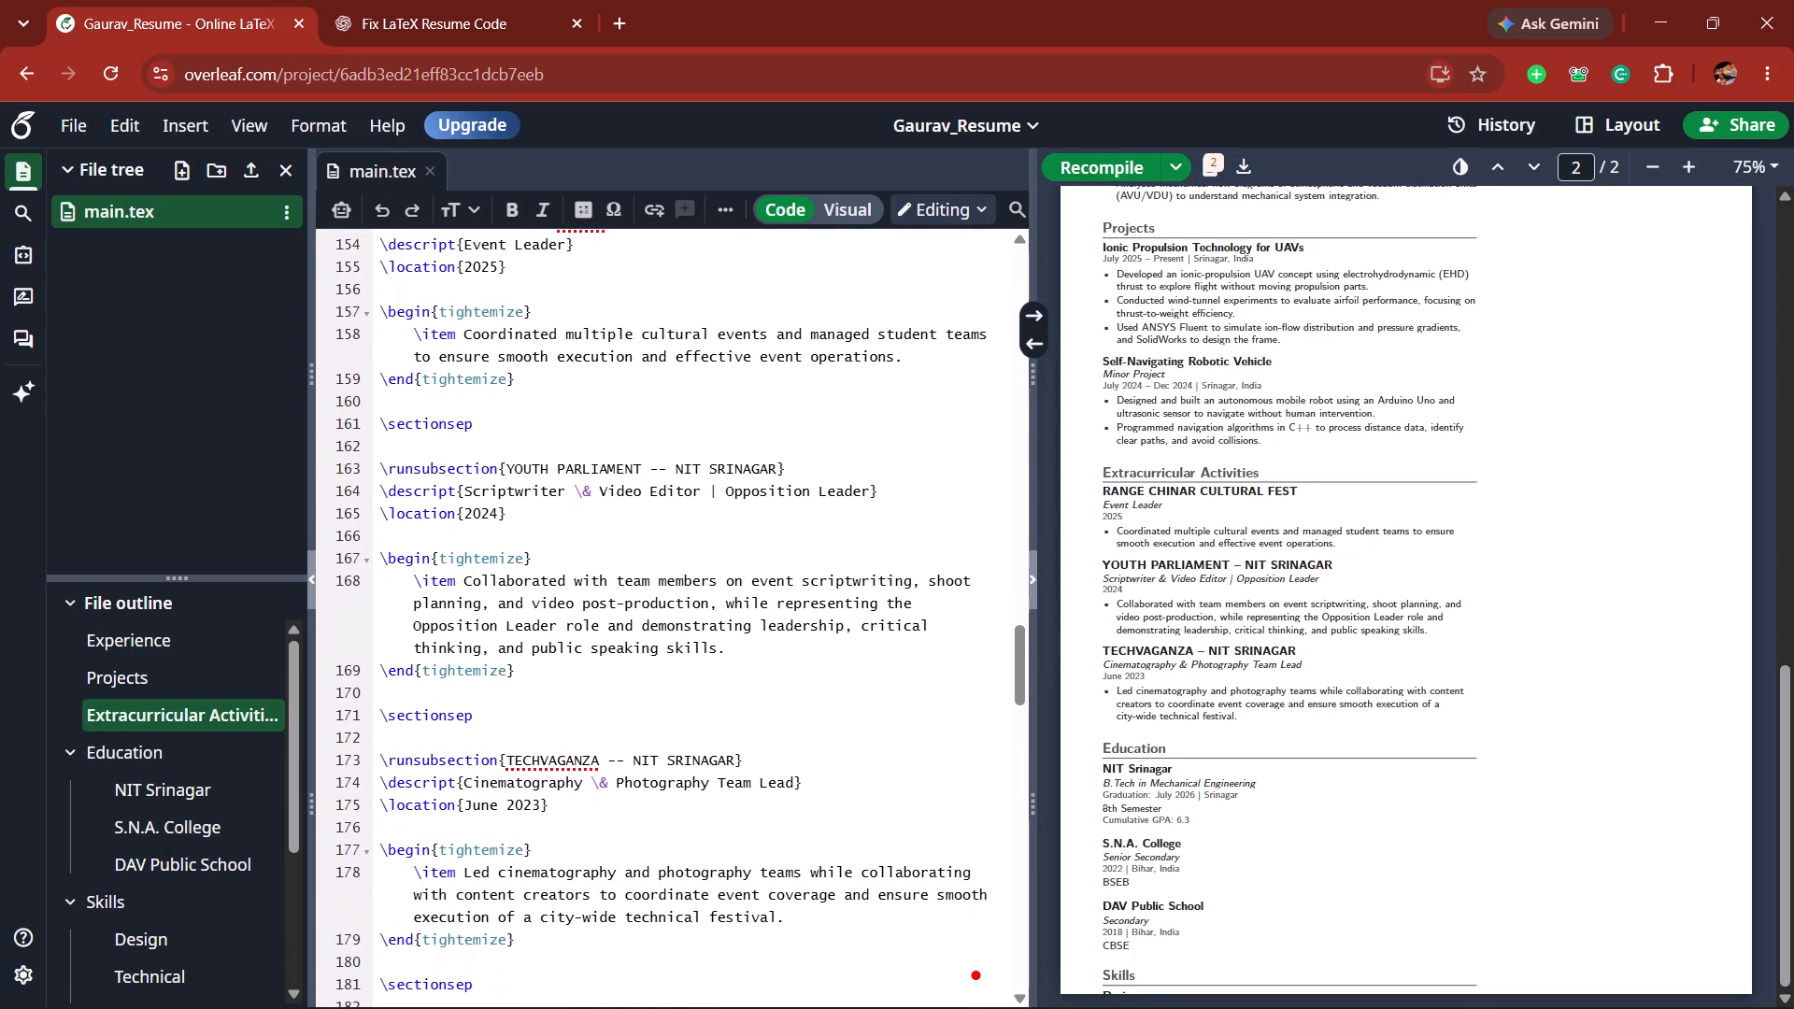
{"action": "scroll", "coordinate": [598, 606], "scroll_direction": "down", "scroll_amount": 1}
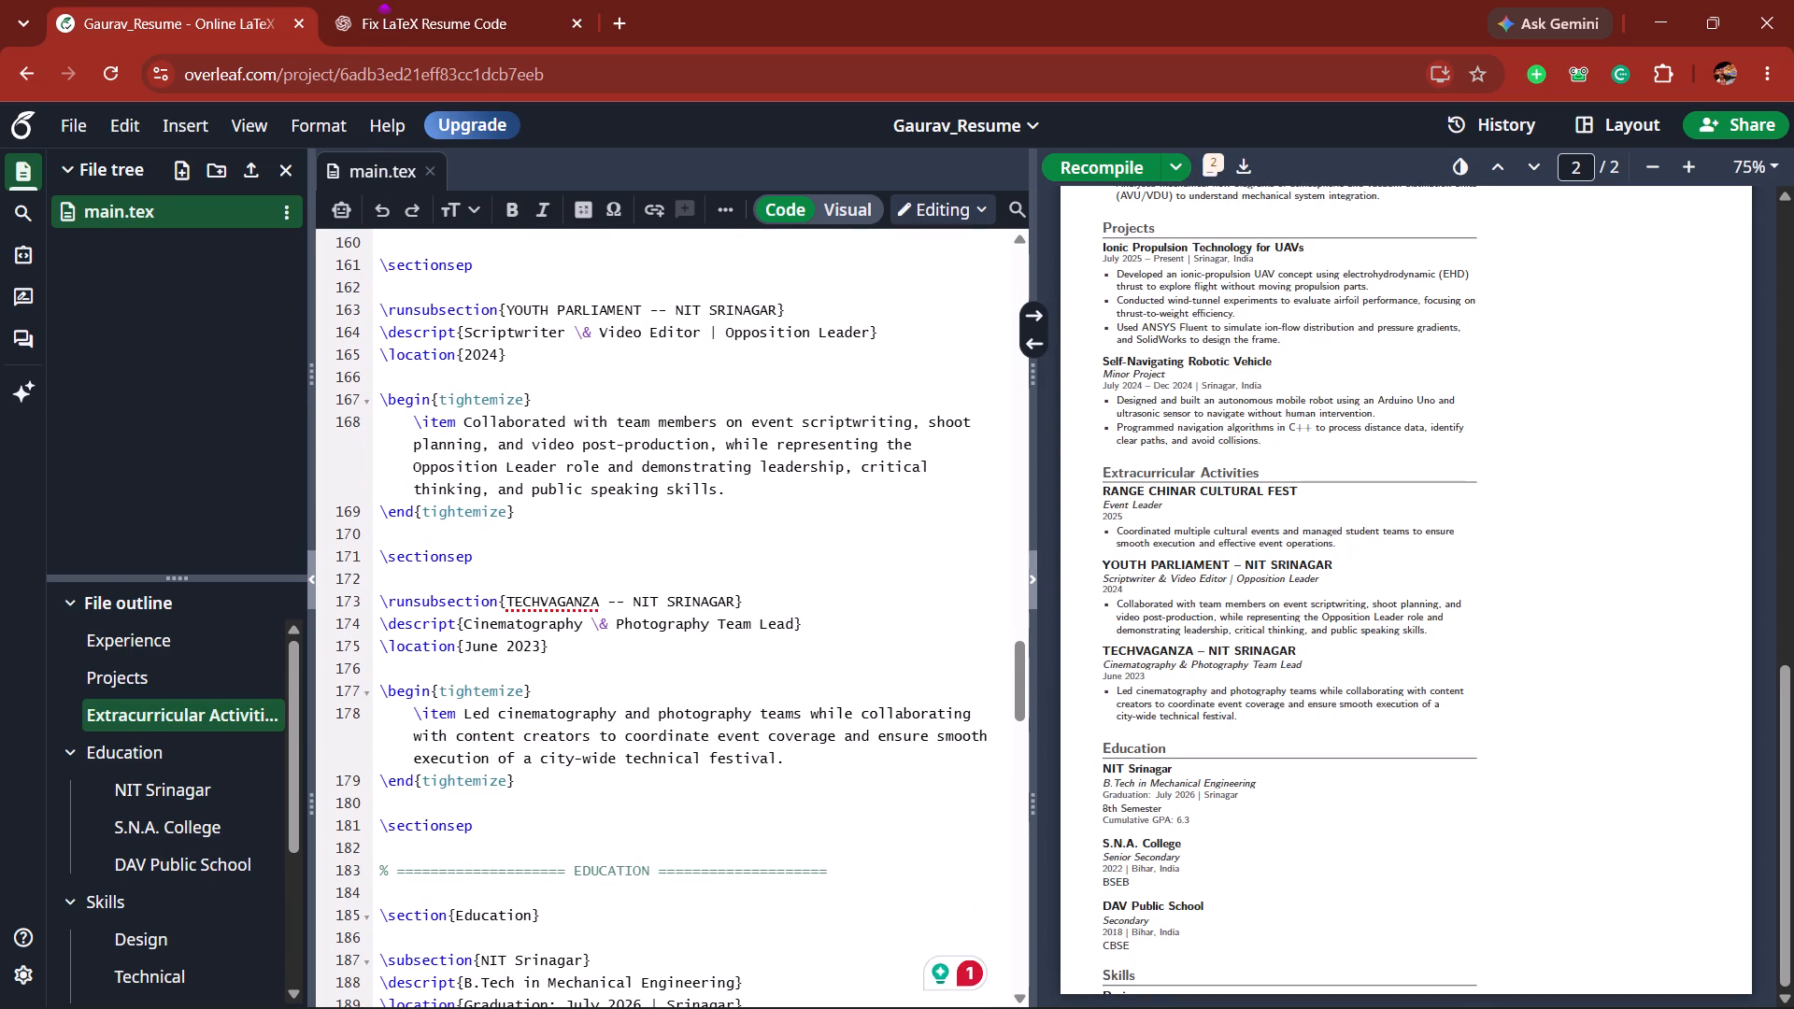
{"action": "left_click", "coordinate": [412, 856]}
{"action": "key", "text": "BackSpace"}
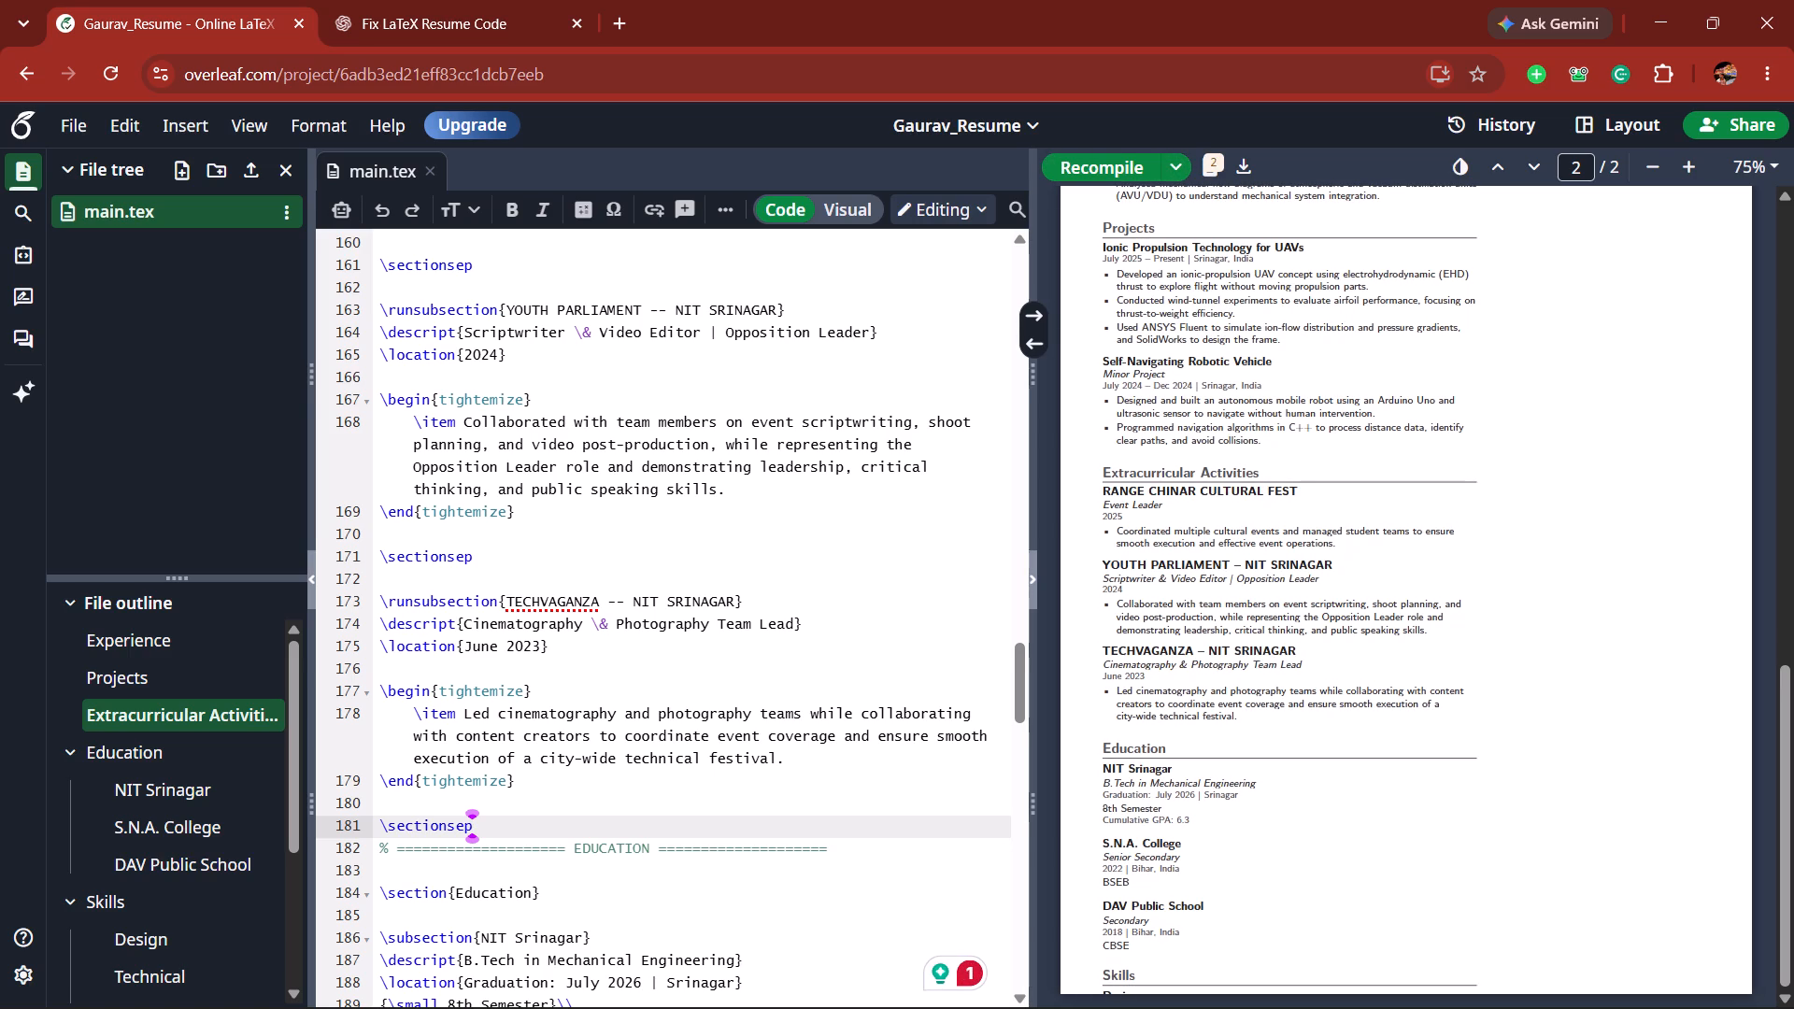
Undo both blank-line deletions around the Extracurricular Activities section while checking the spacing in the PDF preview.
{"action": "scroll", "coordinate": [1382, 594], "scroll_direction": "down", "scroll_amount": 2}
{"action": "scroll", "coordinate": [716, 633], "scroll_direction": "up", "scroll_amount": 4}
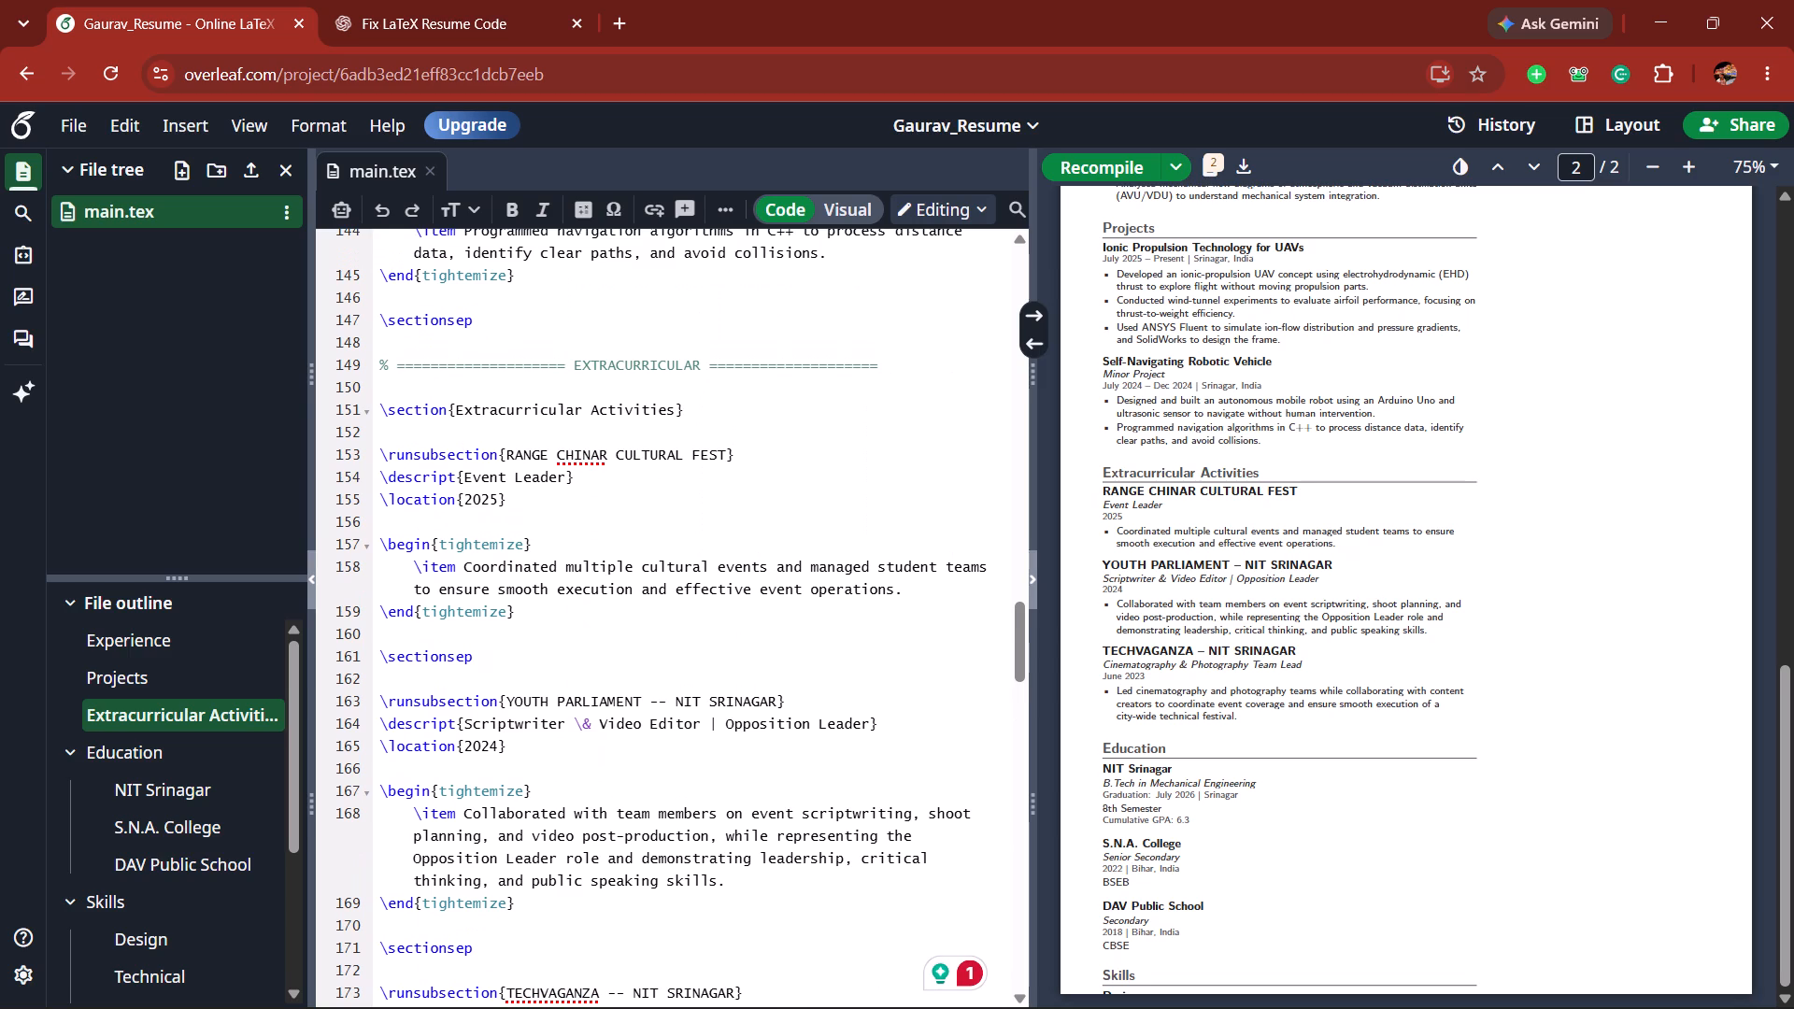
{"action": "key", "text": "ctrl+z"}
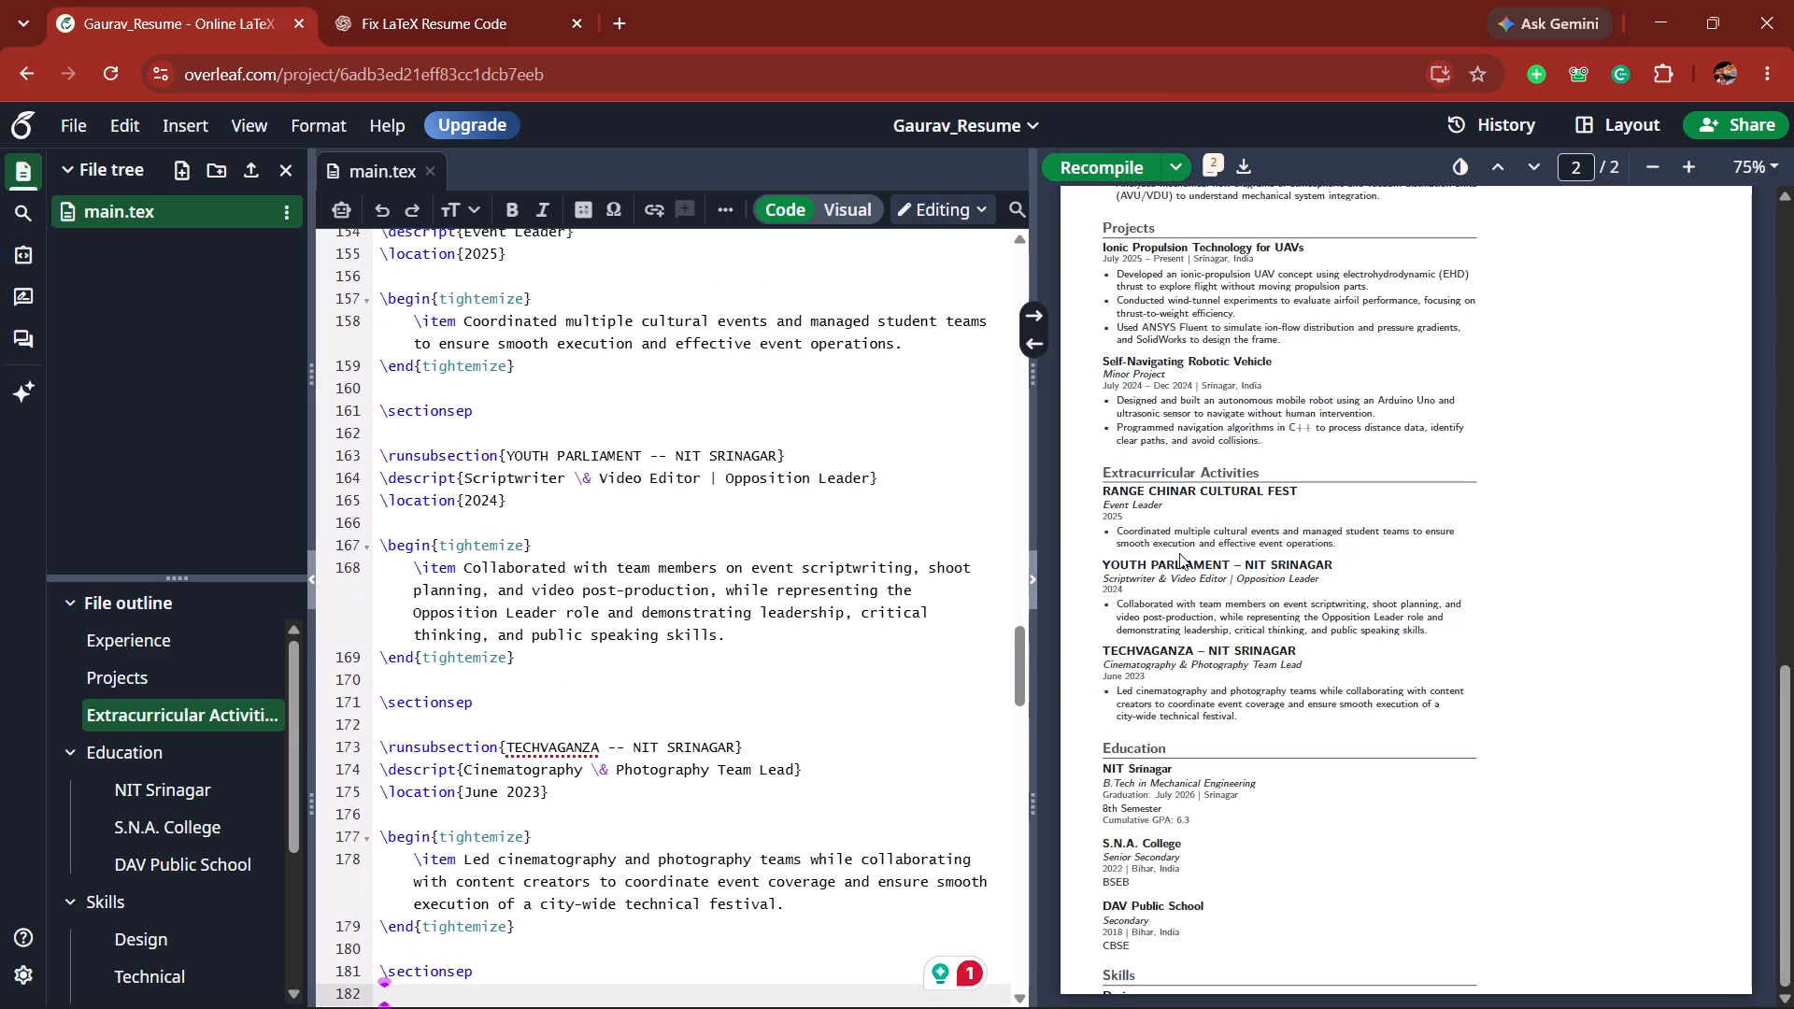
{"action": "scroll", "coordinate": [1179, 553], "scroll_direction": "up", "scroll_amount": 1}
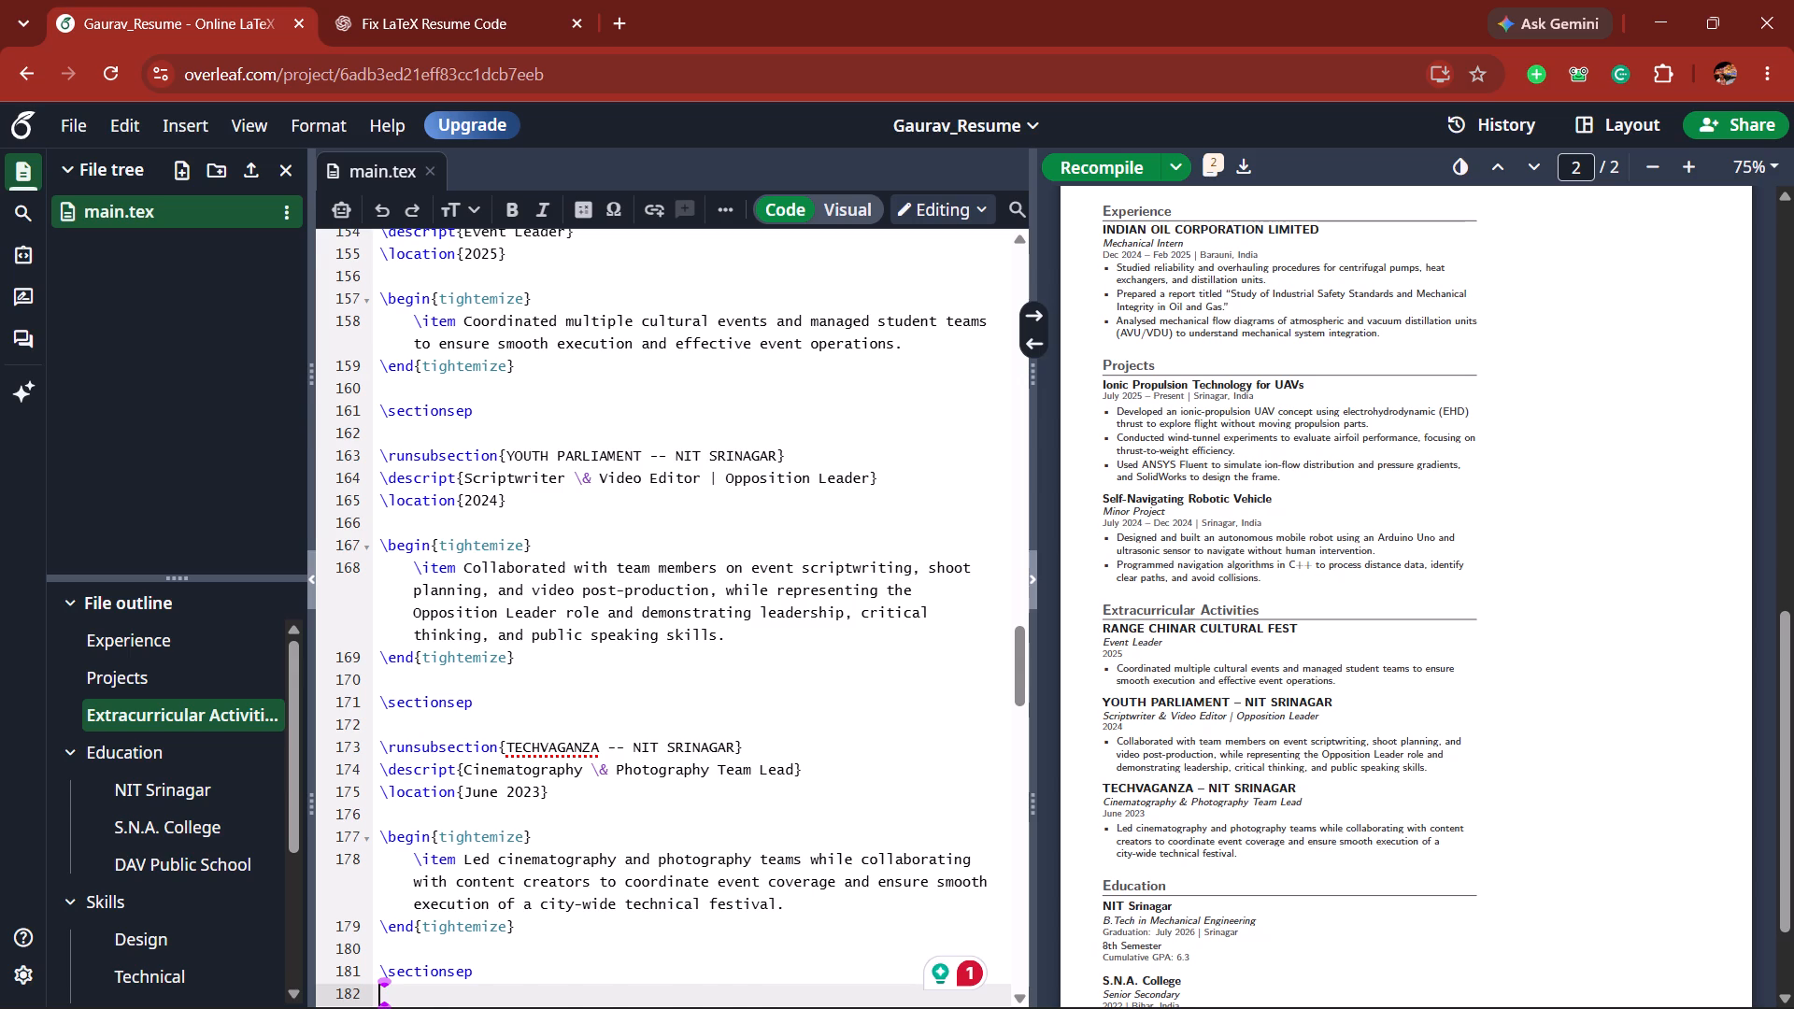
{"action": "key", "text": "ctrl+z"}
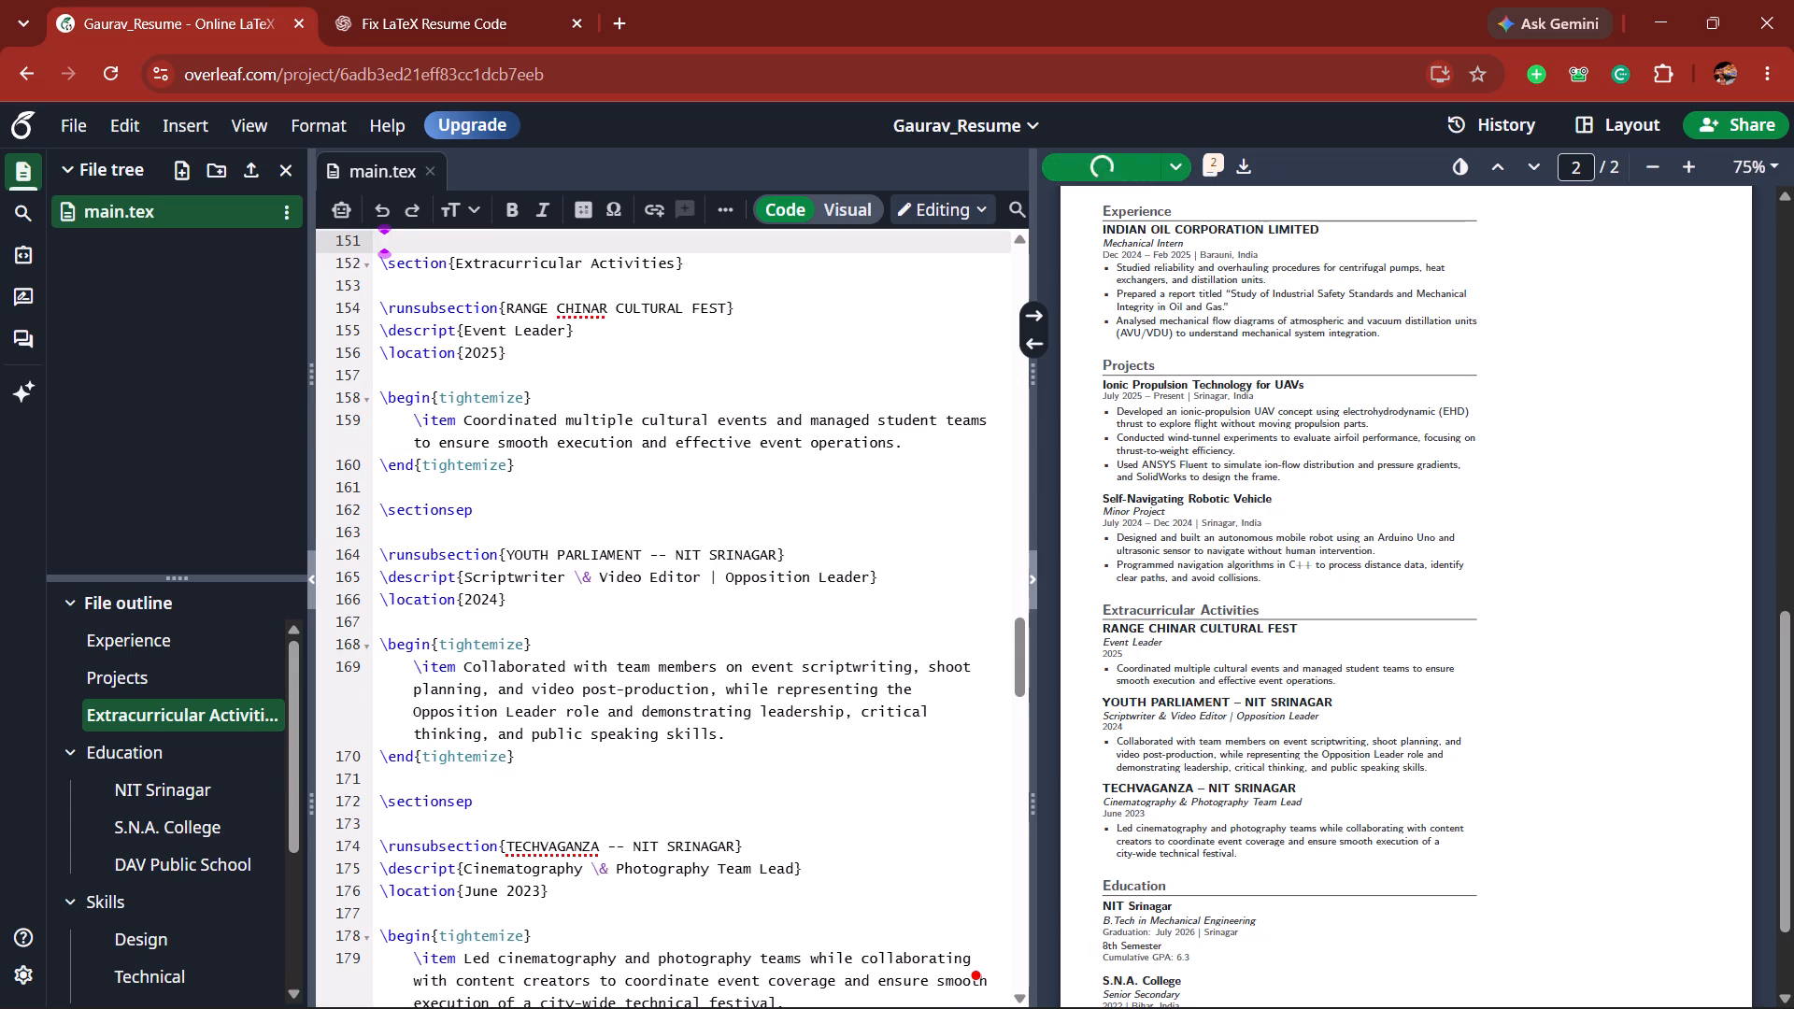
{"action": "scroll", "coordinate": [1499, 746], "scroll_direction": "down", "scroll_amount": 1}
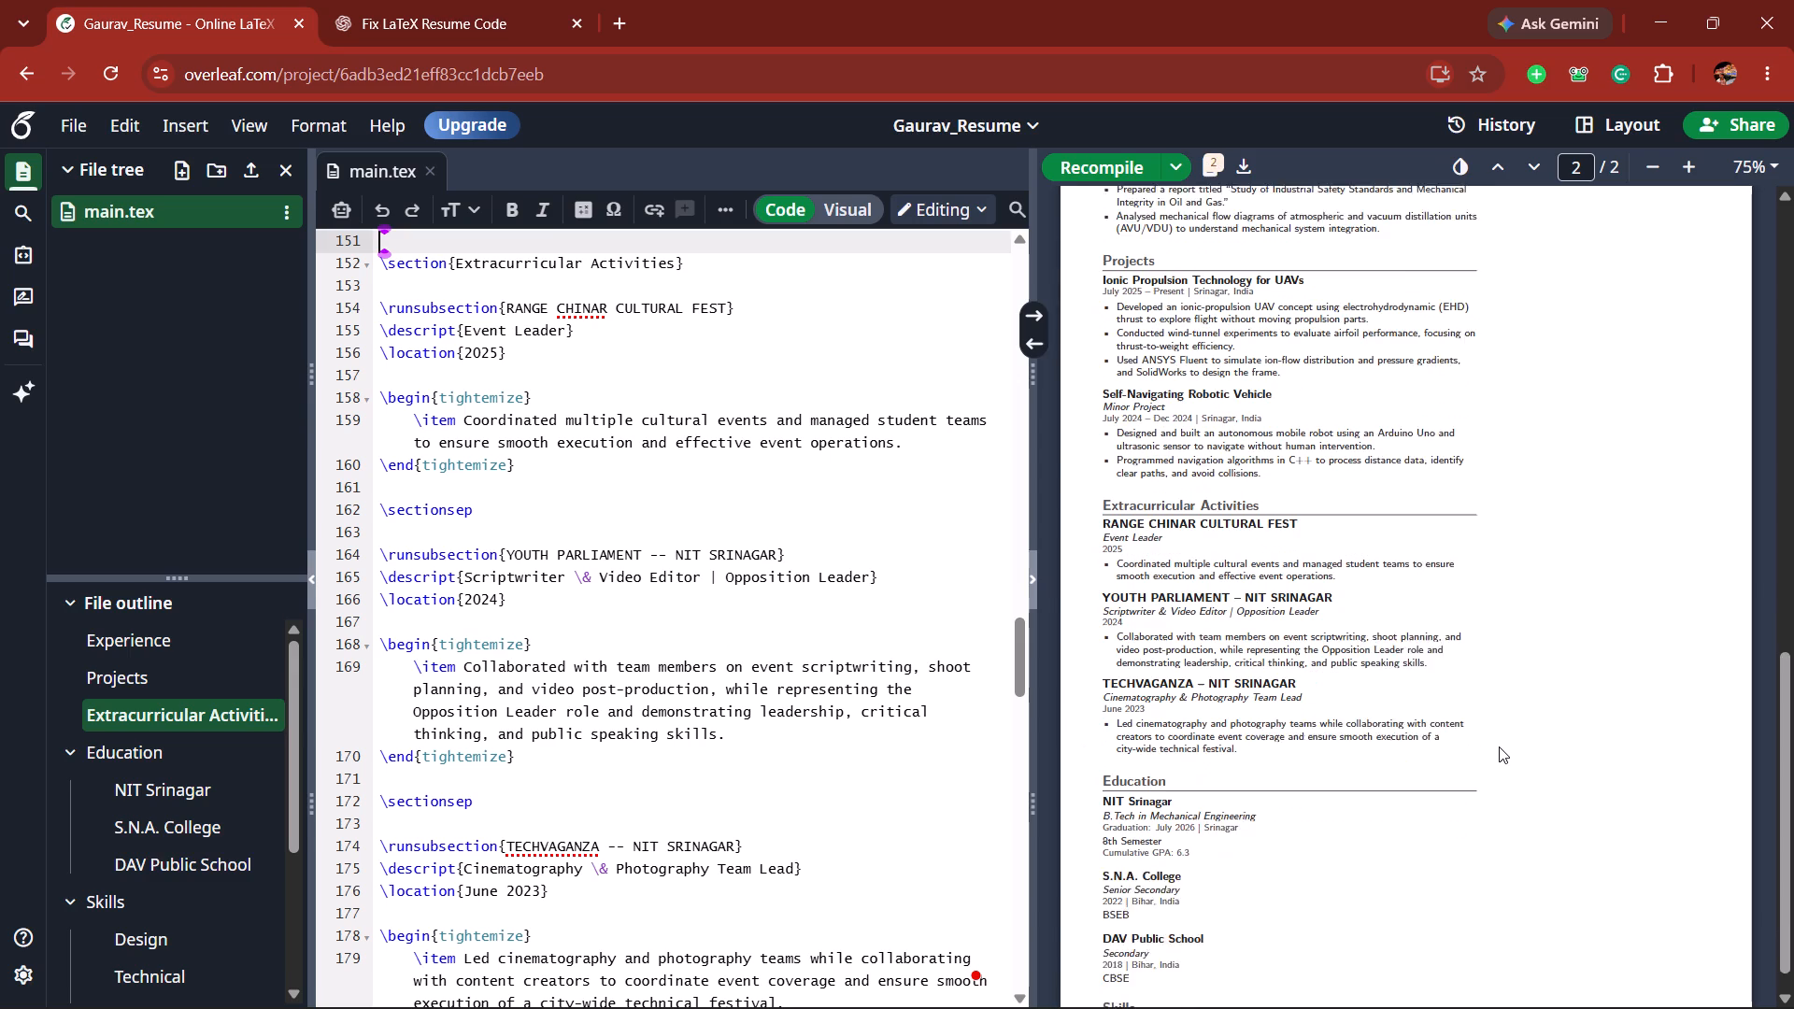
Undo the pasted three-activity Extracurricular Activities block in main.tex, restoring the original Techvaganza entry and the two-column minipage code.
{"action": "scroll", "coordinate": [1499, 746], "scroll_direction": "down", "scroll_amount": 2}
{"action": "scroll", "coordinate": [554, 795], "scroll_direction": "down", "scroll_amount": 1}
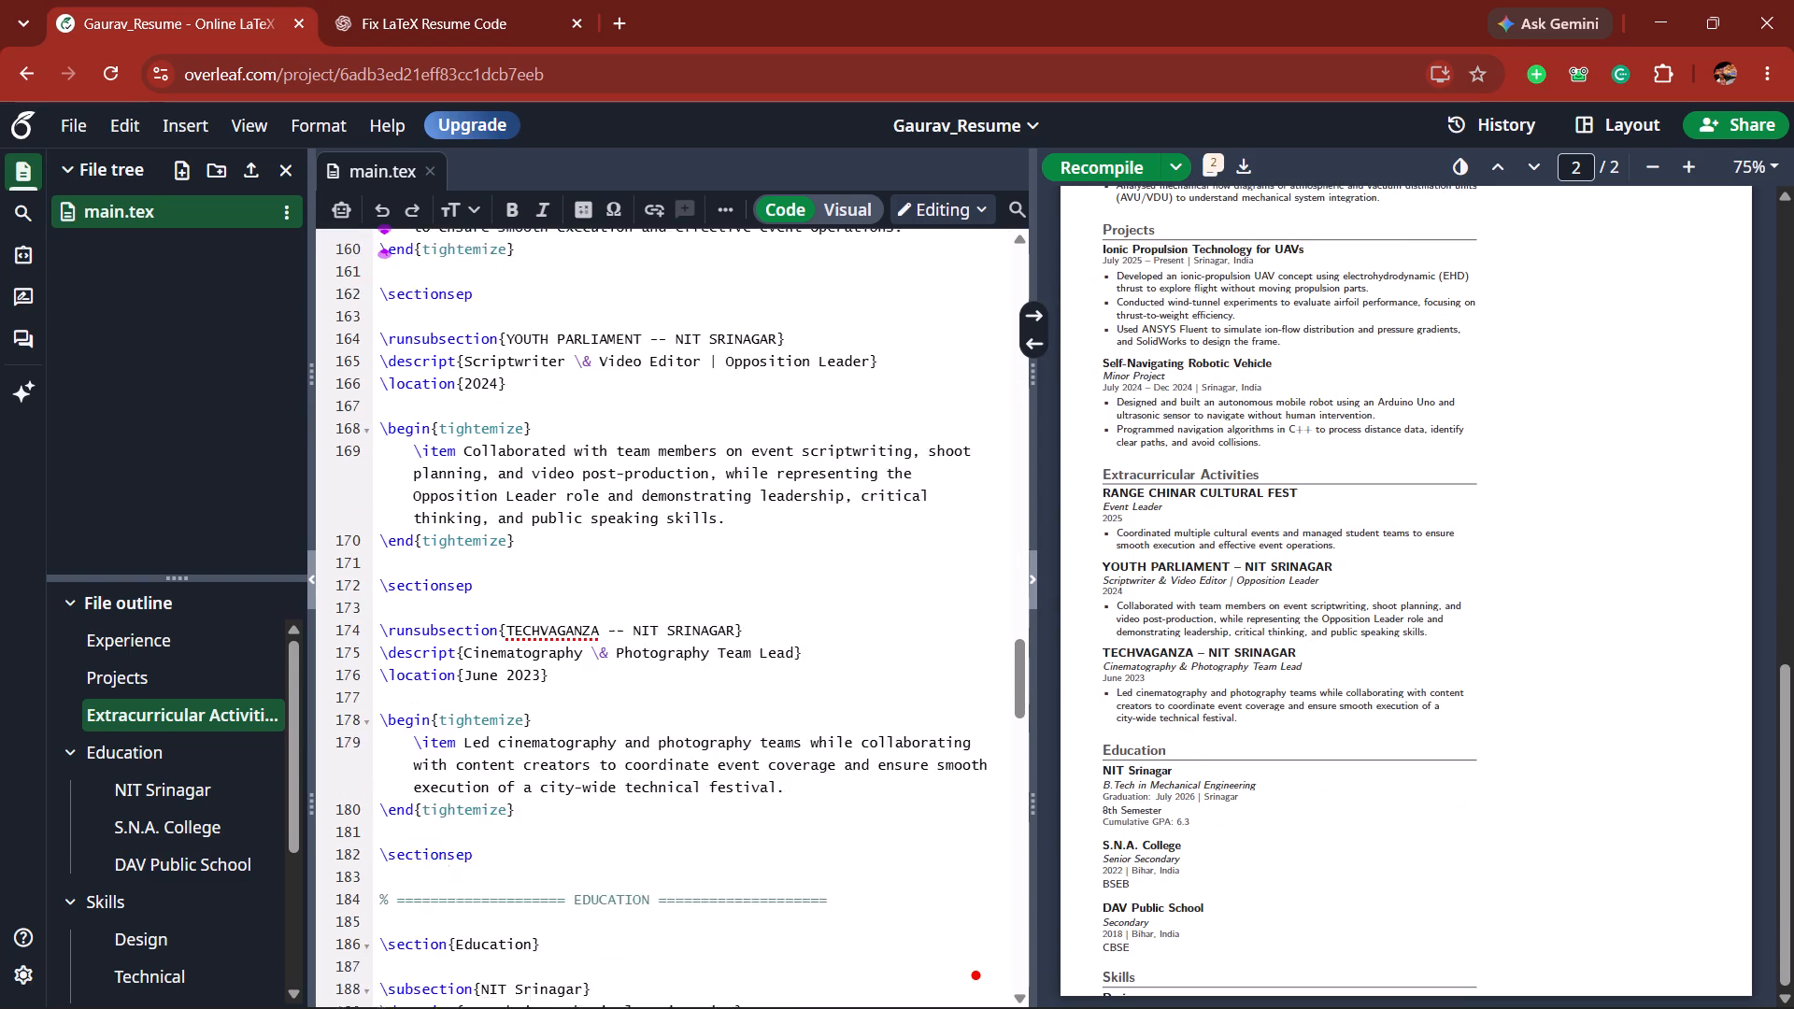
{"action": "scroll", "coordinate": [554, 795], "scroll_direction": "down", "scroll_amount": 2}
{"action": "scroll", "coordinate": [552, 720], "scroll_direction": "up", "scroll_amount": 2}
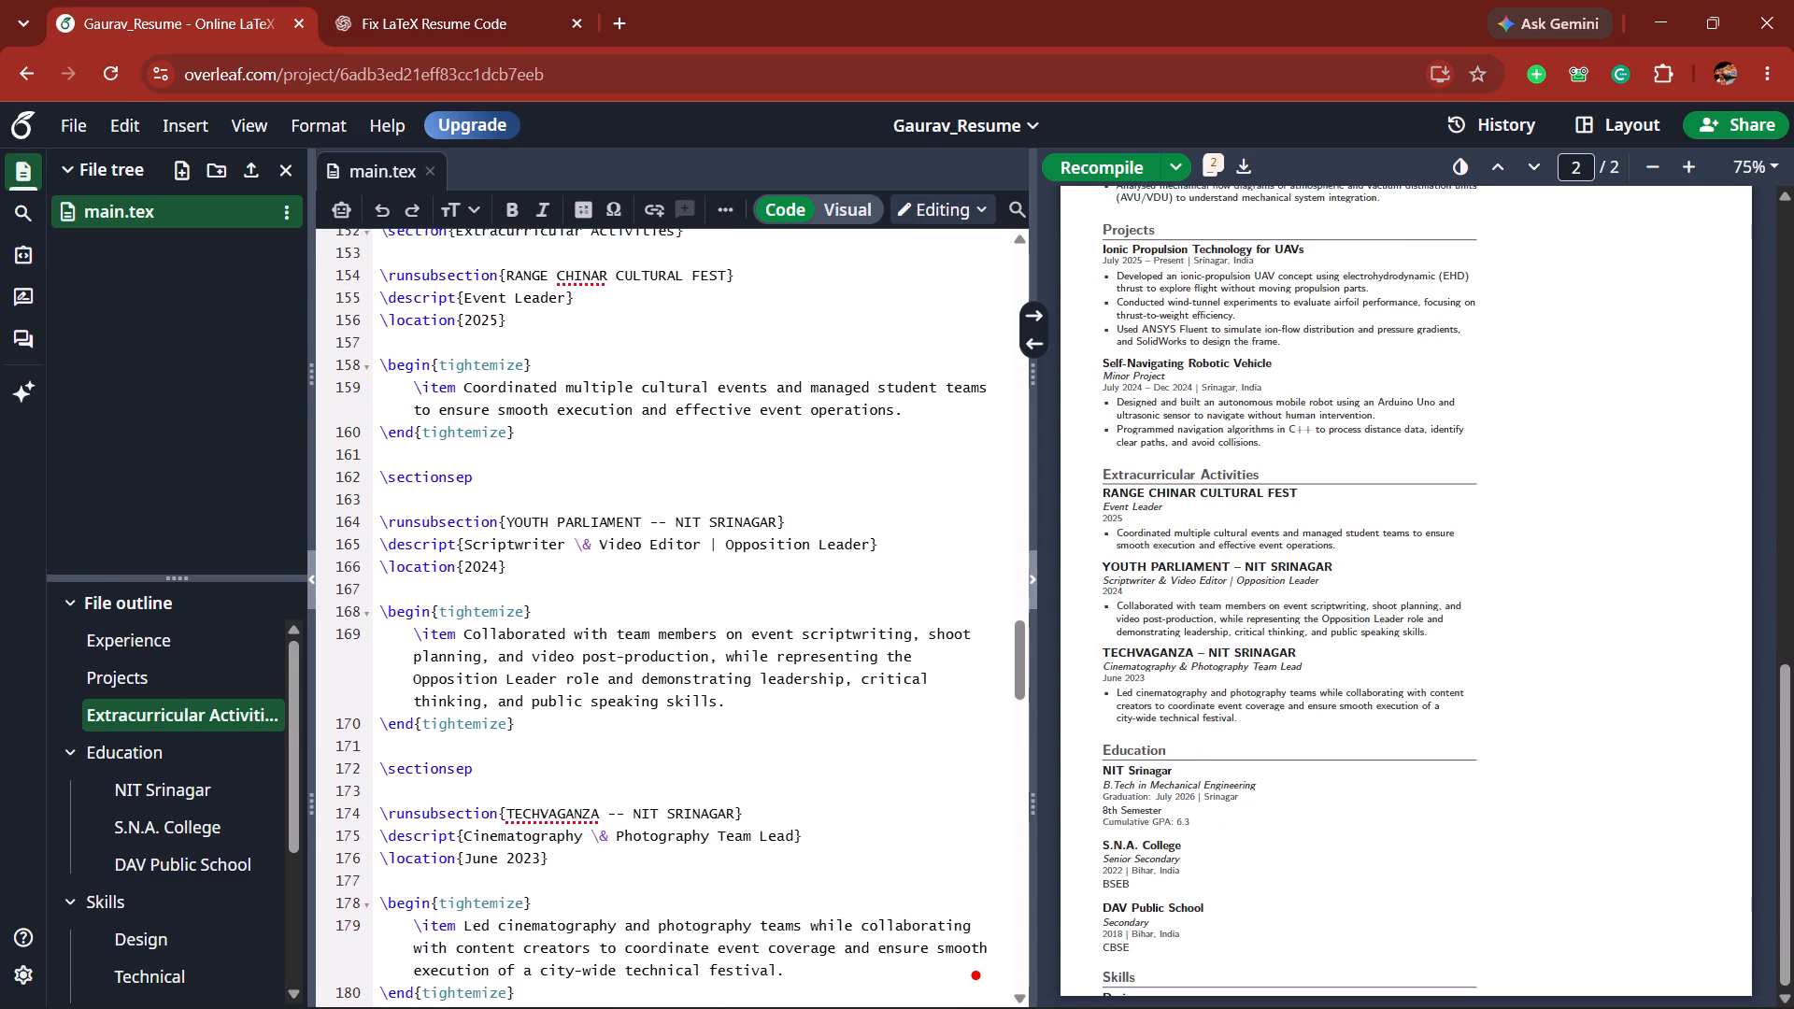
{"action": "scroll", "coordinate": [552, 720], "scroll_direction": "up", "scroll_amount": 2}
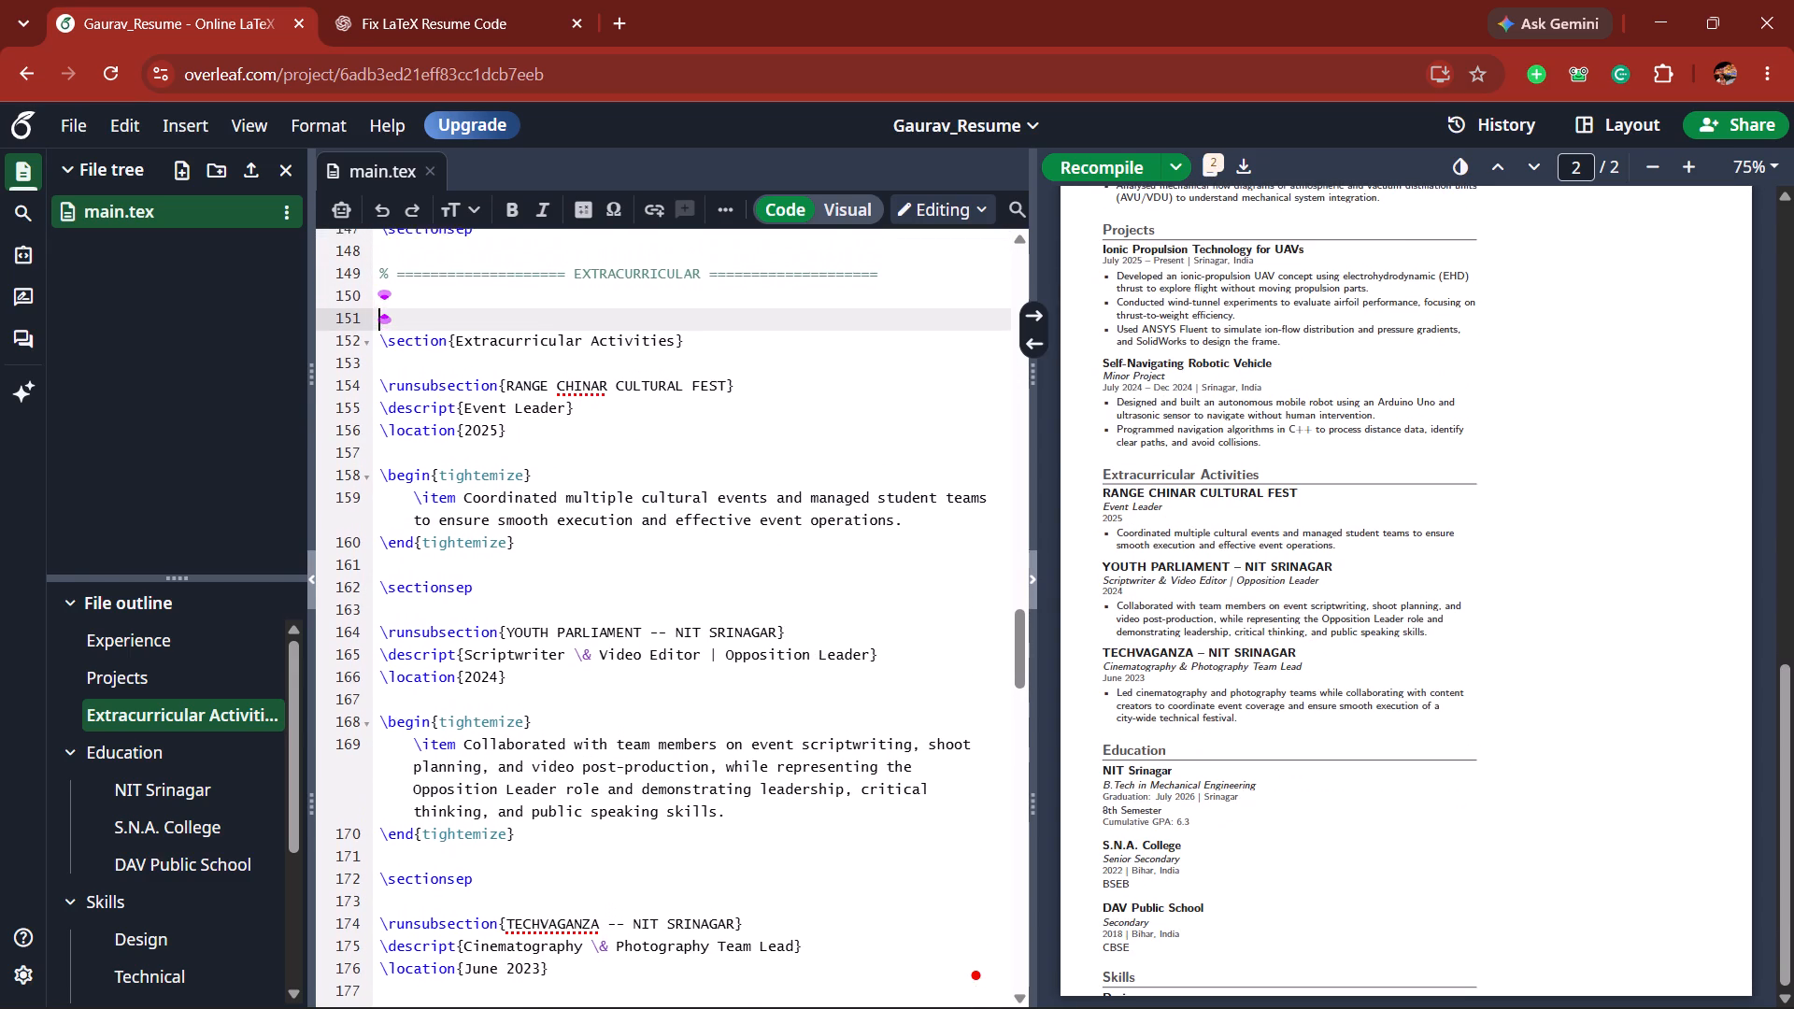
{"action": "scroll", "coordinate": [552, 720], "scroll_direction": "up", "scroll_amount": 1}
{"action": "key", "text": "ctrl+z"}
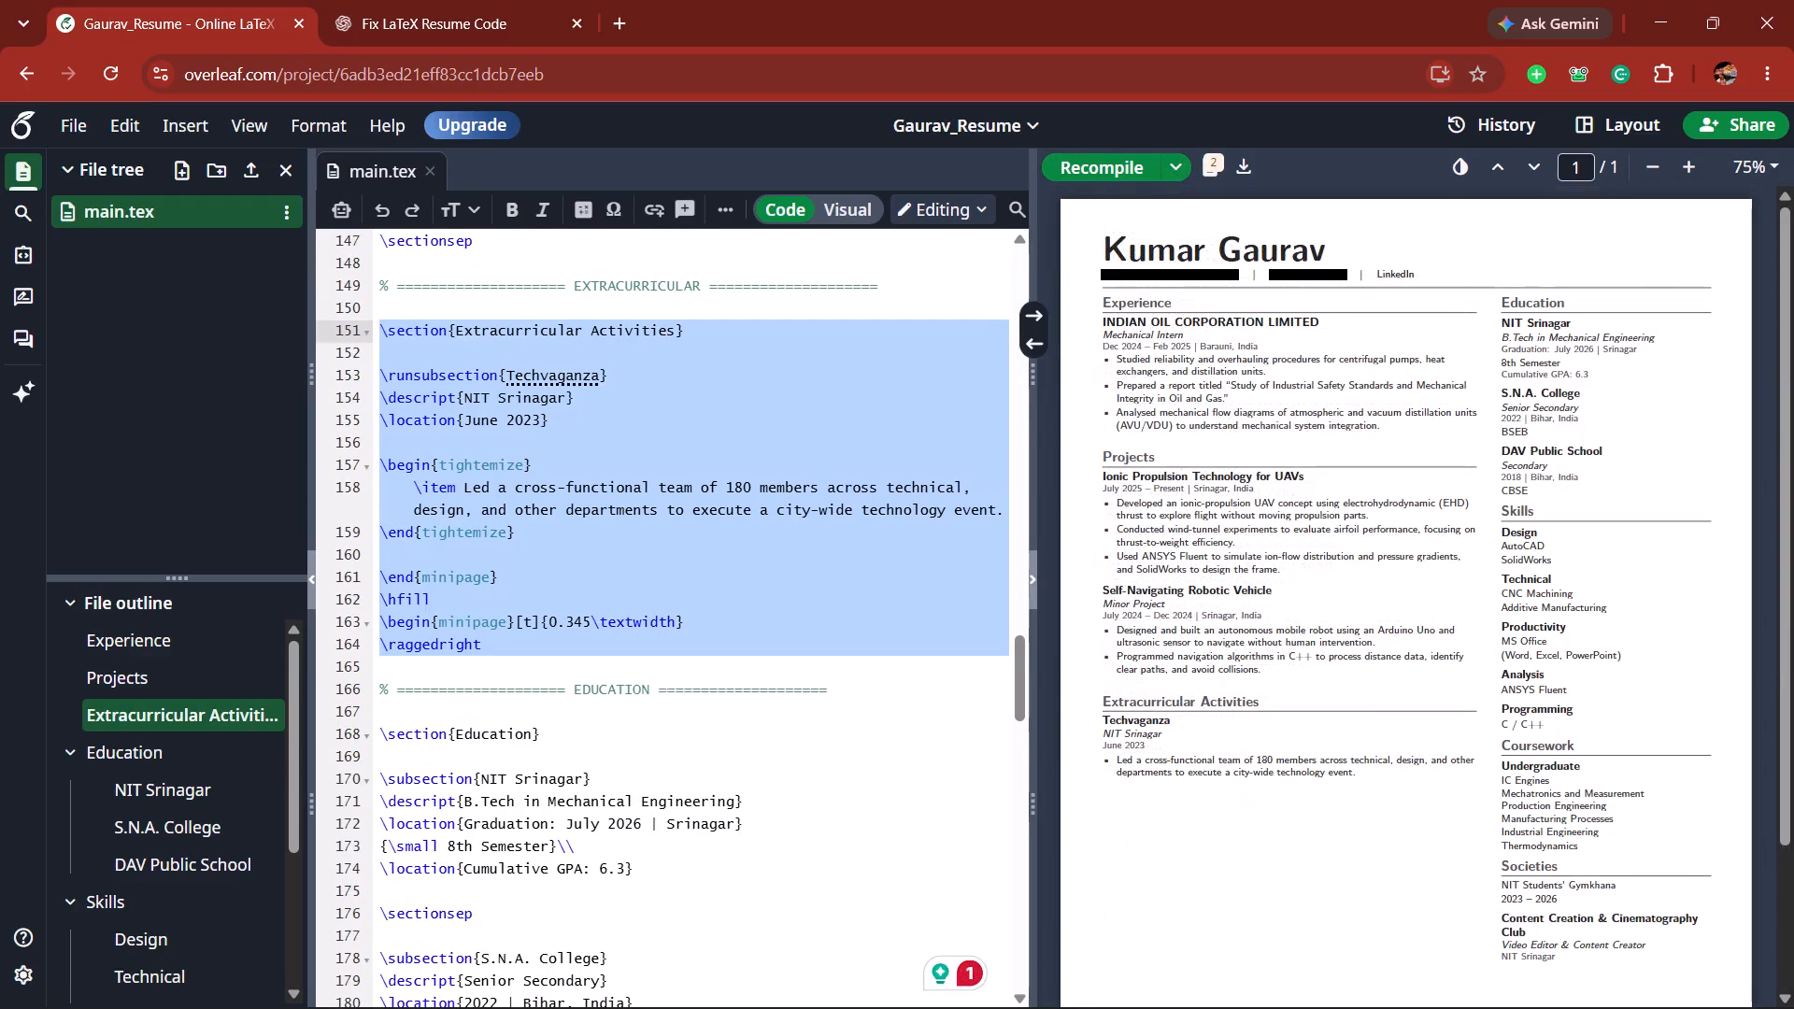
{"action": "left_click", "coordinate": [1289, 859]}
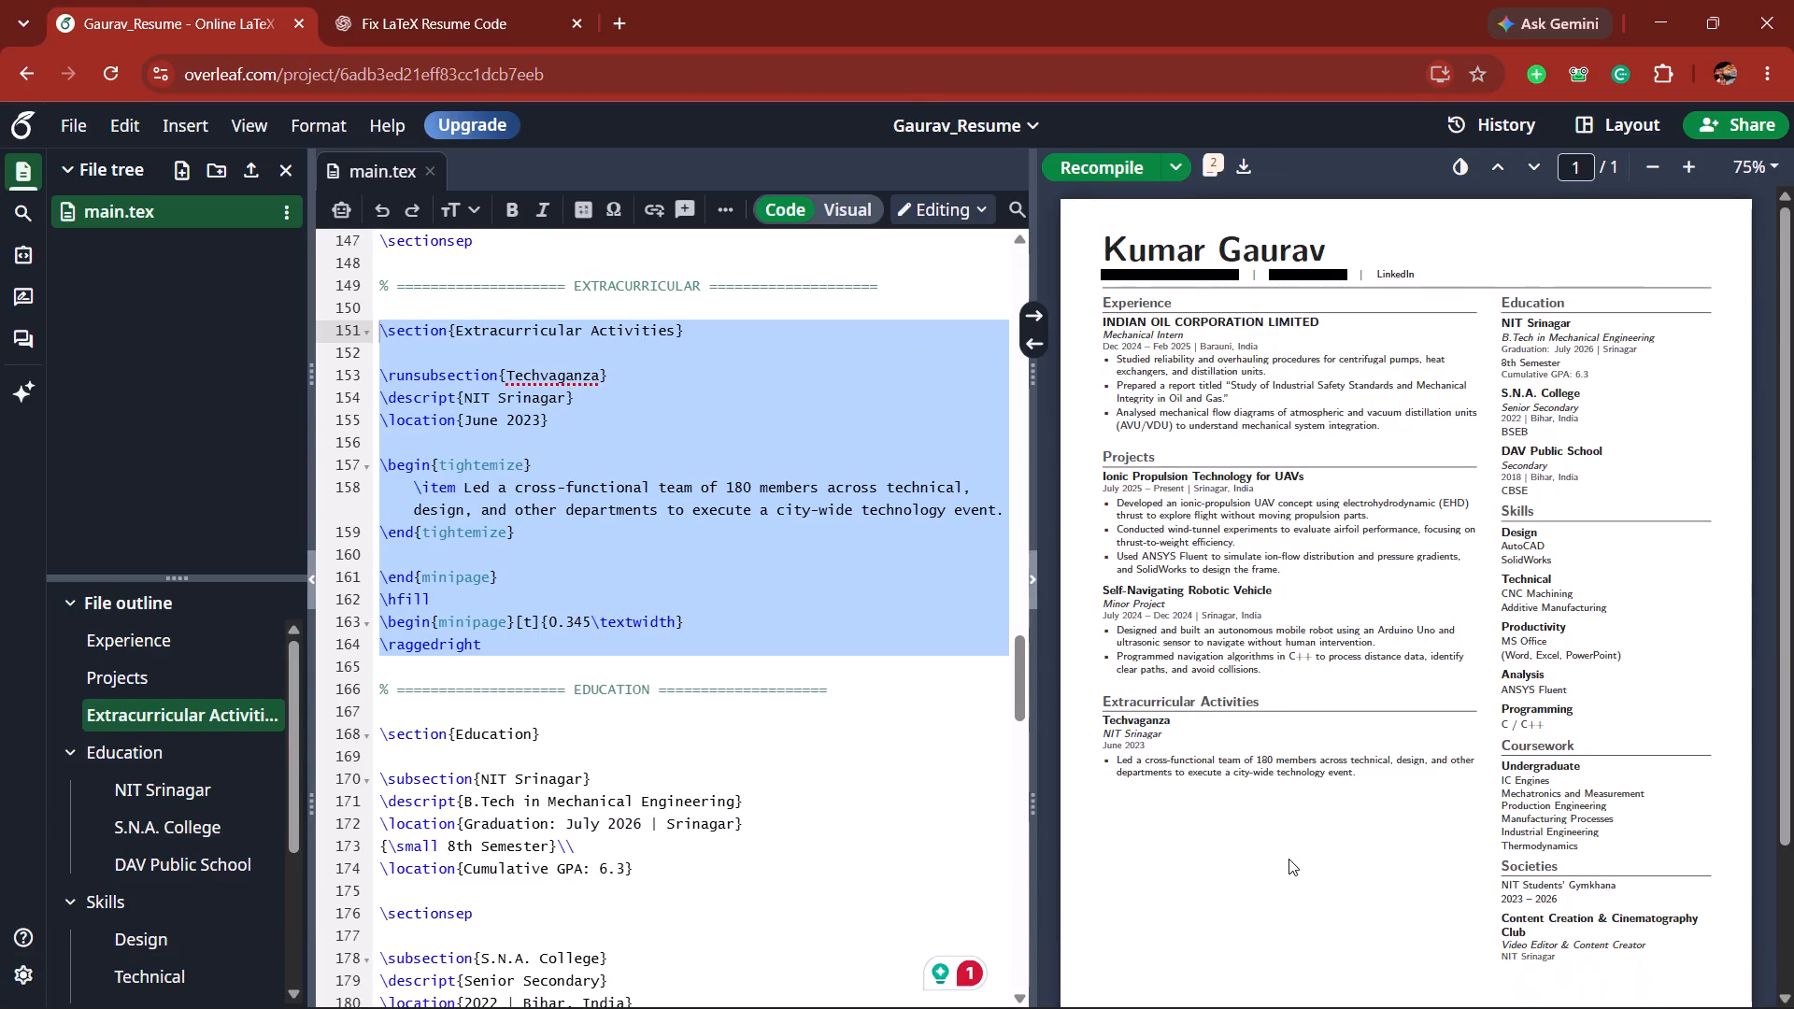
{"action": "left_click", "coordinate": [750, 611]}
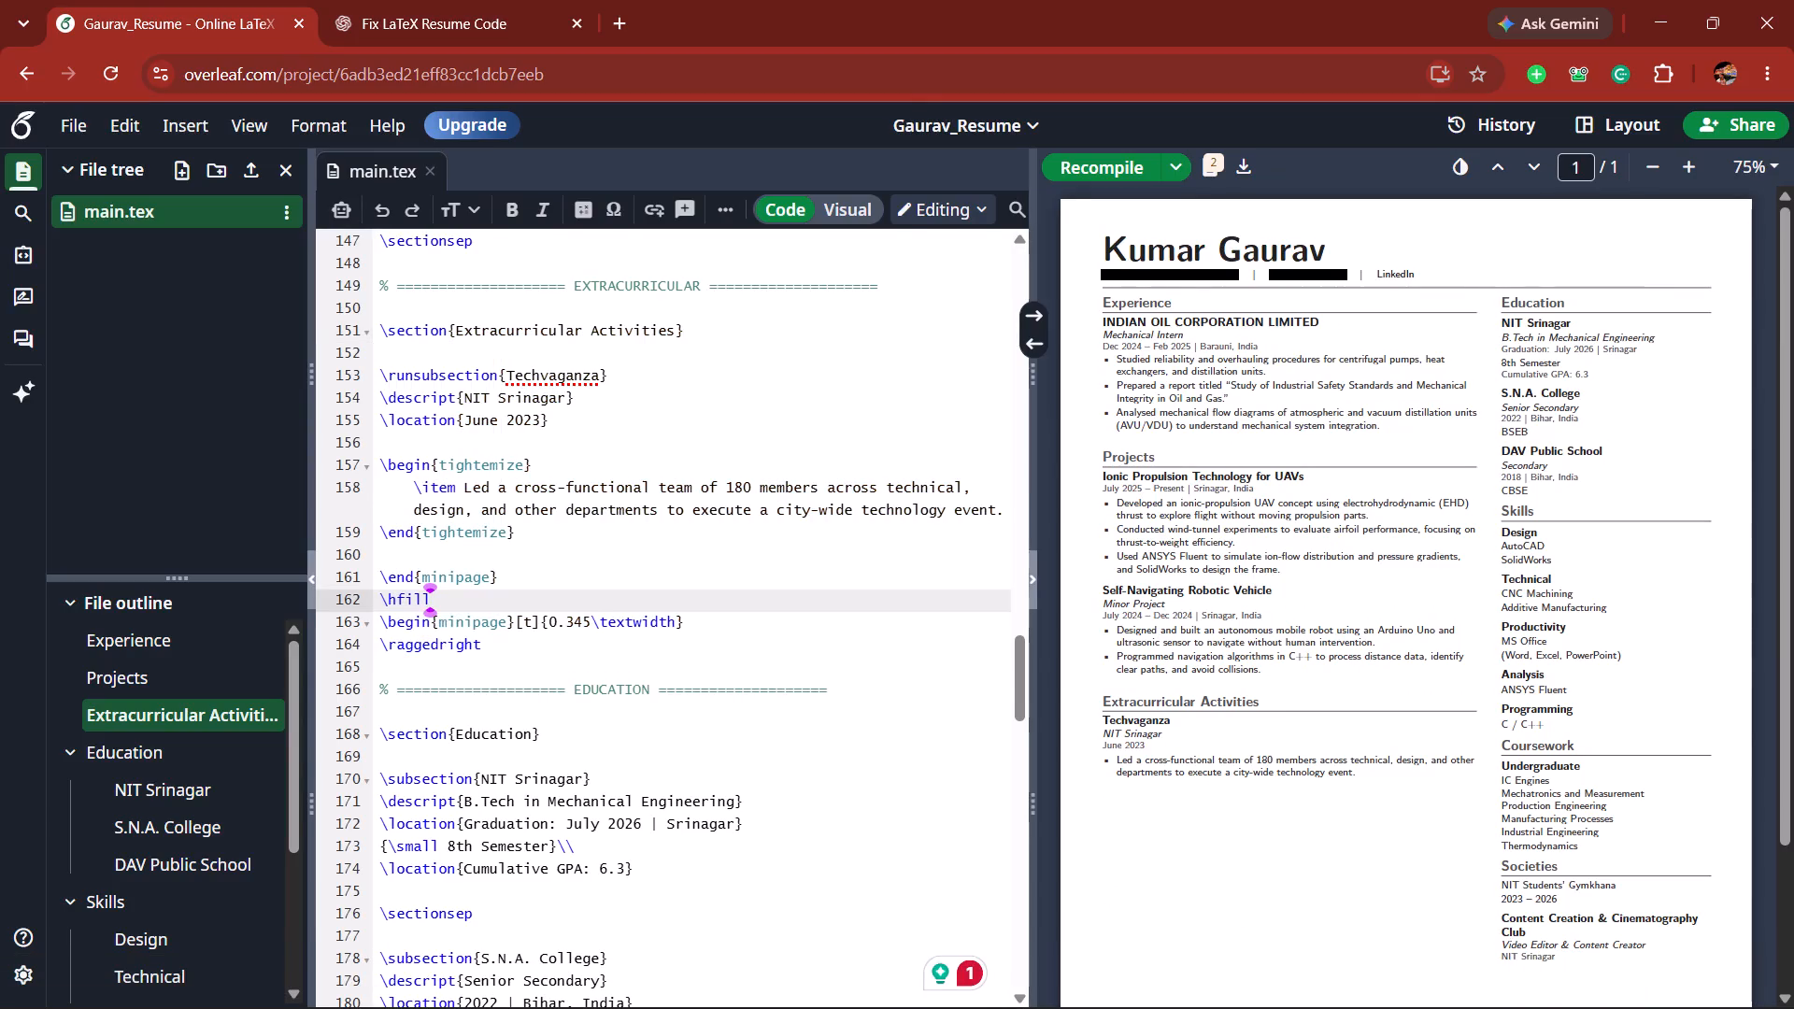
Delete the Self-Navigating Robotic Vehicle project from main.tex, from its \runsubsection line through its closing \sectionsep.
{"action": "scroll", "coordinate": [752, 403], "scroll_direction": "up", "scroll_amount": 8}
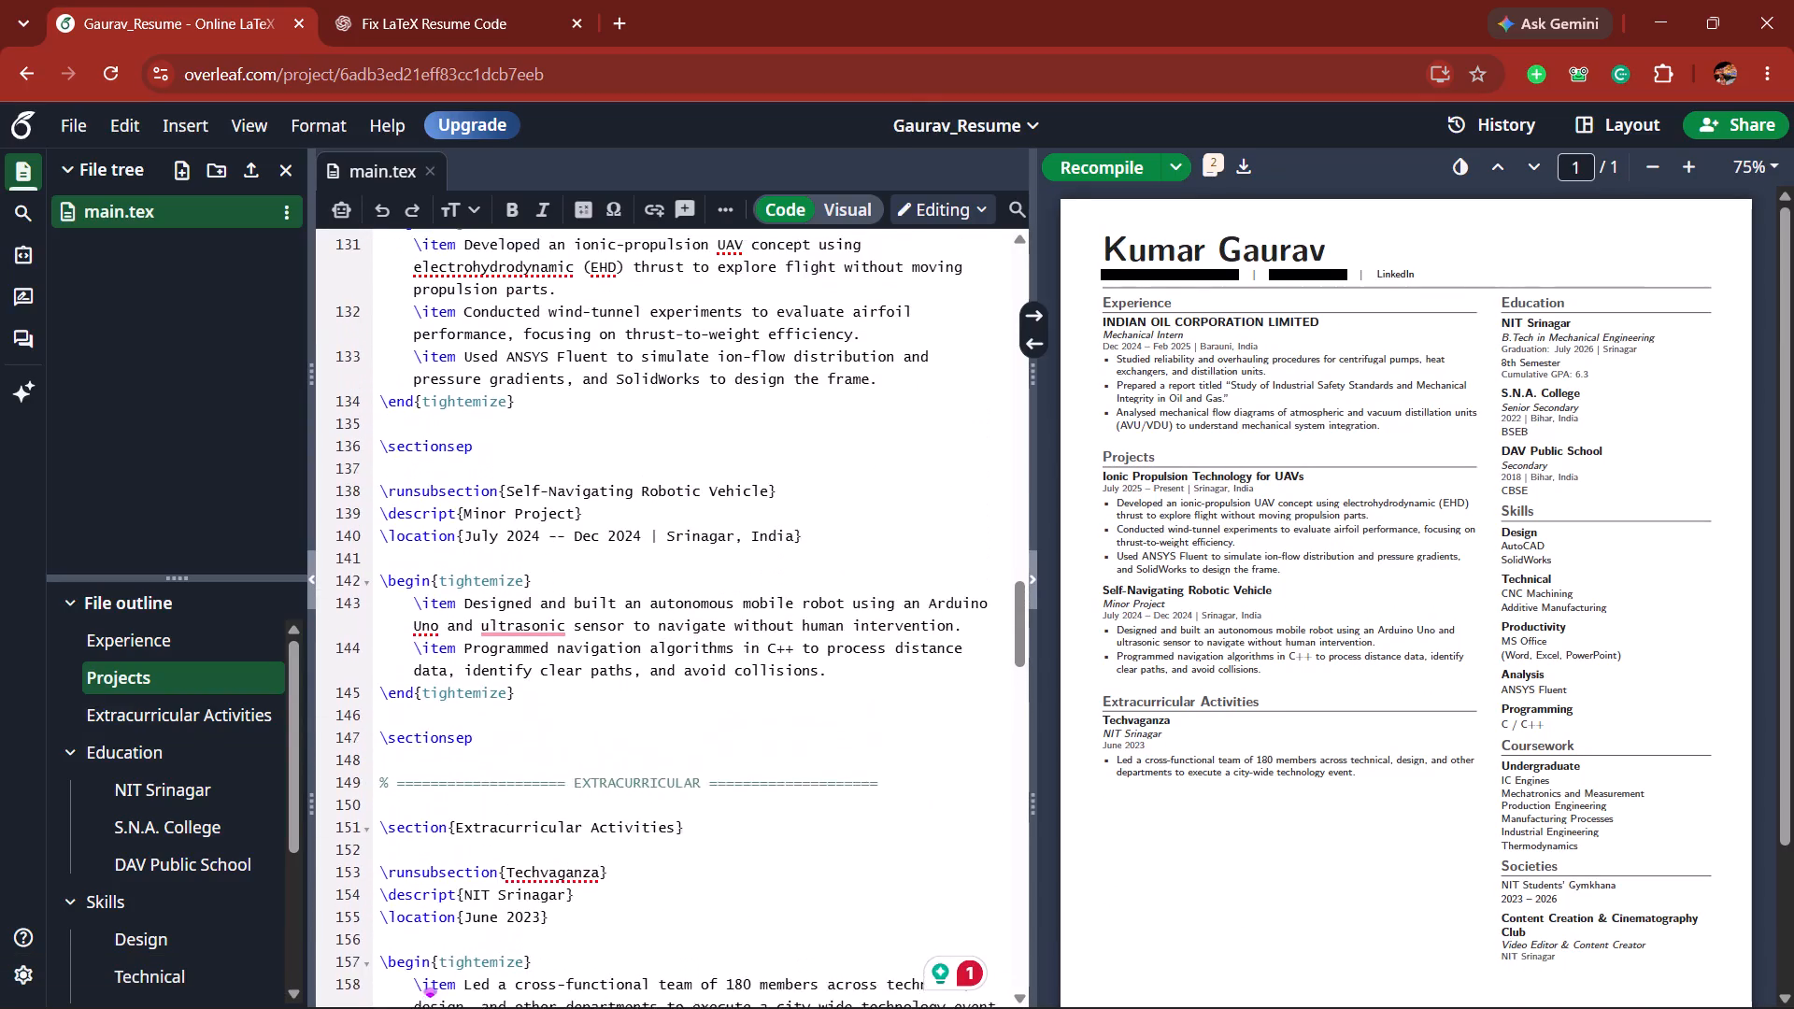
{"action": "scroll", "coordinate": [752, 403], "scroll_direction": "right", "scroll_amount": 1}
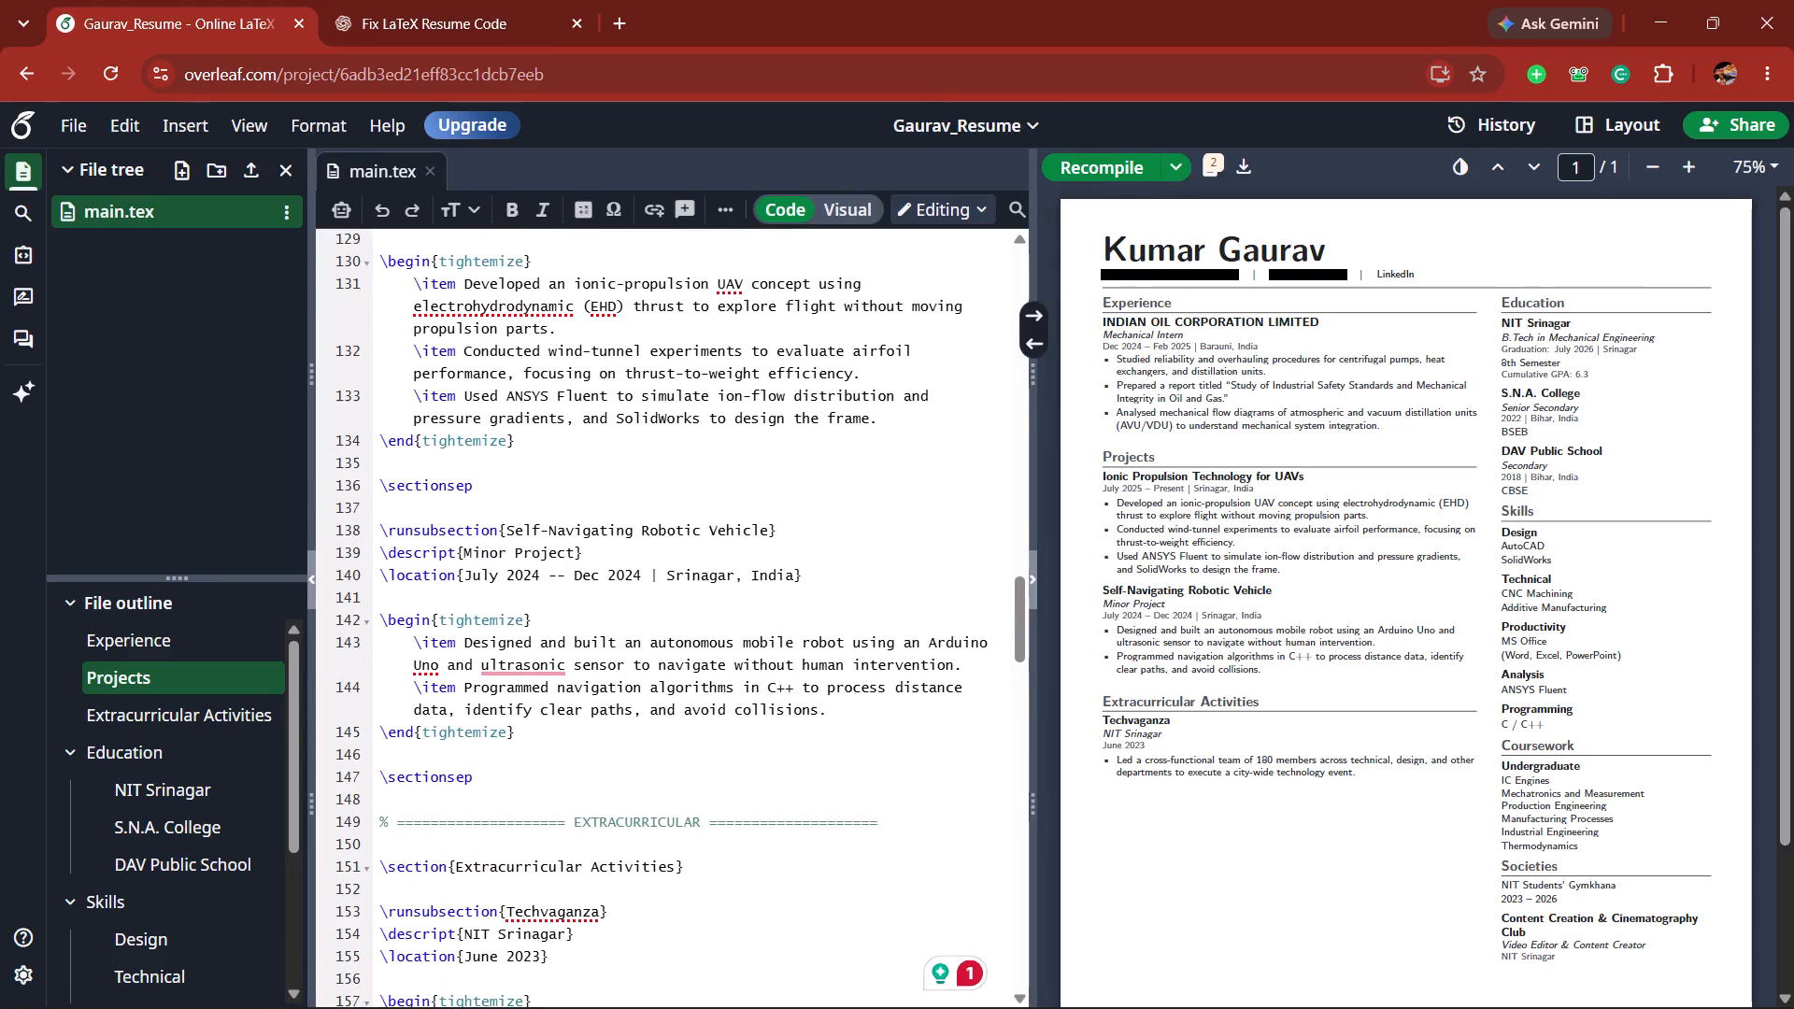
{"action": "left_click_drag", "start_coordinate": [494, 794], "coordinate": [383, 523]}
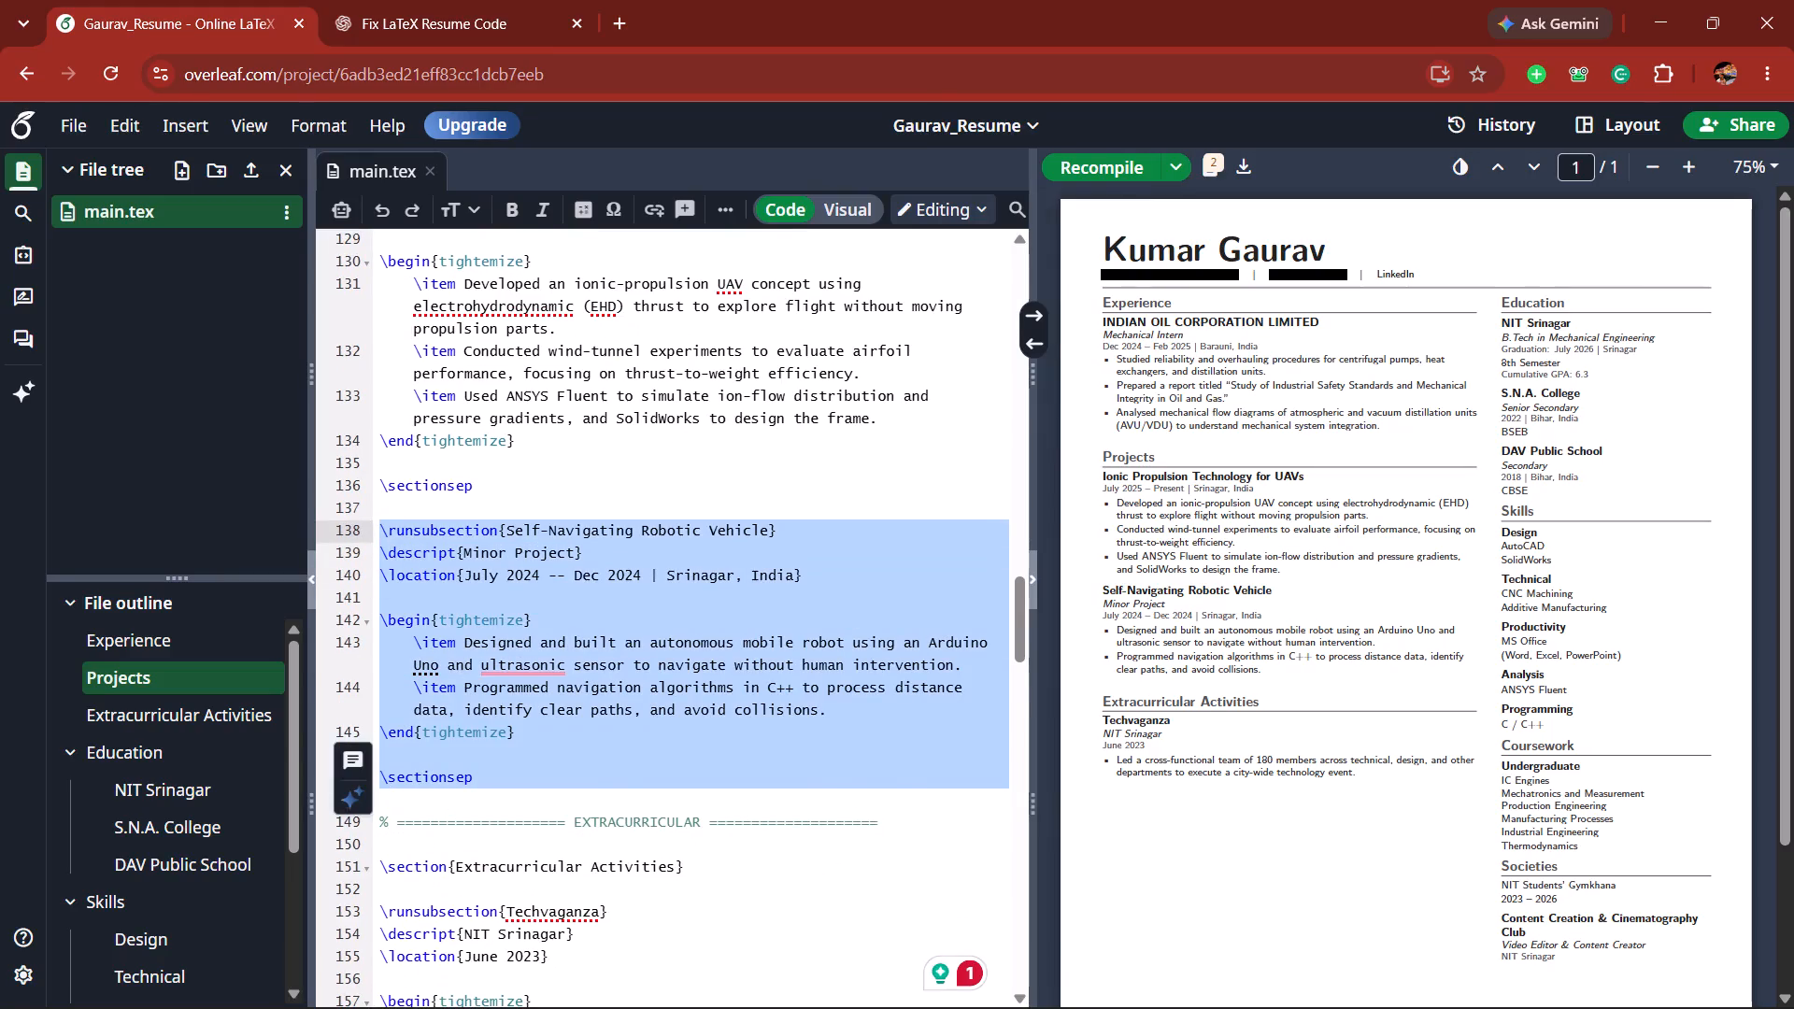
{"action": "key", "text": "BackSpace"}
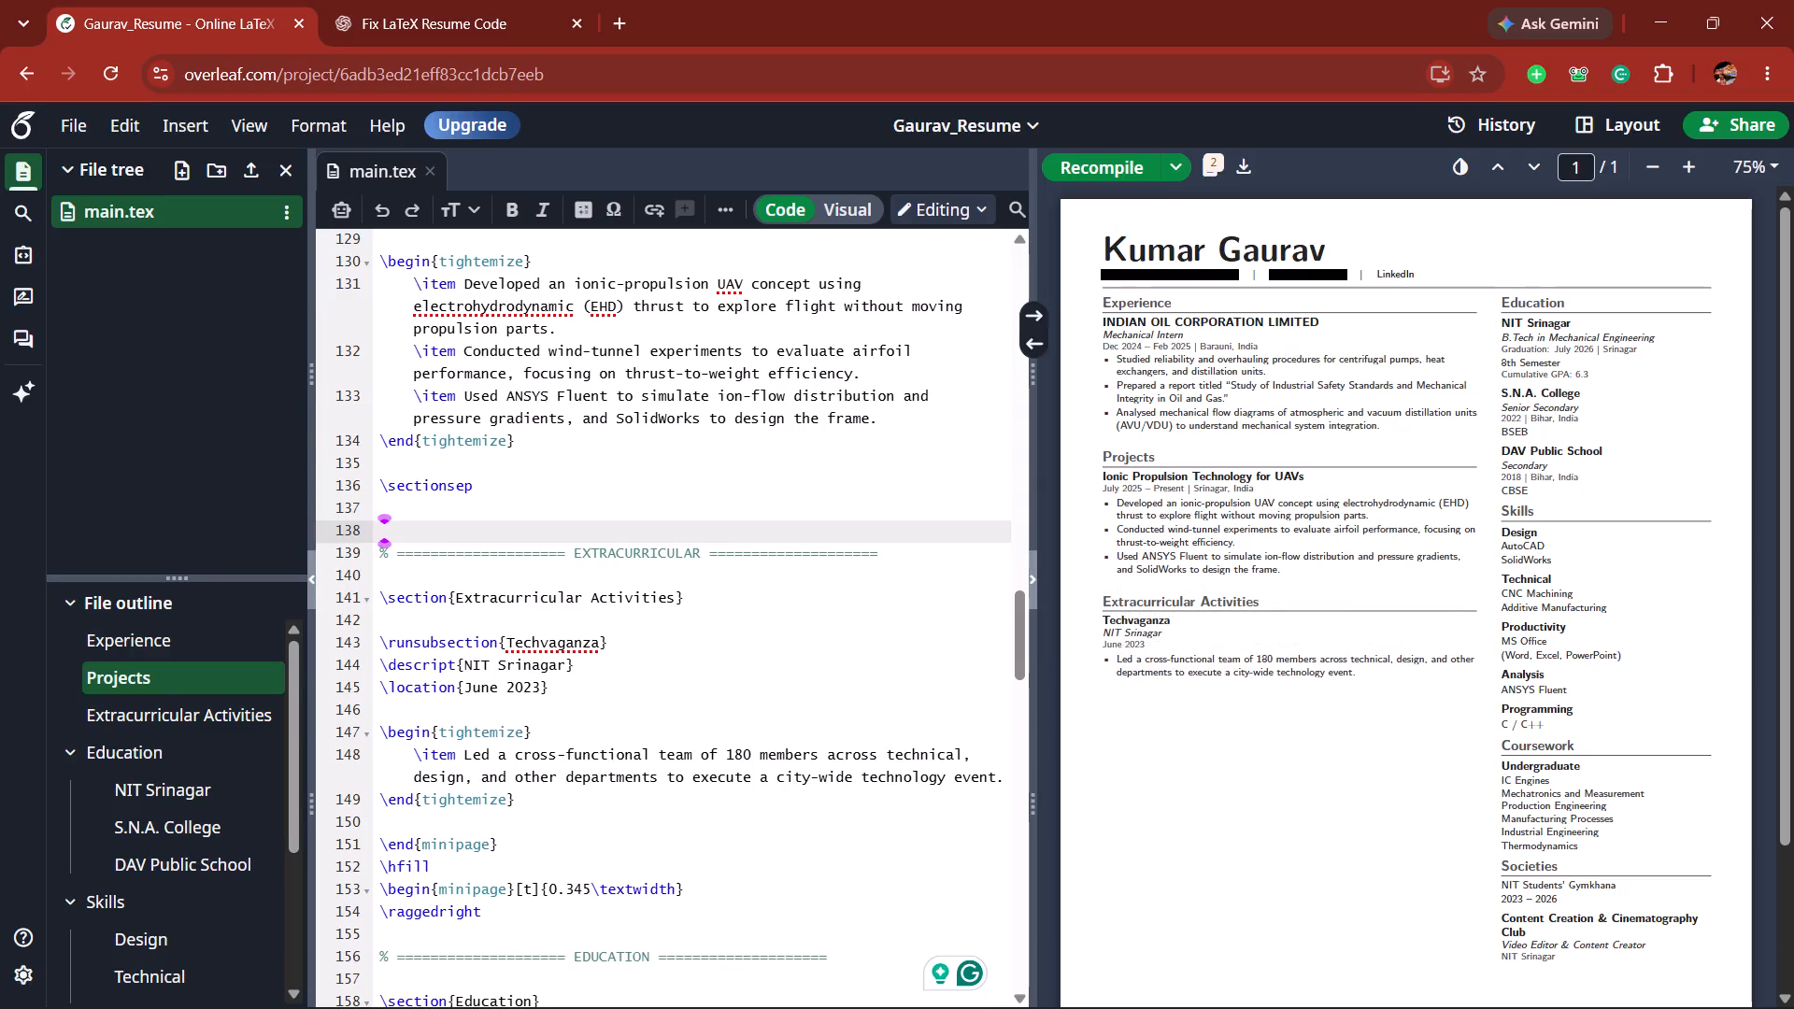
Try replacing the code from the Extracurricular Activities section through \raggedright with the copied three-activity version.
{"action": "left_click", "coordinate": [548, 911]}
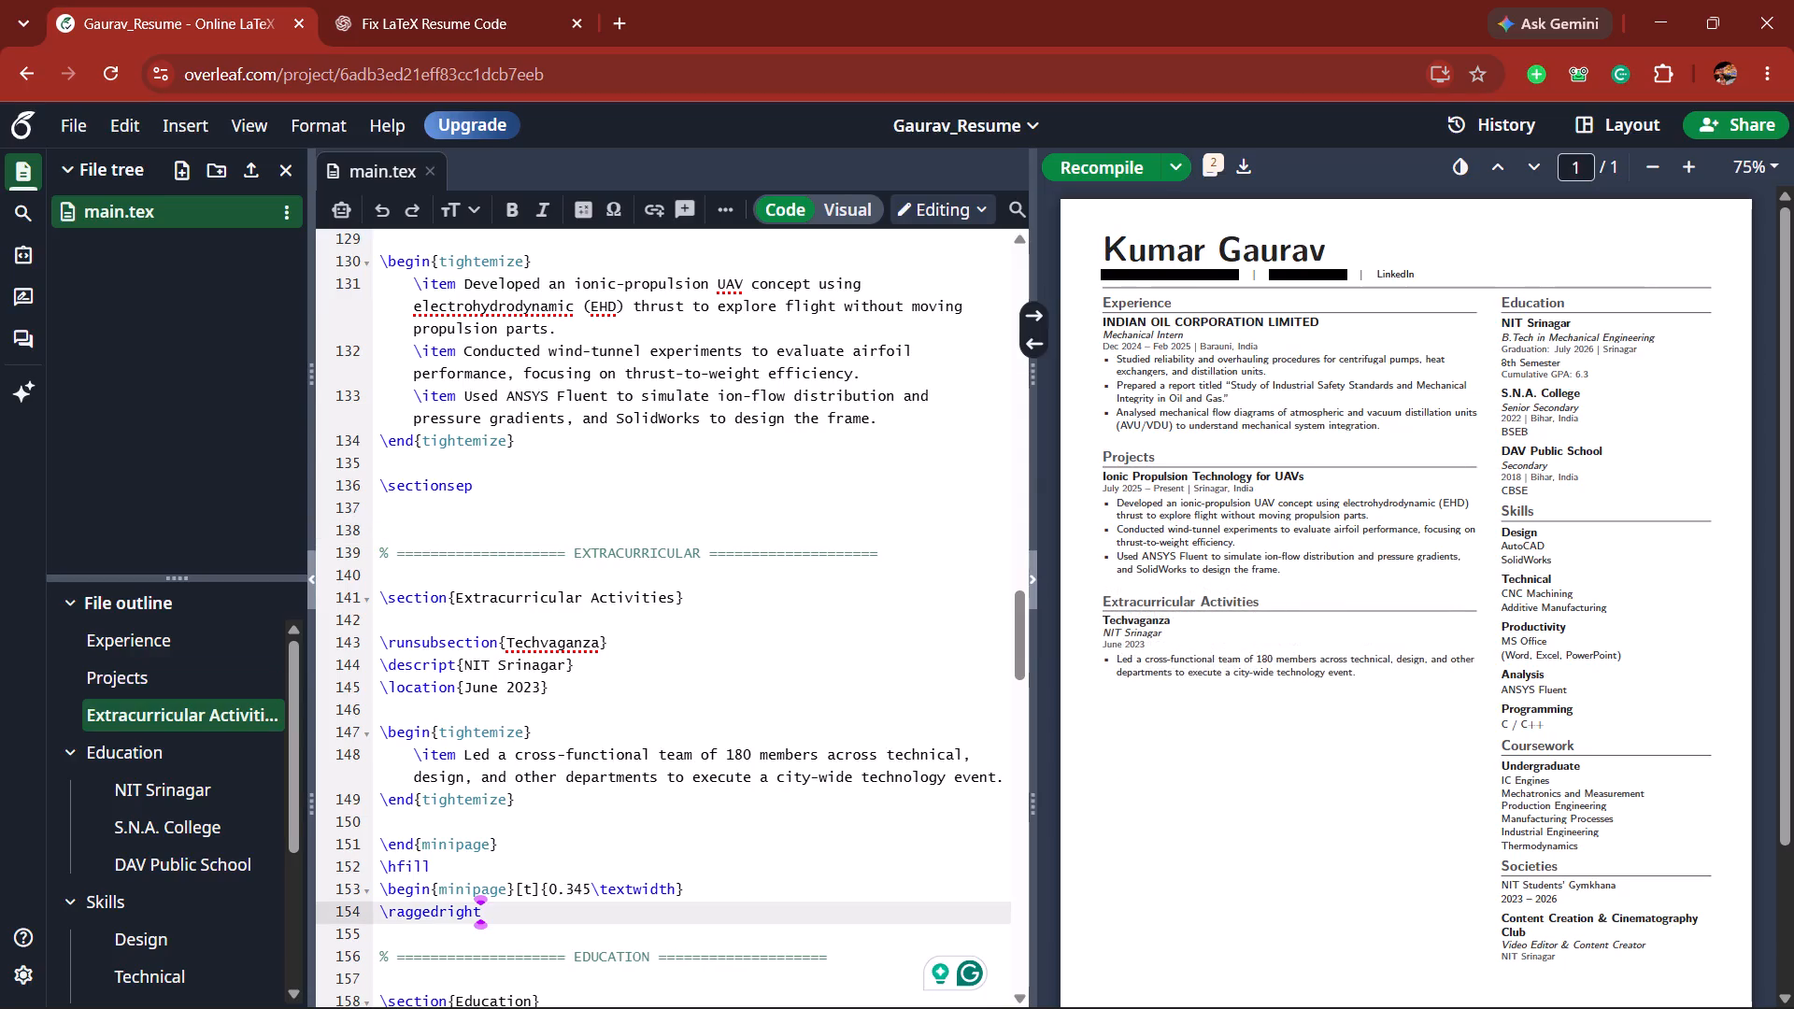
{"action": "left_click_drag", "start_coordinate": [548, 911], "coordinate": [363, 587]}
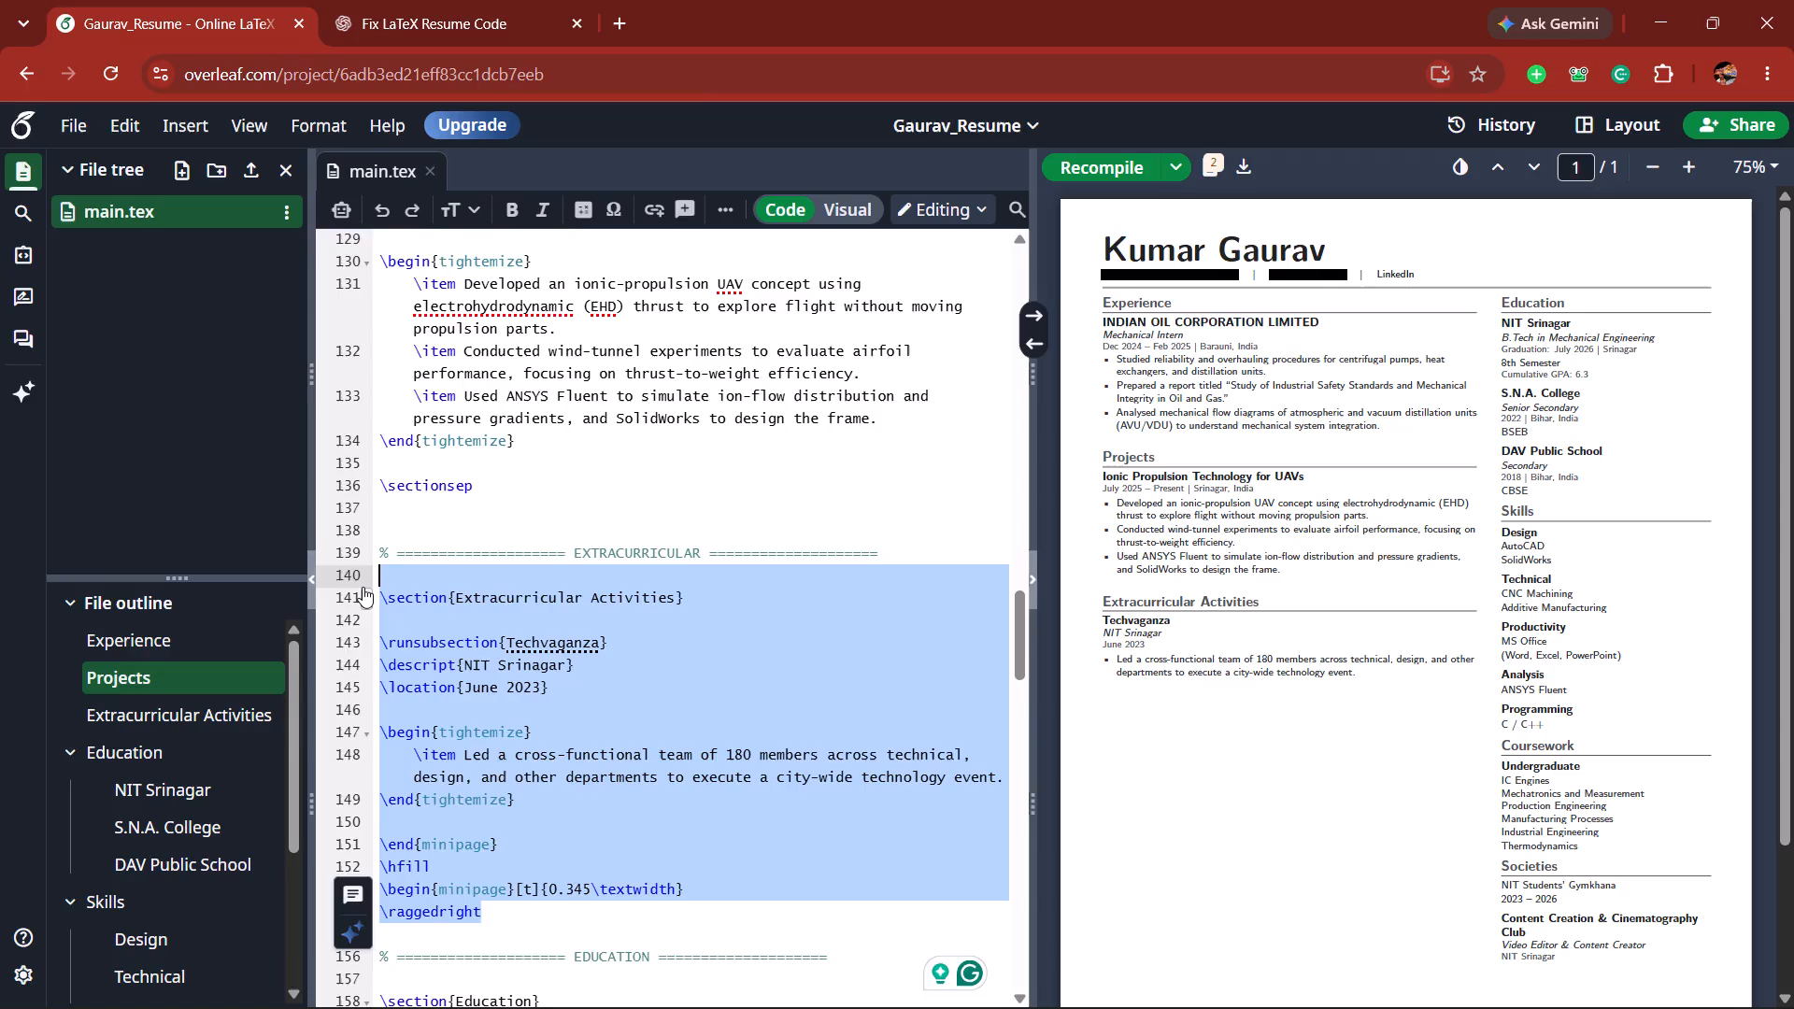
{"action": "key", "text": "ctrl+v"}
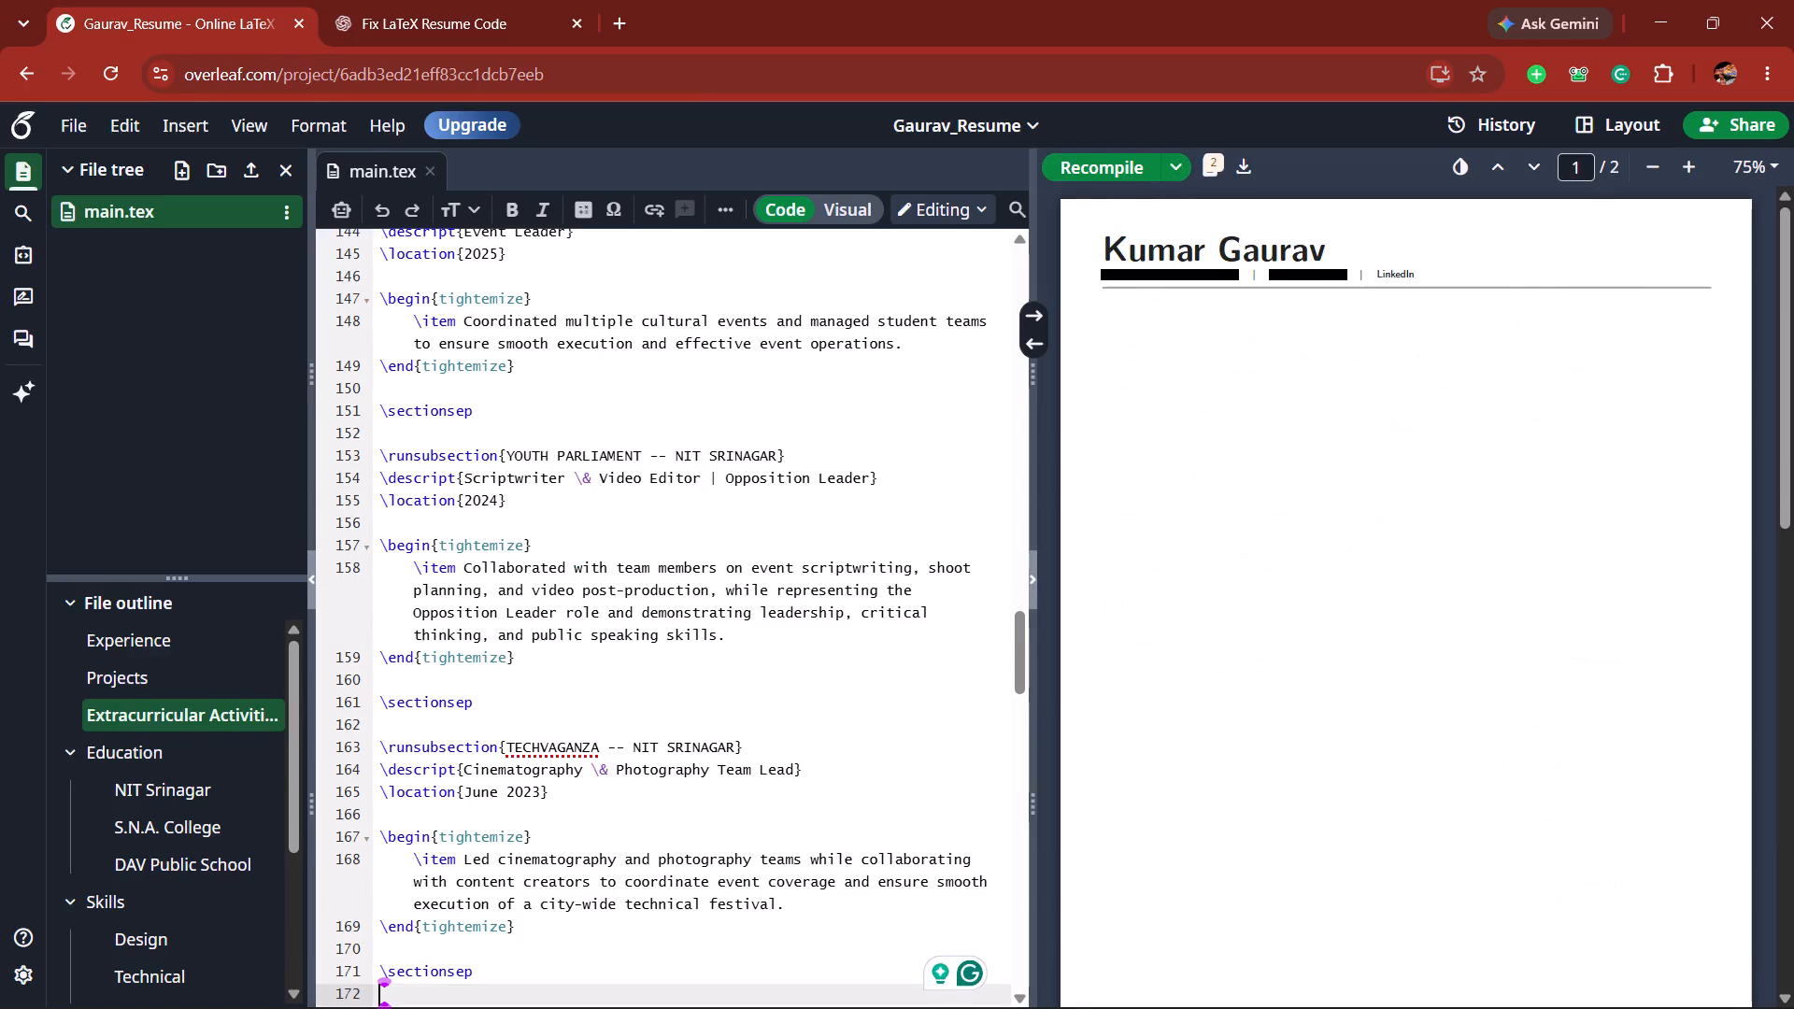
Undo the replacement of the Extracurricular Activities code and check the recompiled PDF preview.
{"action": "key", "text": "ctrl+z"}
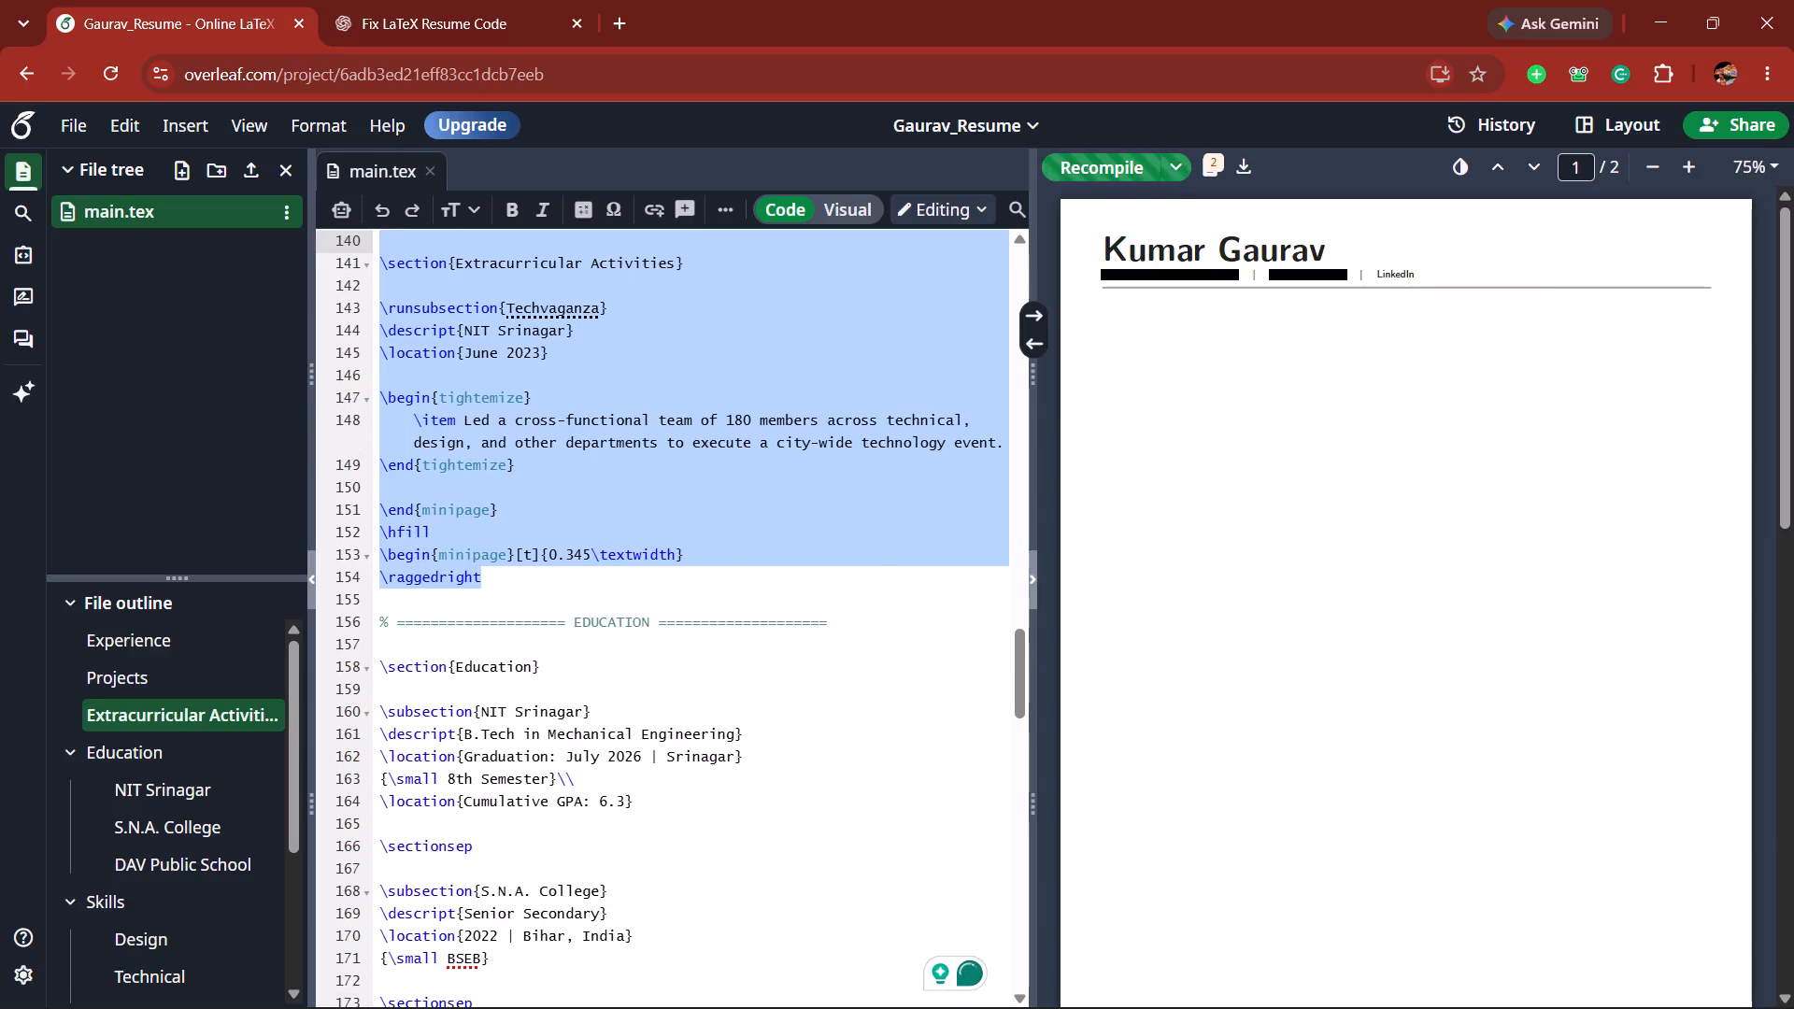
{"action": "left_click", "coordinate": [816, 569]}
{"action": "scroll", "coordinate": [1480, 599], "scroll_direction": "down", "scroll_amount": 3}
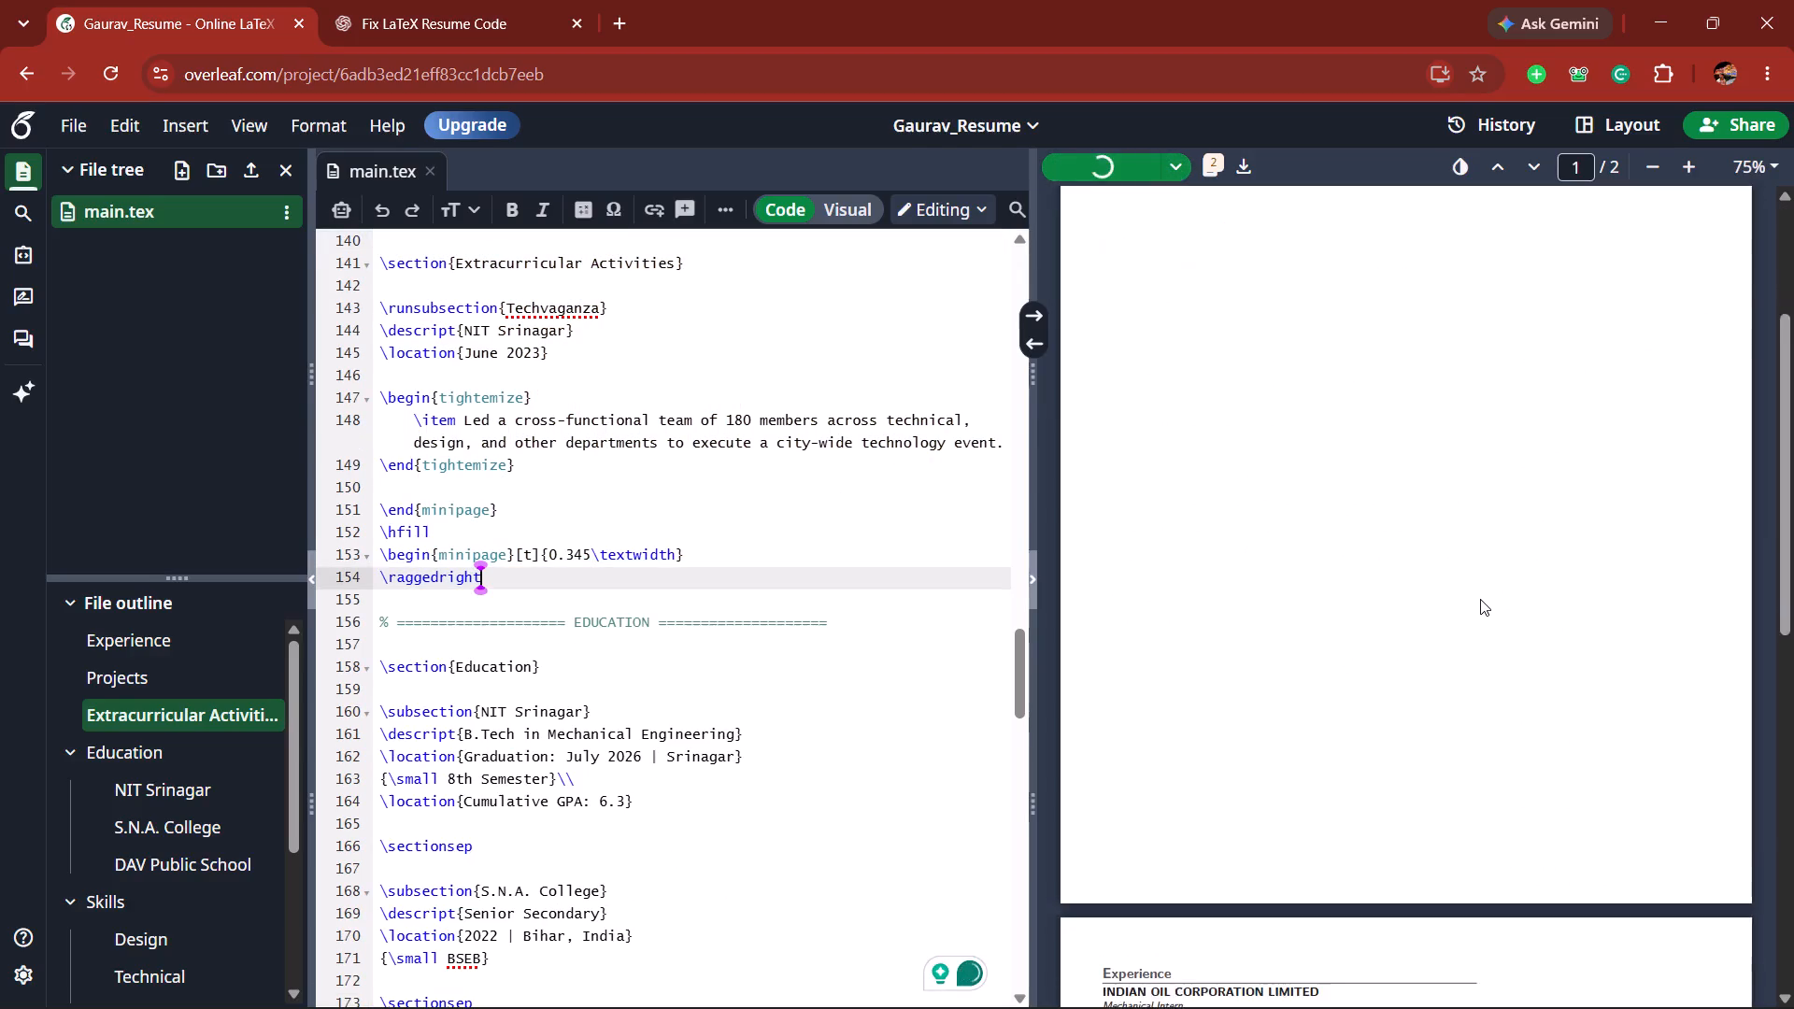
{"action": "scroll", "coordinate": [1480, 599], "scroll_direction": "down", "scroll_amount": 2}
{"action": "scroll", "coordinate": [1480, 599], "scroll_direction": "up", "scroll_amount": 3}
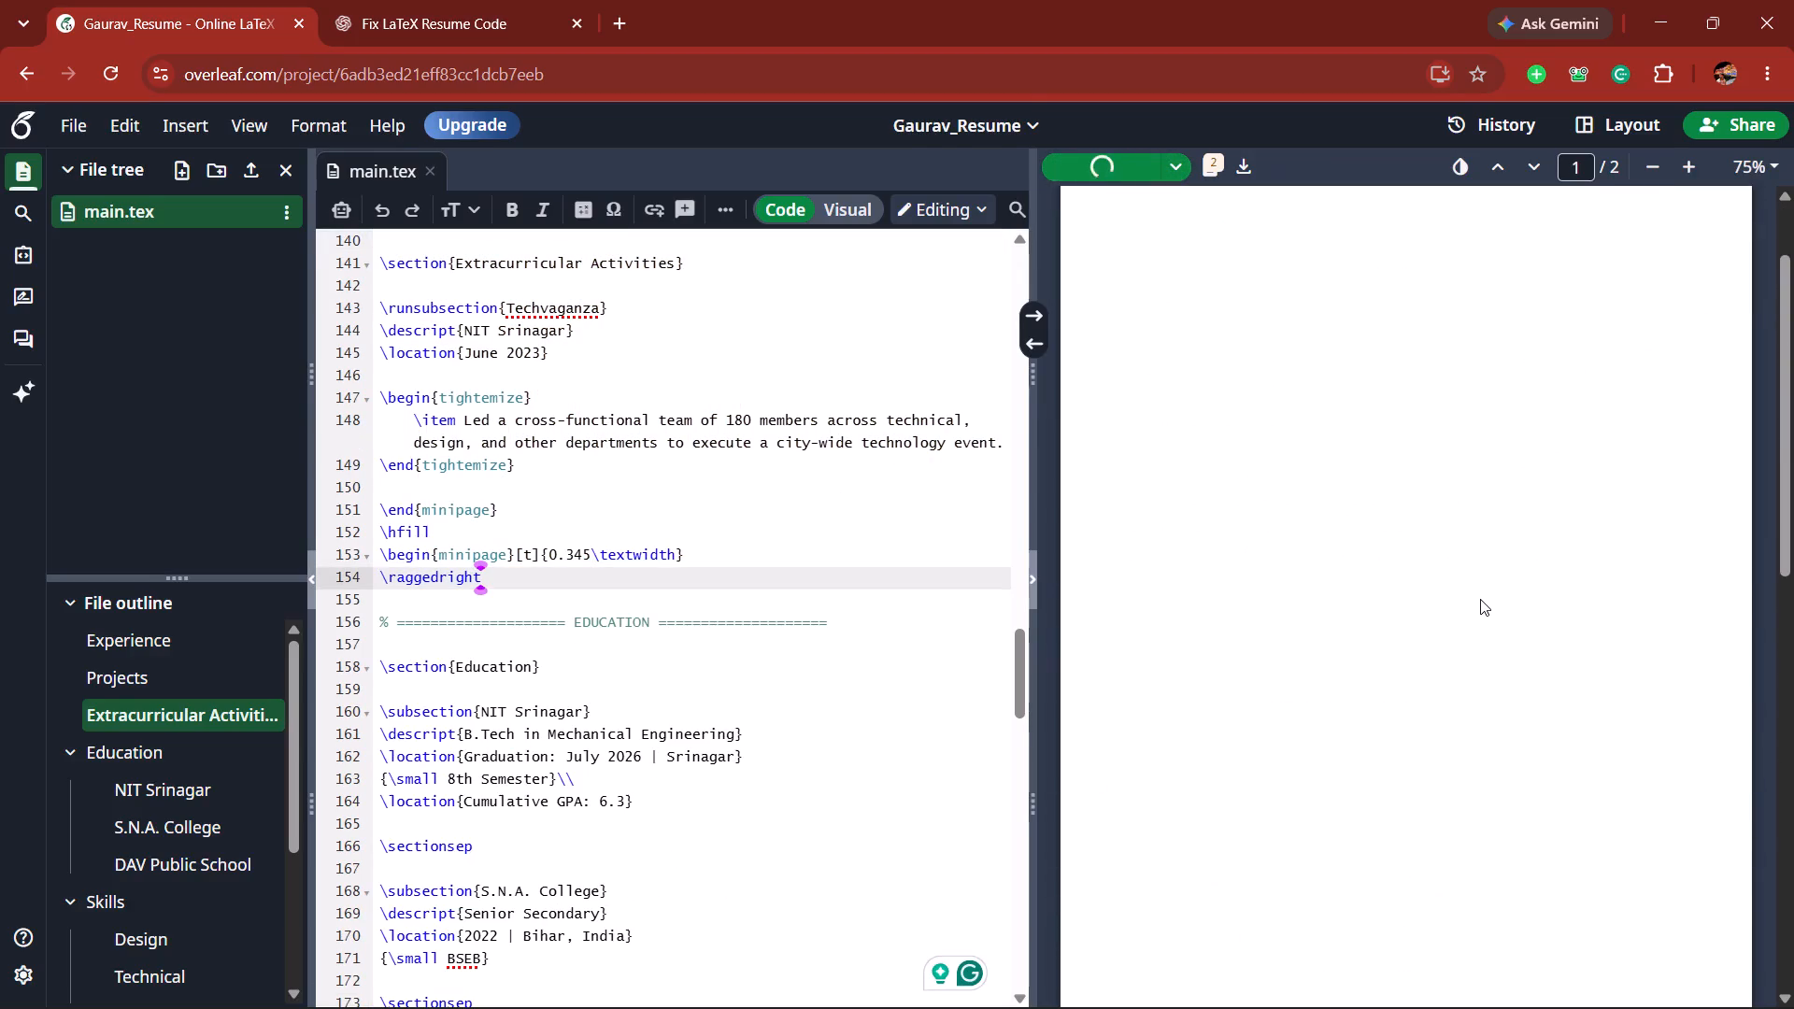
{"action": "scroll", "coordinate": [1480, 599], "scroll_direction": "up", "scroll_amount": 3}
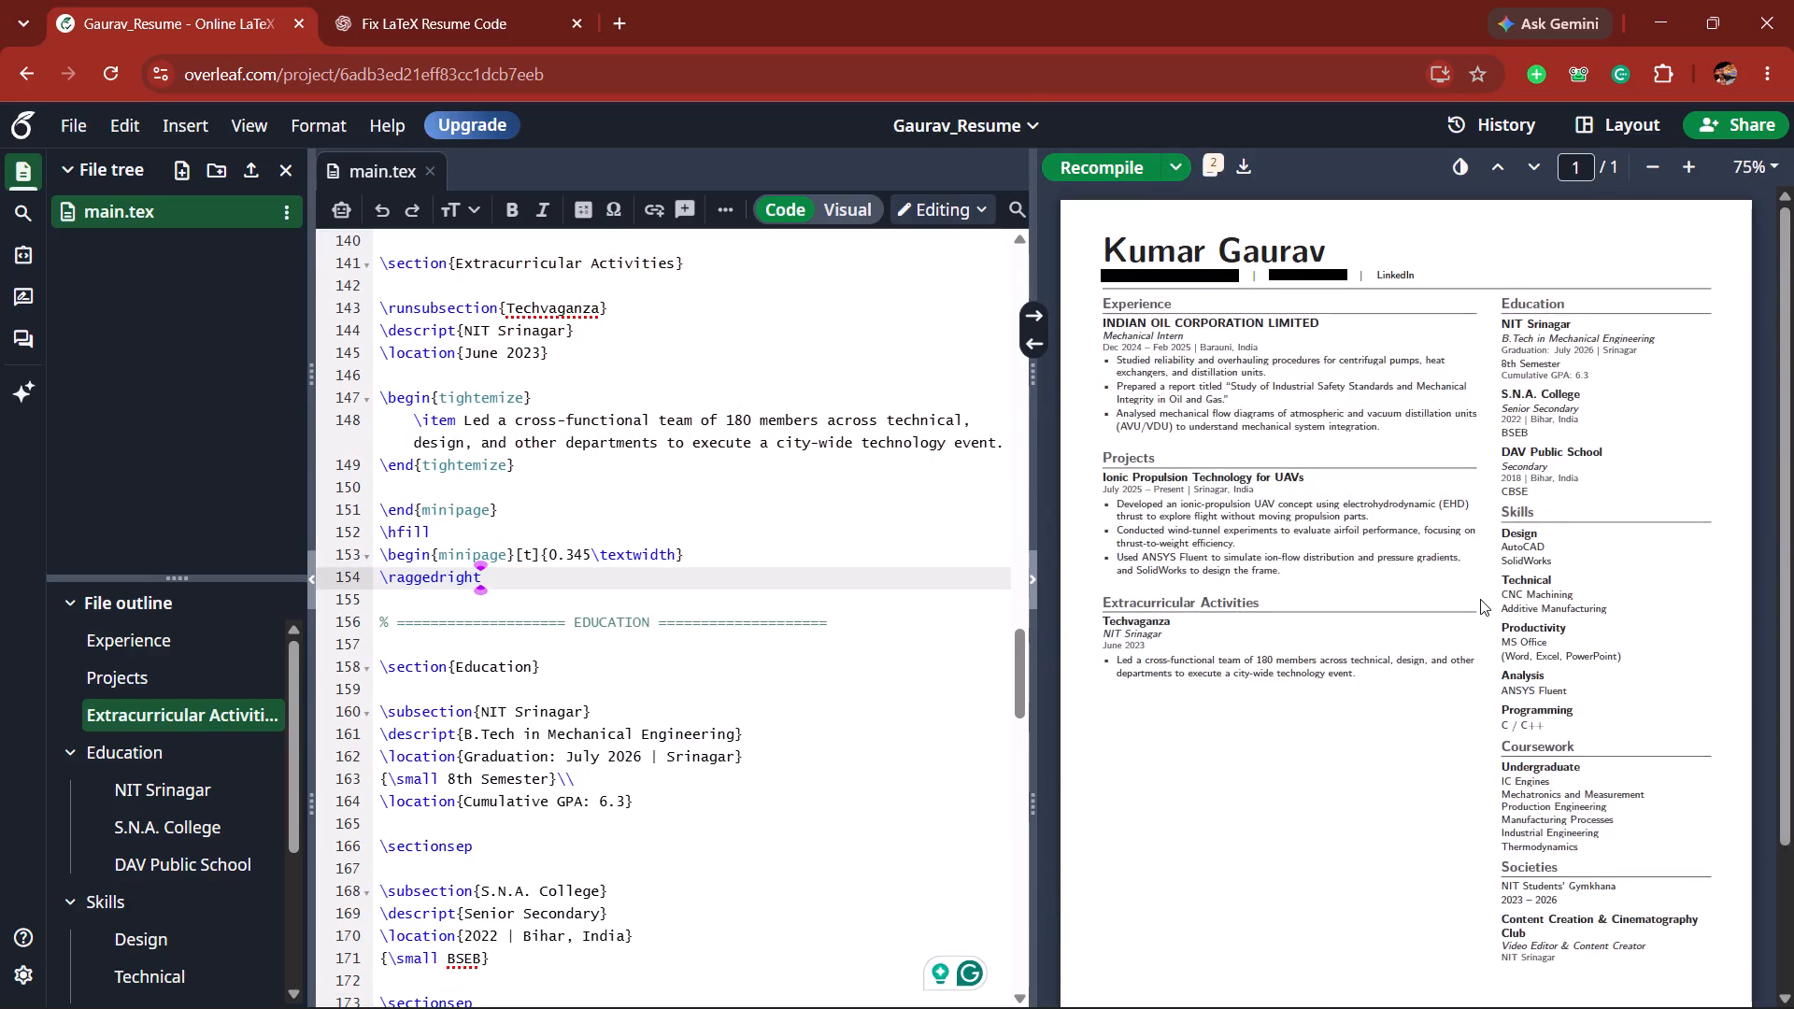
{"action": "scroll", "coordinate": [885, 817], "scroll_direction": "down", "scroll_amount": 1}
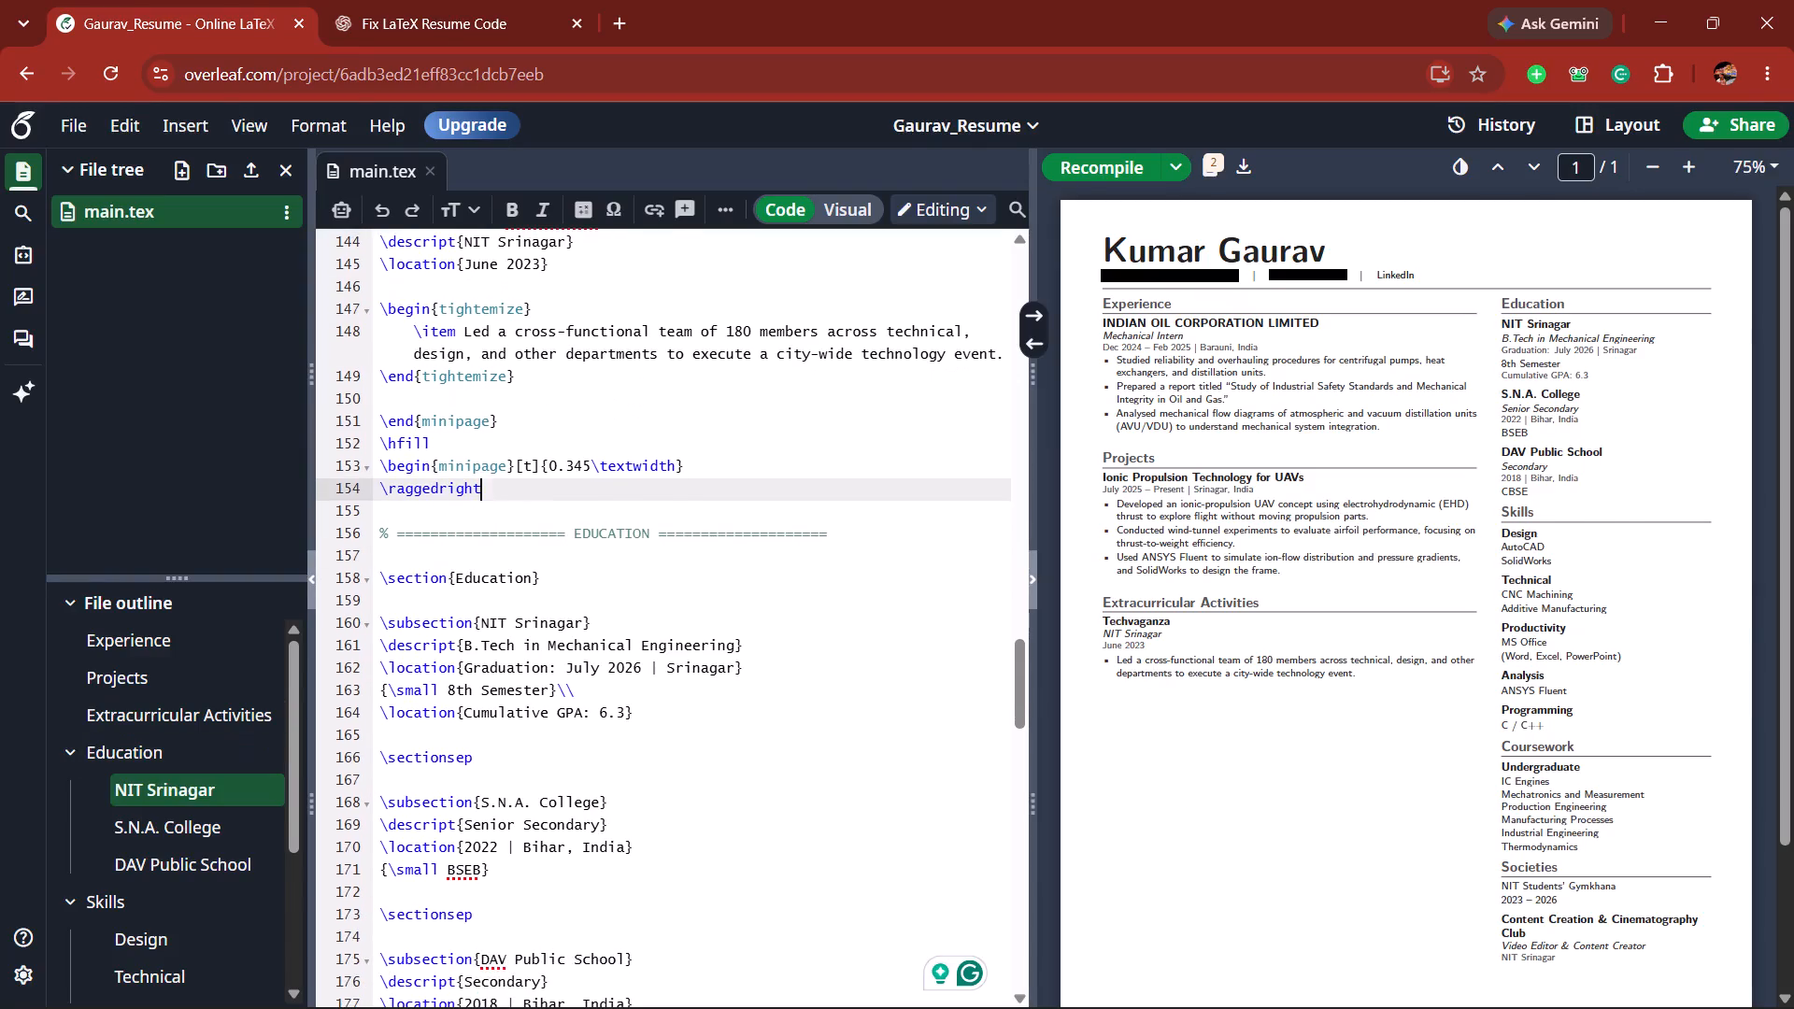
{"action": "scroll", "coordinate": [1337, 848], "scroll_direction": "down", "scroll_amount": 2}
{"action": "scroll", "coordinate": [1337, 848], "scroll_direction": "up", "scroll_amount": 1}
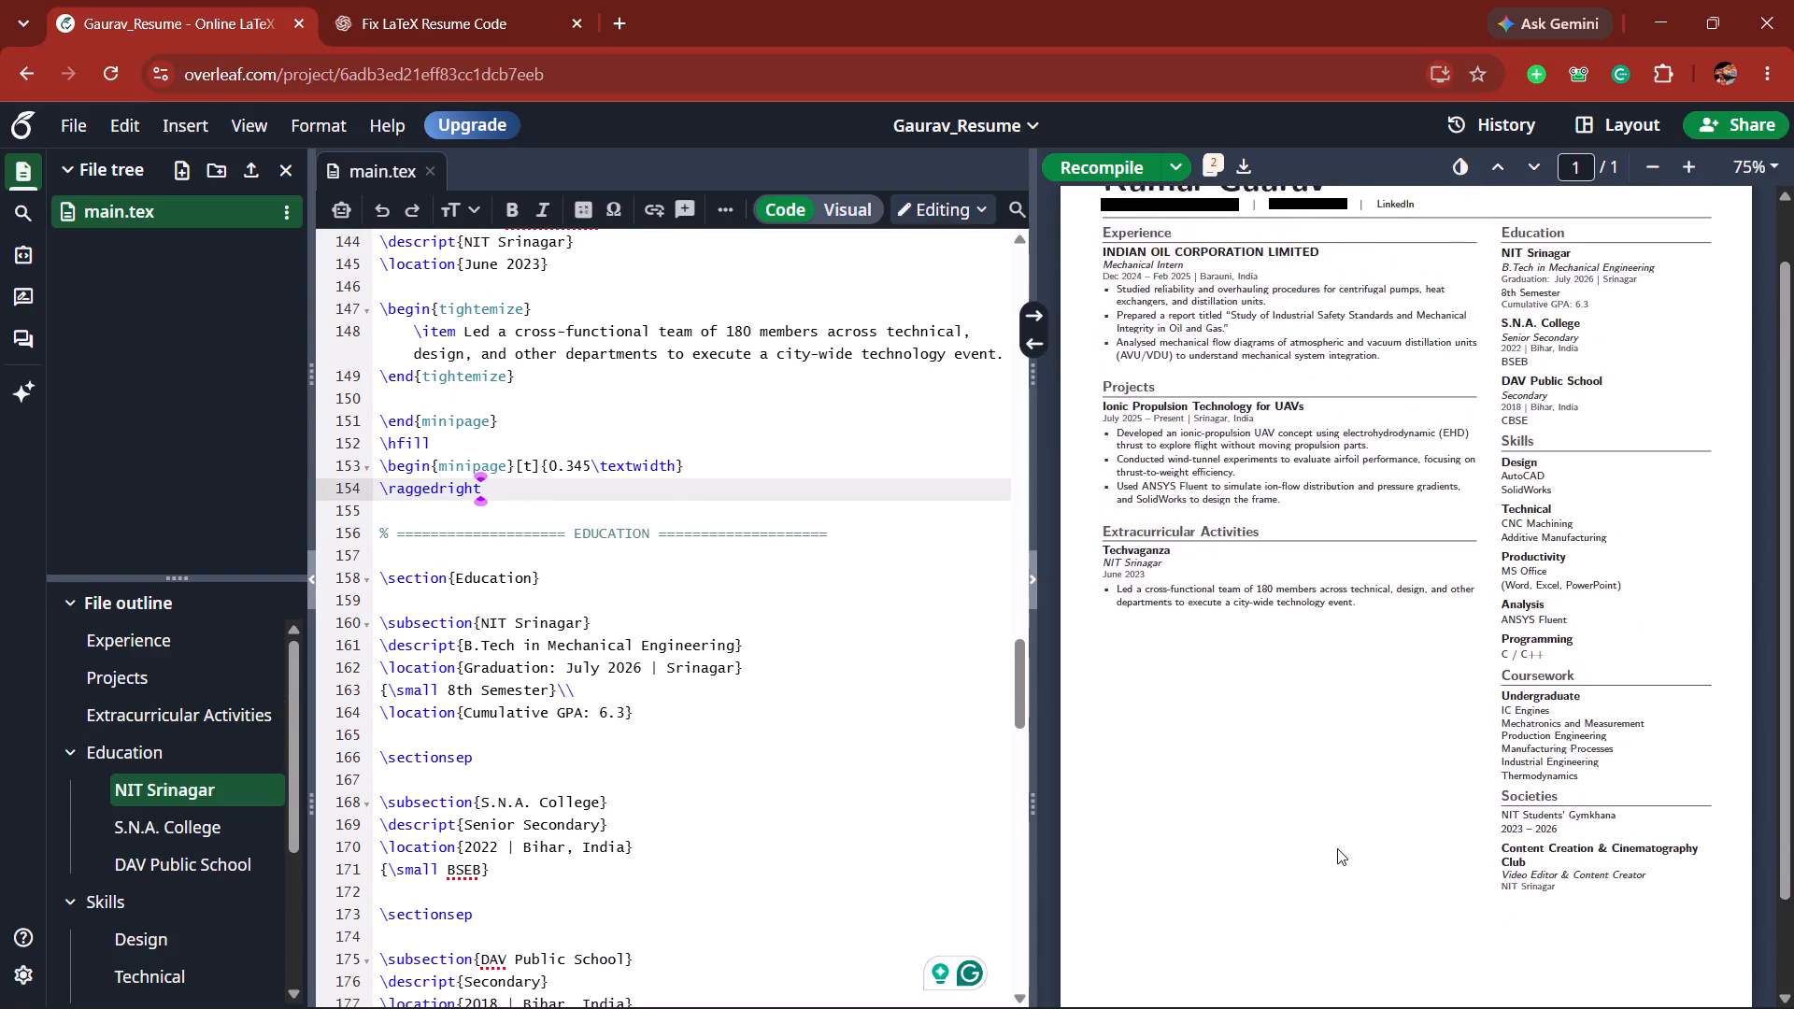
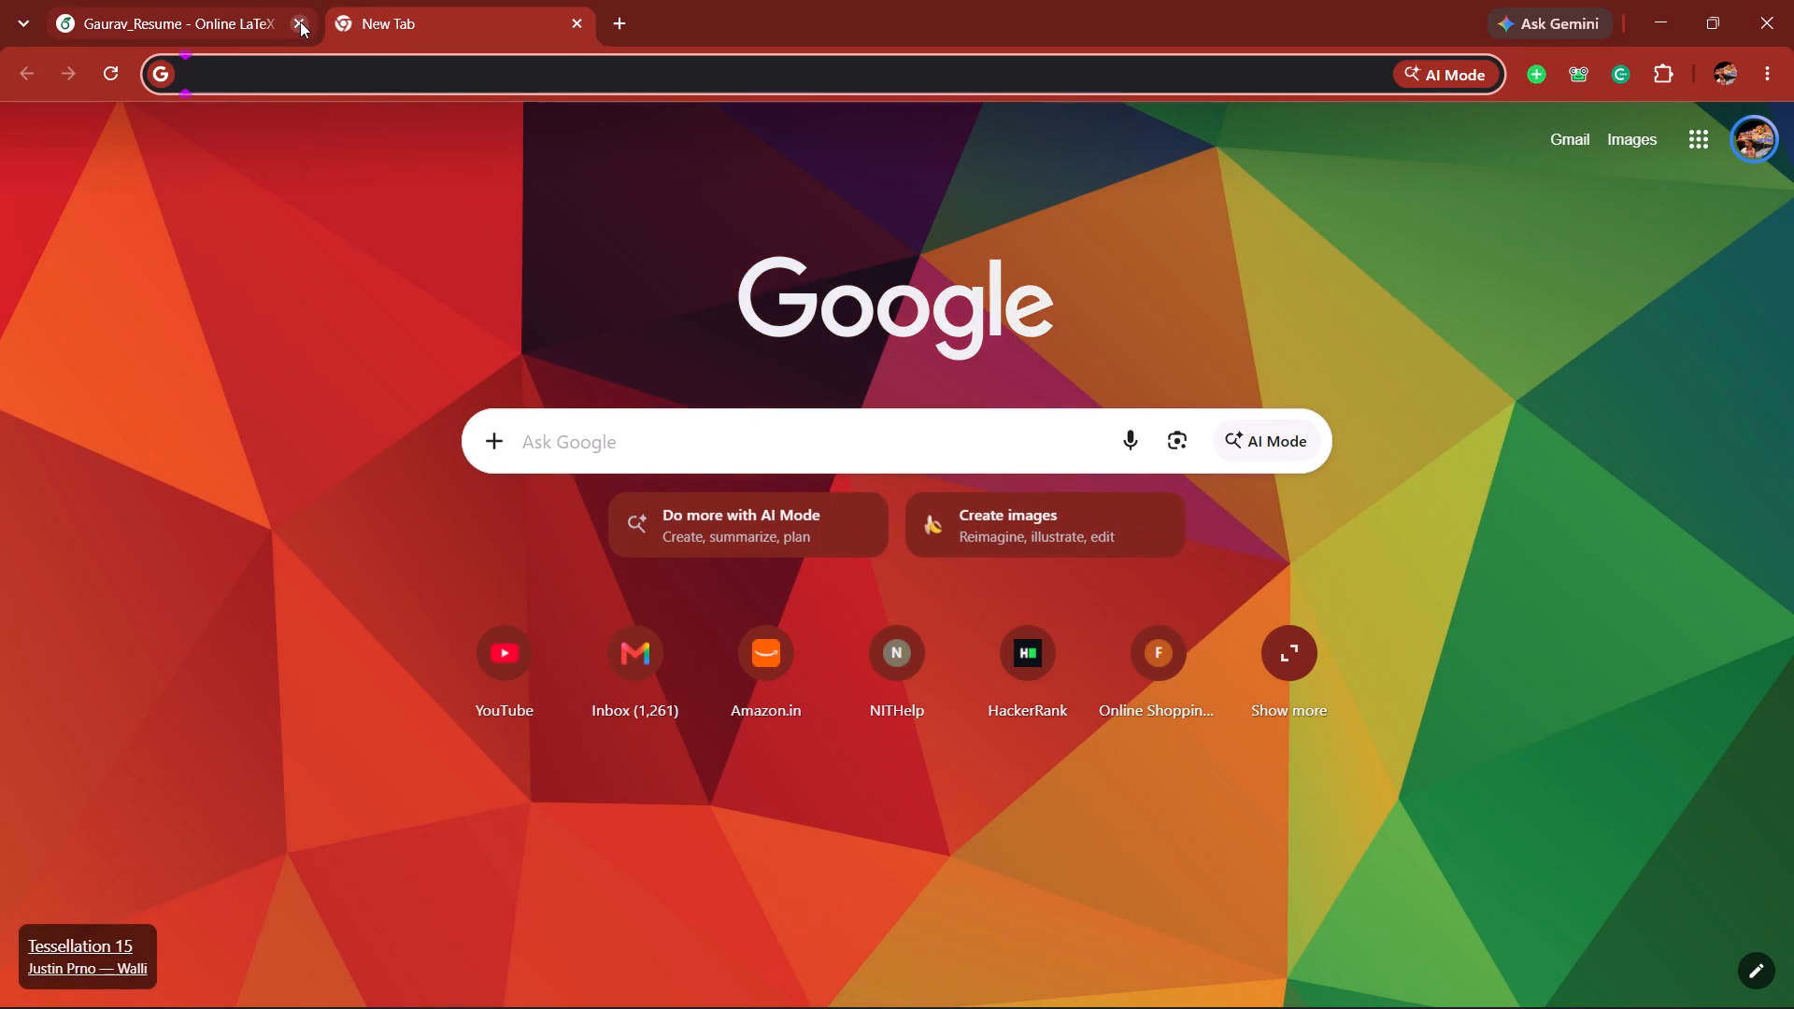
Close the open Gaurav_Resume editor page and search Google for latex.
{"action": "left_click", "coordinate": [299, 20]}
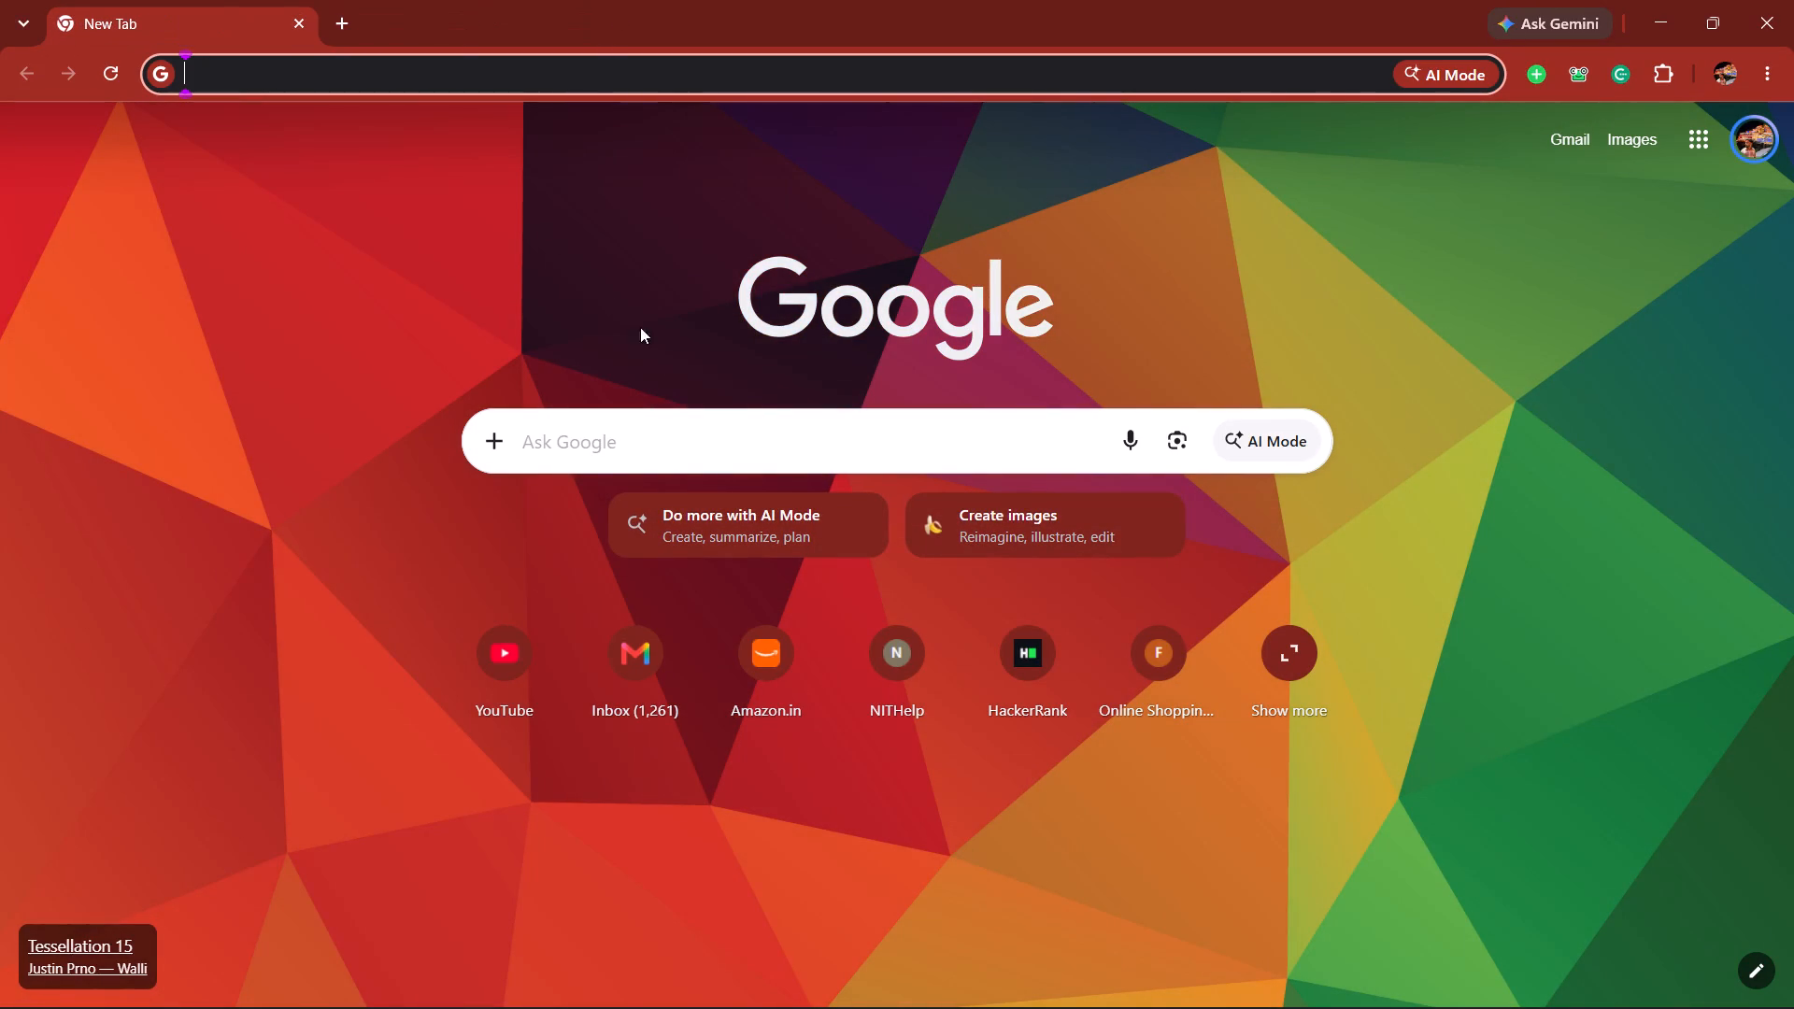
{"action": "left_click", "coordinate": [680, 431]}
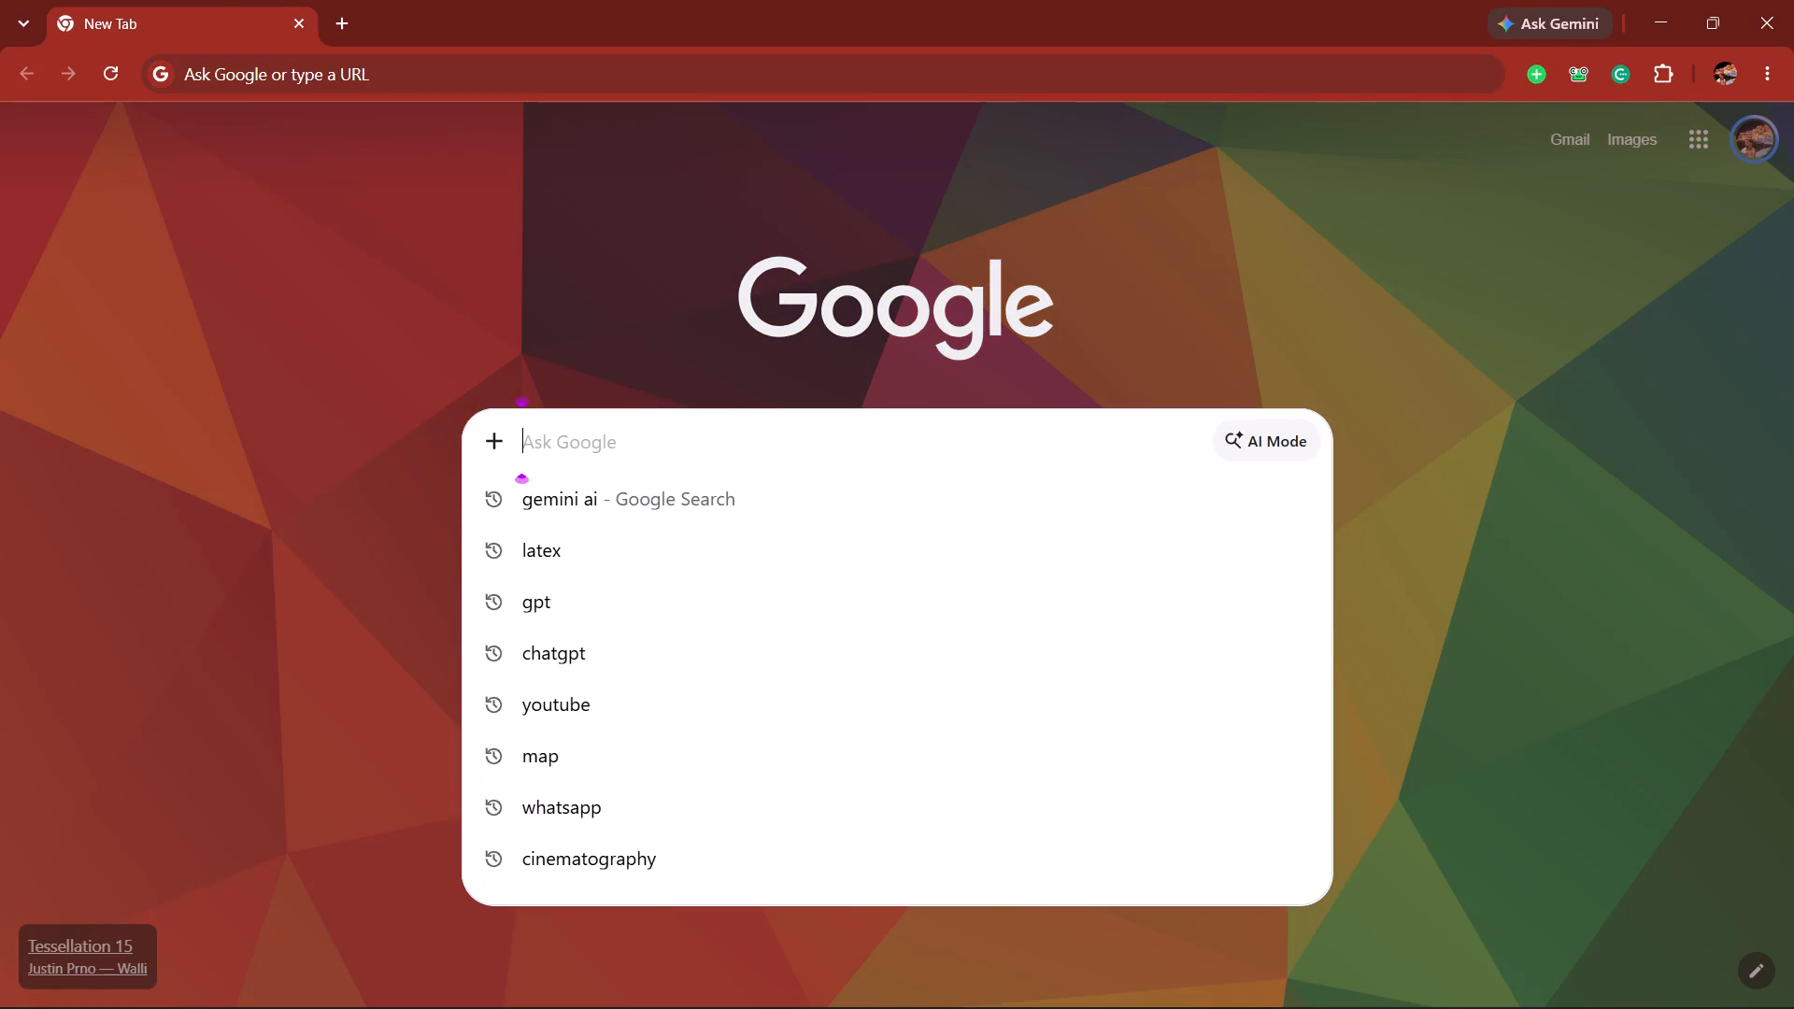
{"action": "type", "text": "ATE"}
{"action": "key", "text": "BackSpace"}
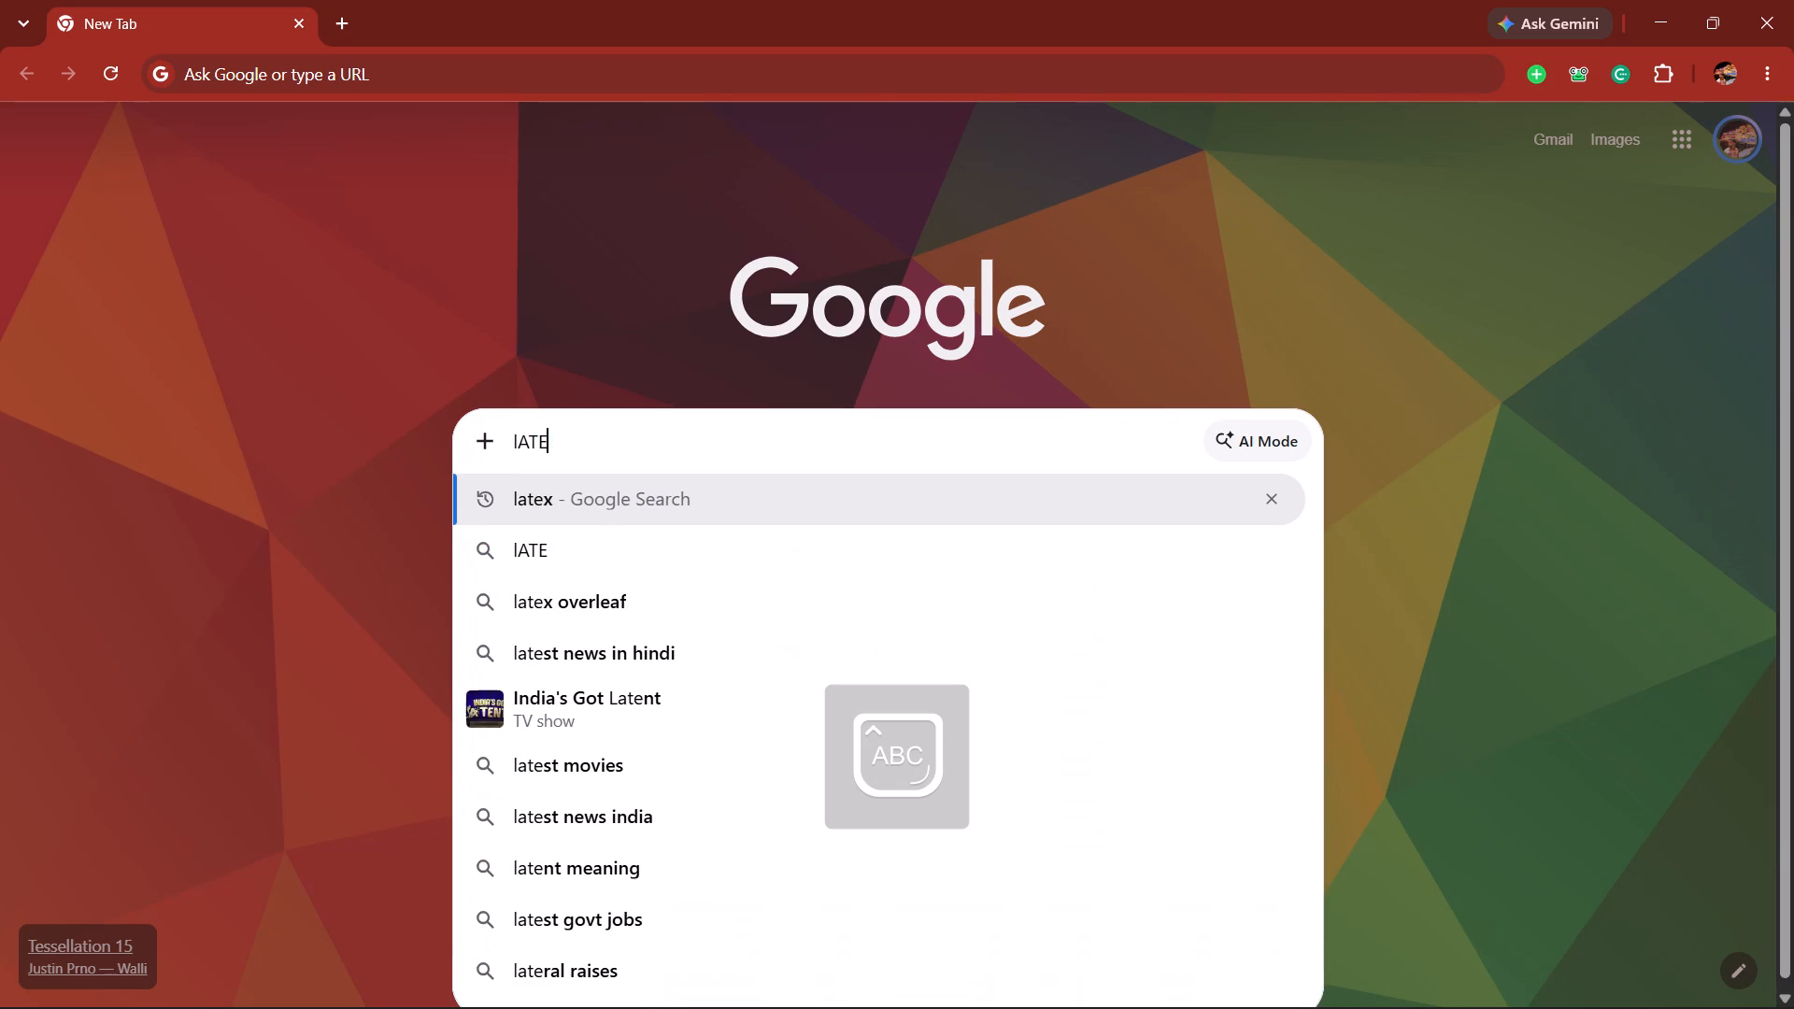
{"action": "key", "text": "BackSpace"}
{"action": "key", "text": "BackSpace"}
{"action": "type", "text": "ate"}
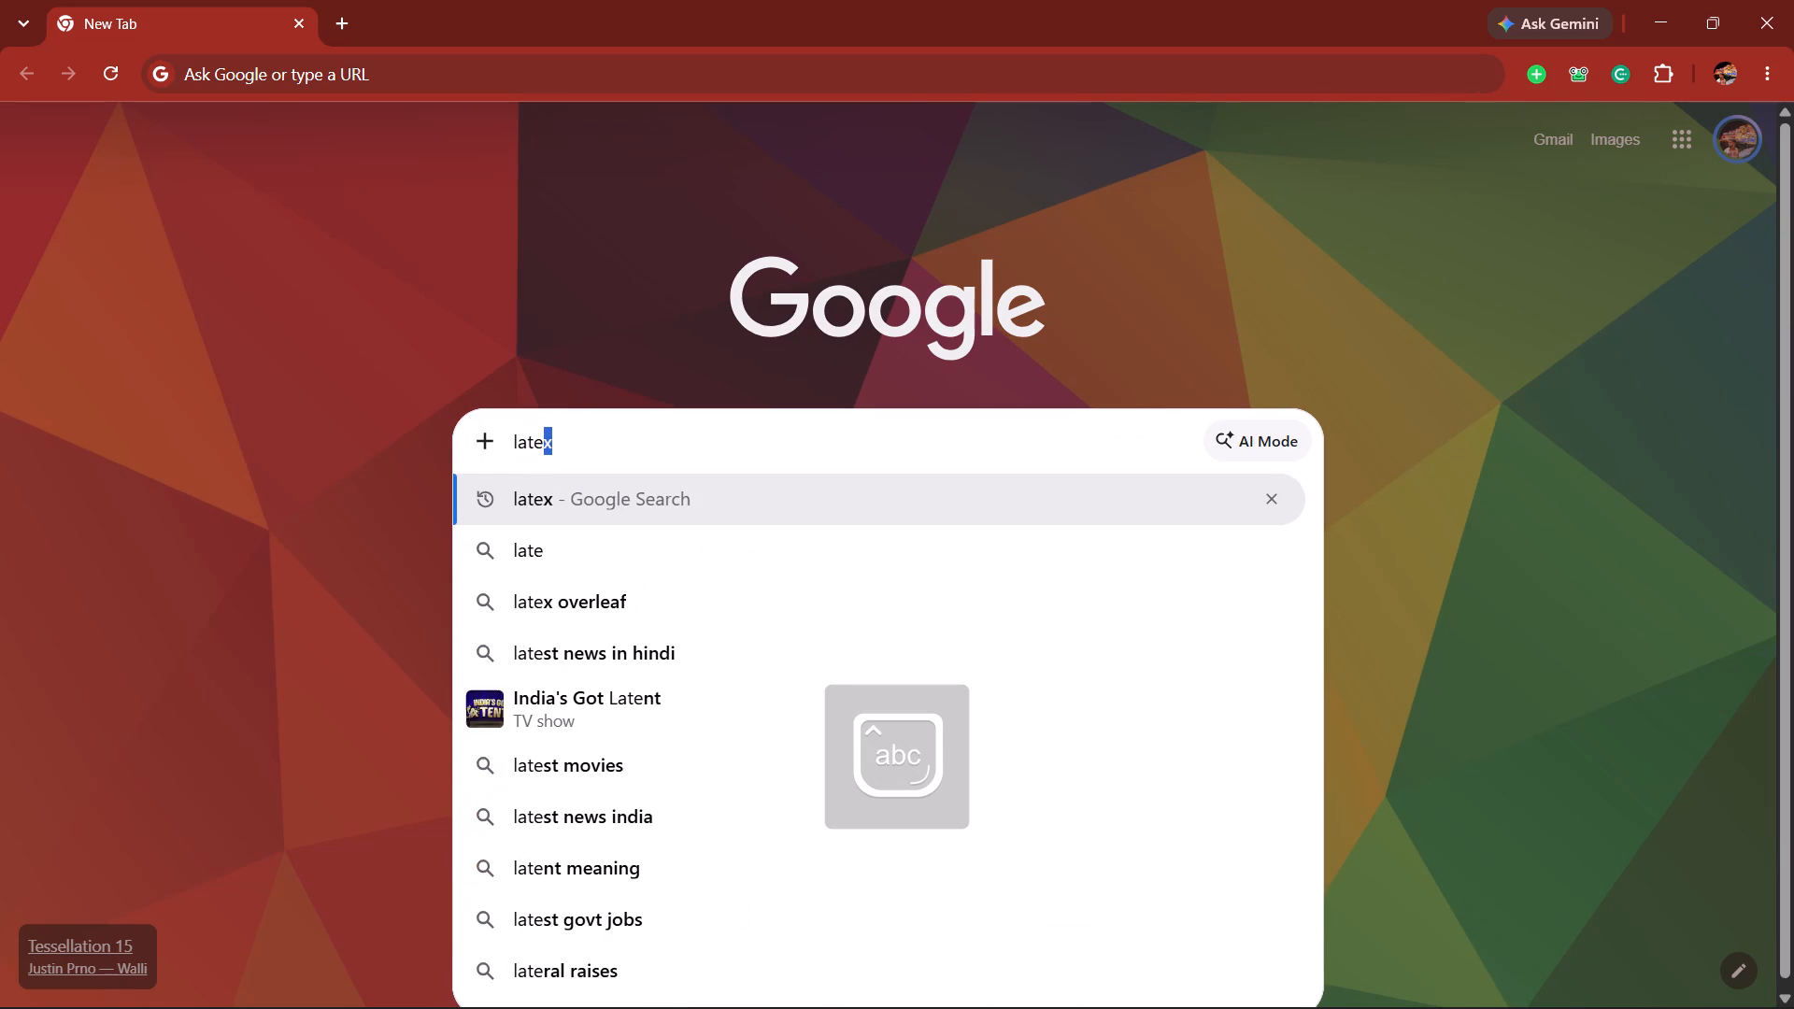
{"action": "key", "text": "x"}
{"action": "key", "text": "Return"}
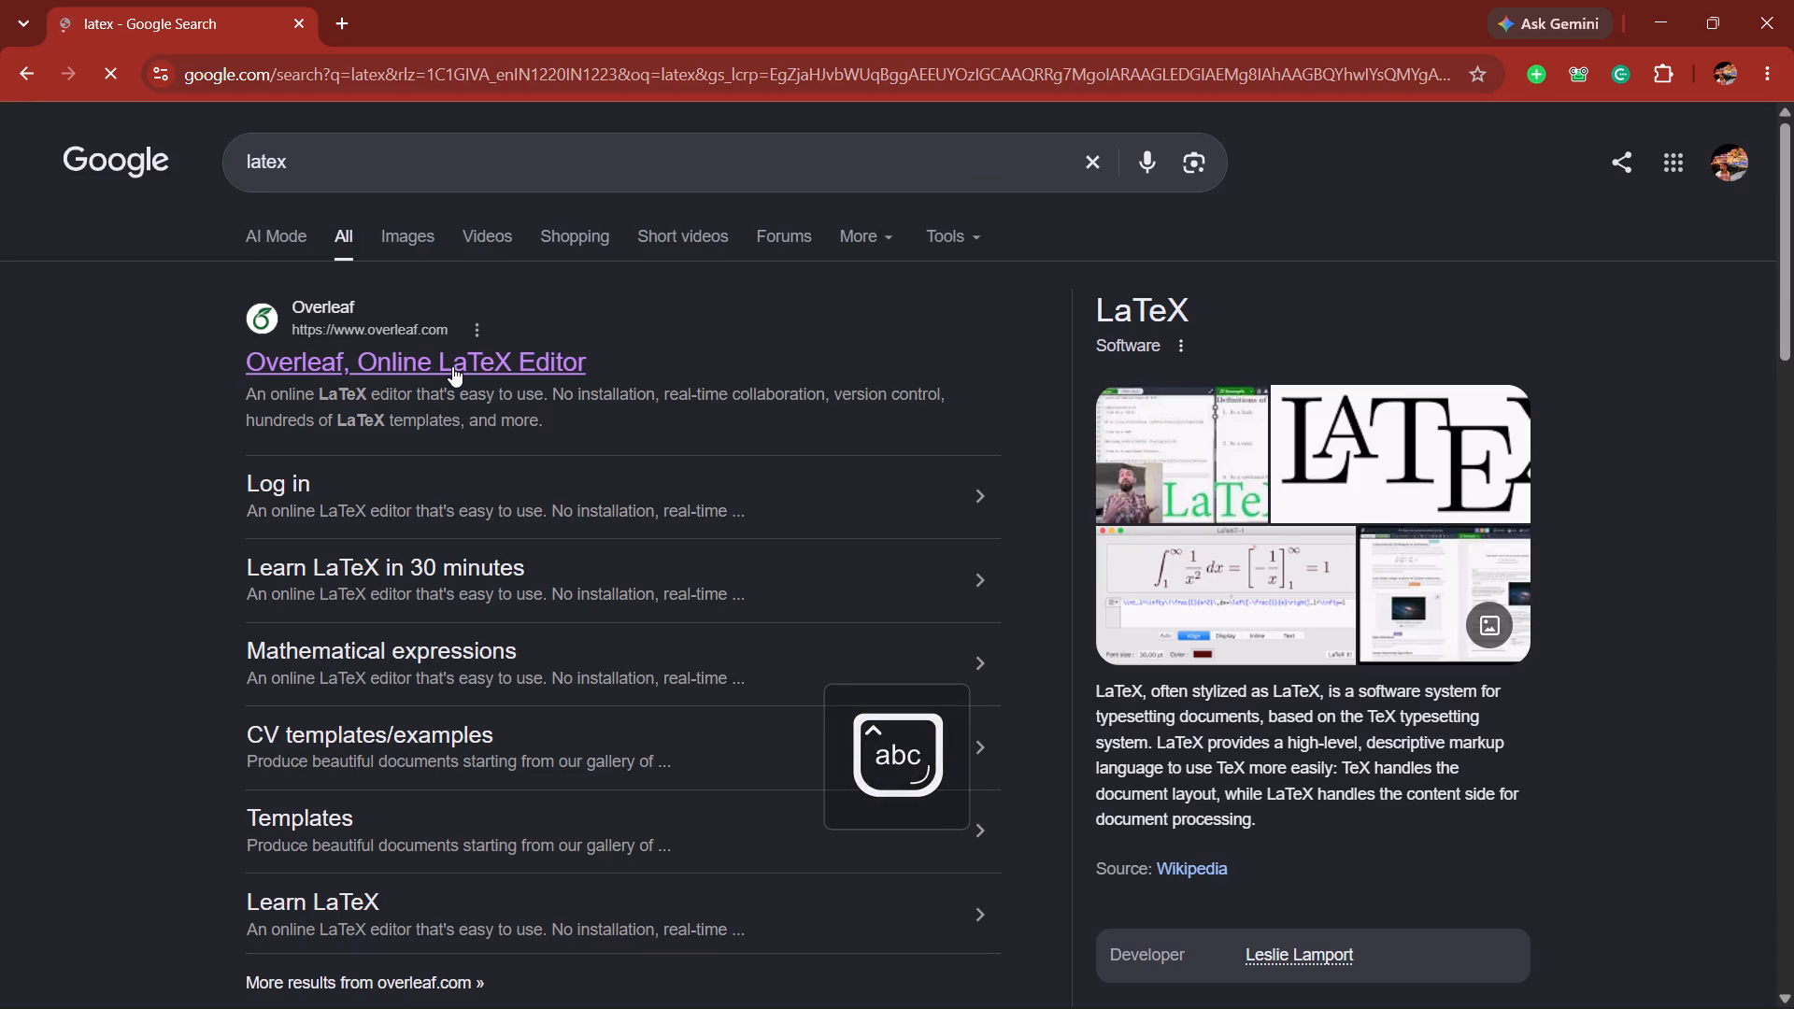
Go to the Overleaf project list from the search results and open the Dev_GenAI project.
{"action": "left_click", "coordinate": [452, 366]}
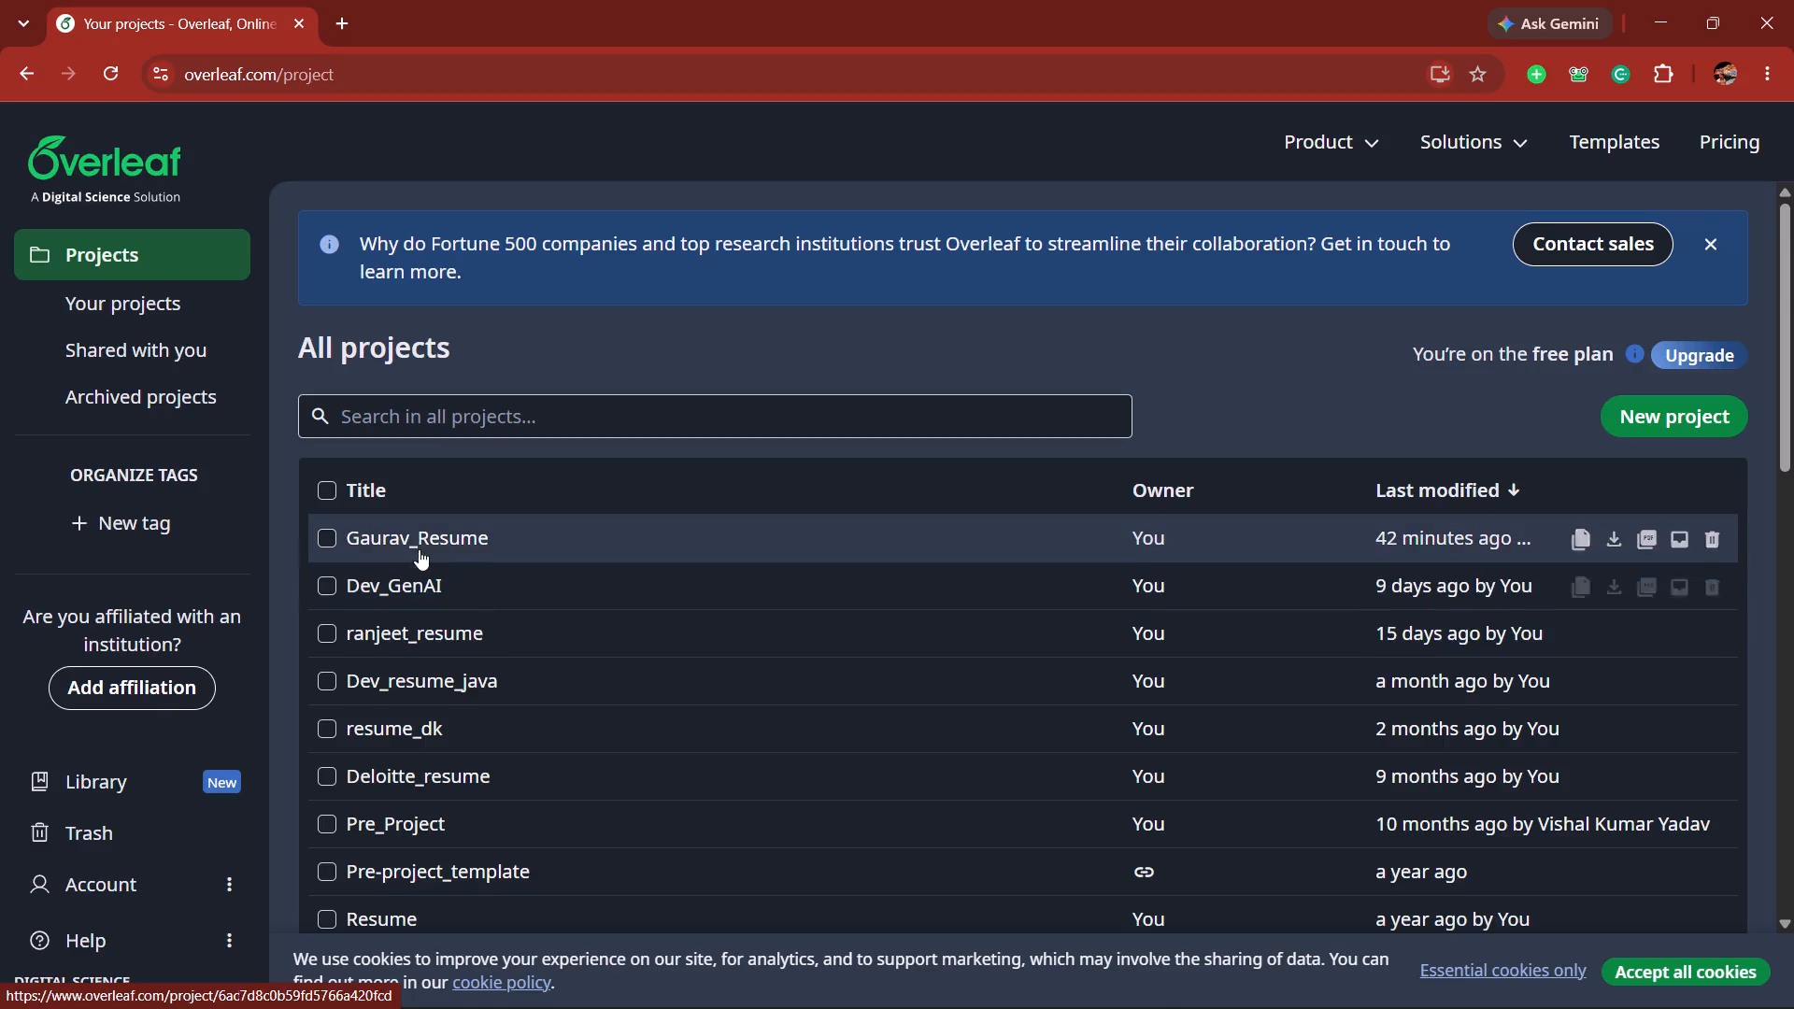
{"action": "left_click", "coordinate": [399, 588]}
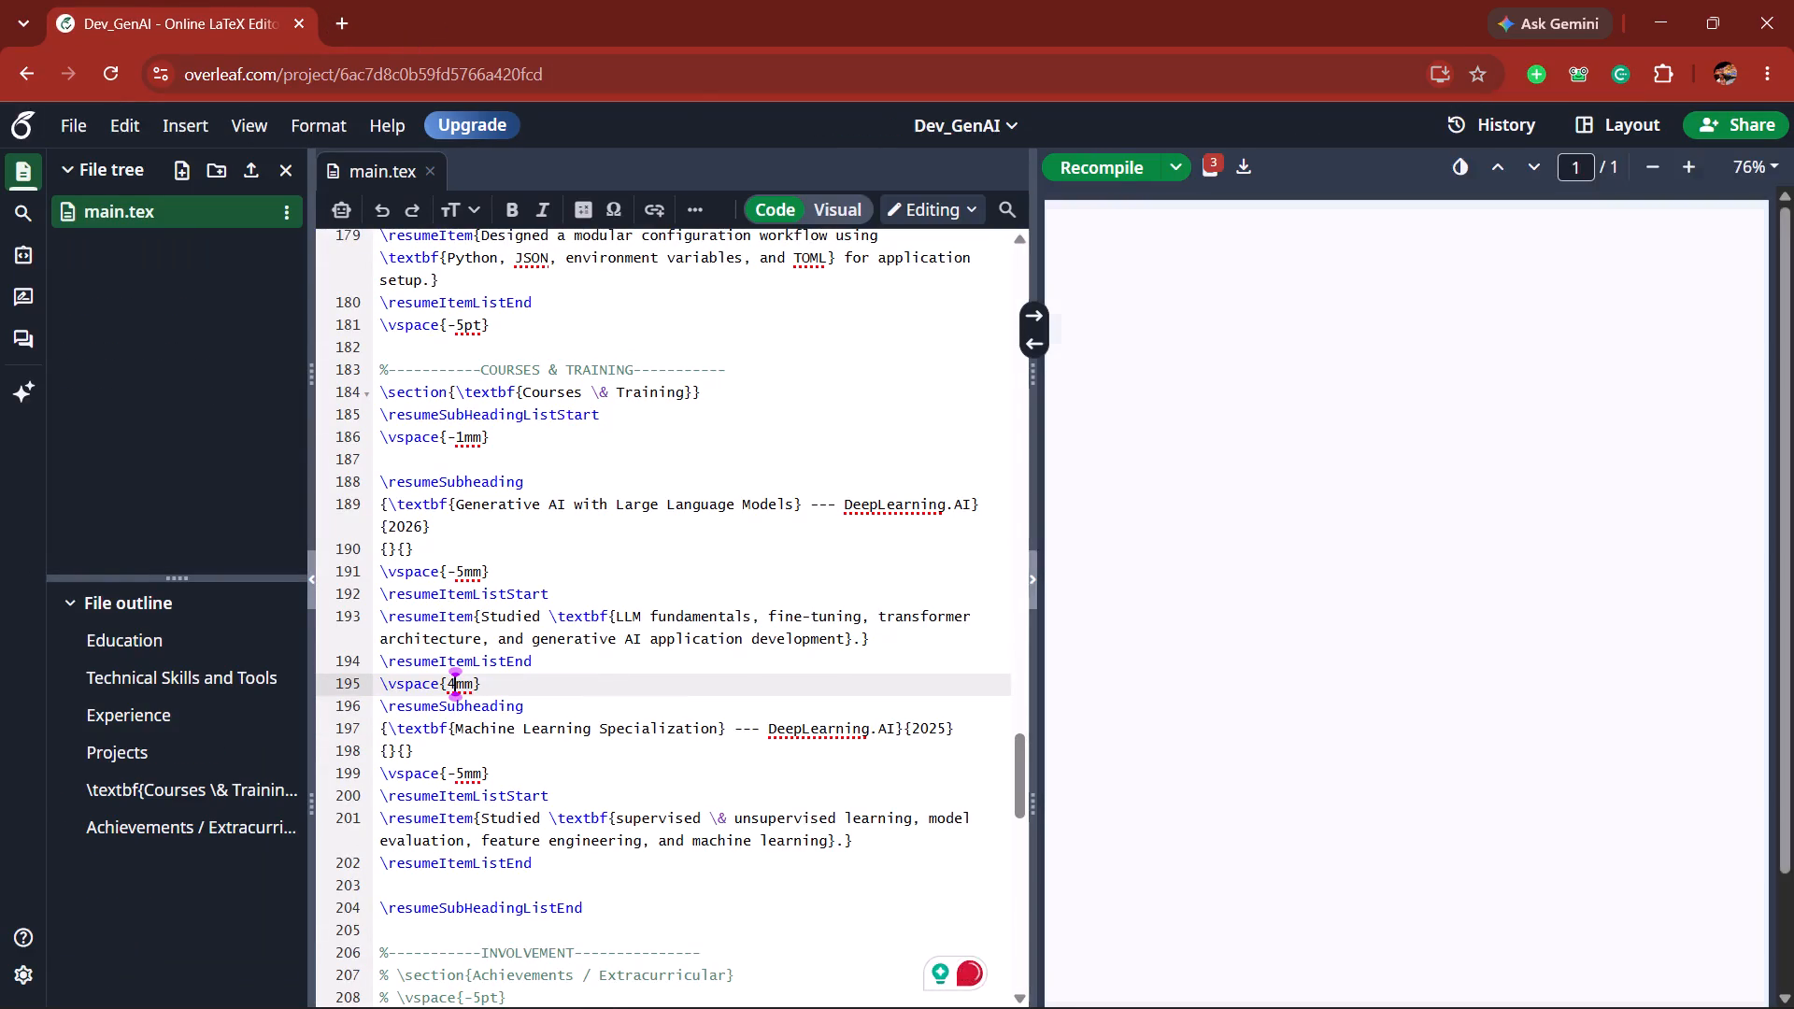
Search the web for latex in a new browser tab, go to the Overleaf projects list and open the Gaurav_Resume project.
{"action": "left_click", "coordinate": [340, 21]}
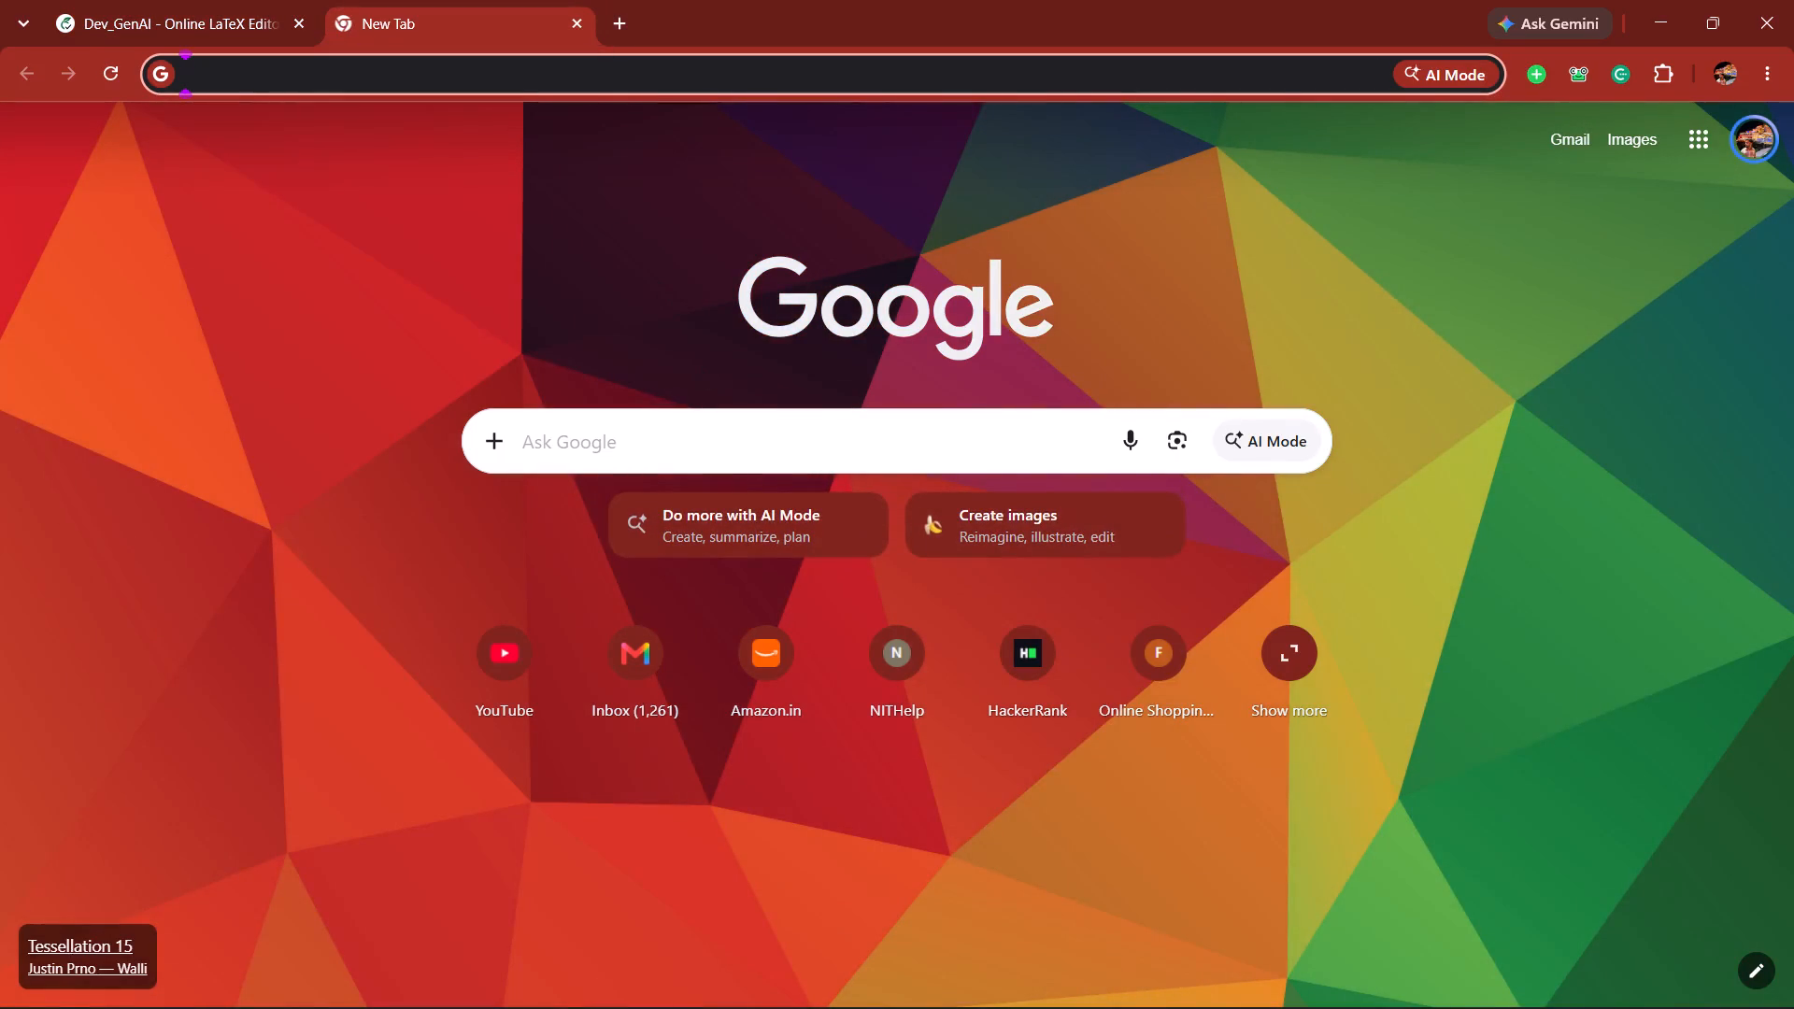
{"action": "left_click", "coordinate": [700, 445]}
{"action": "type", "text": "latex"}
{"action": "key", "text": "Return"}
{"action": "left_click", "coordinate": [446, 357]}
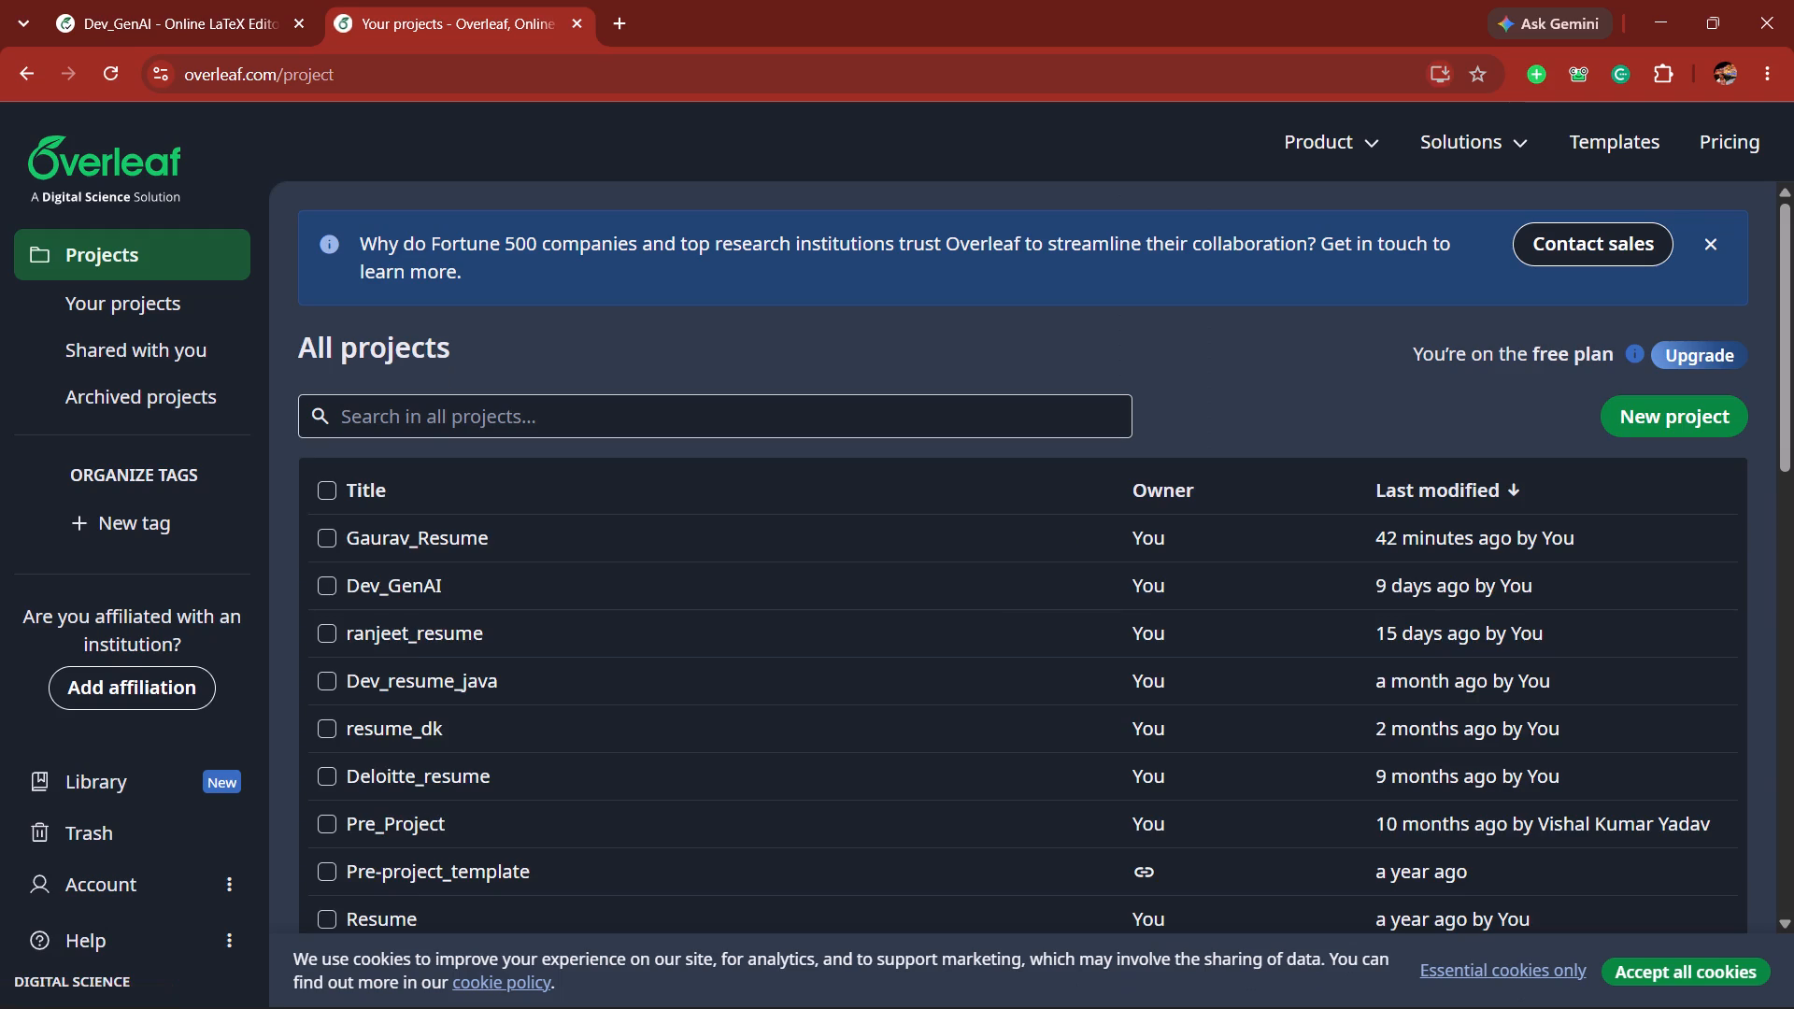
{"action": "left_click", "coordinate": [406, 527]}
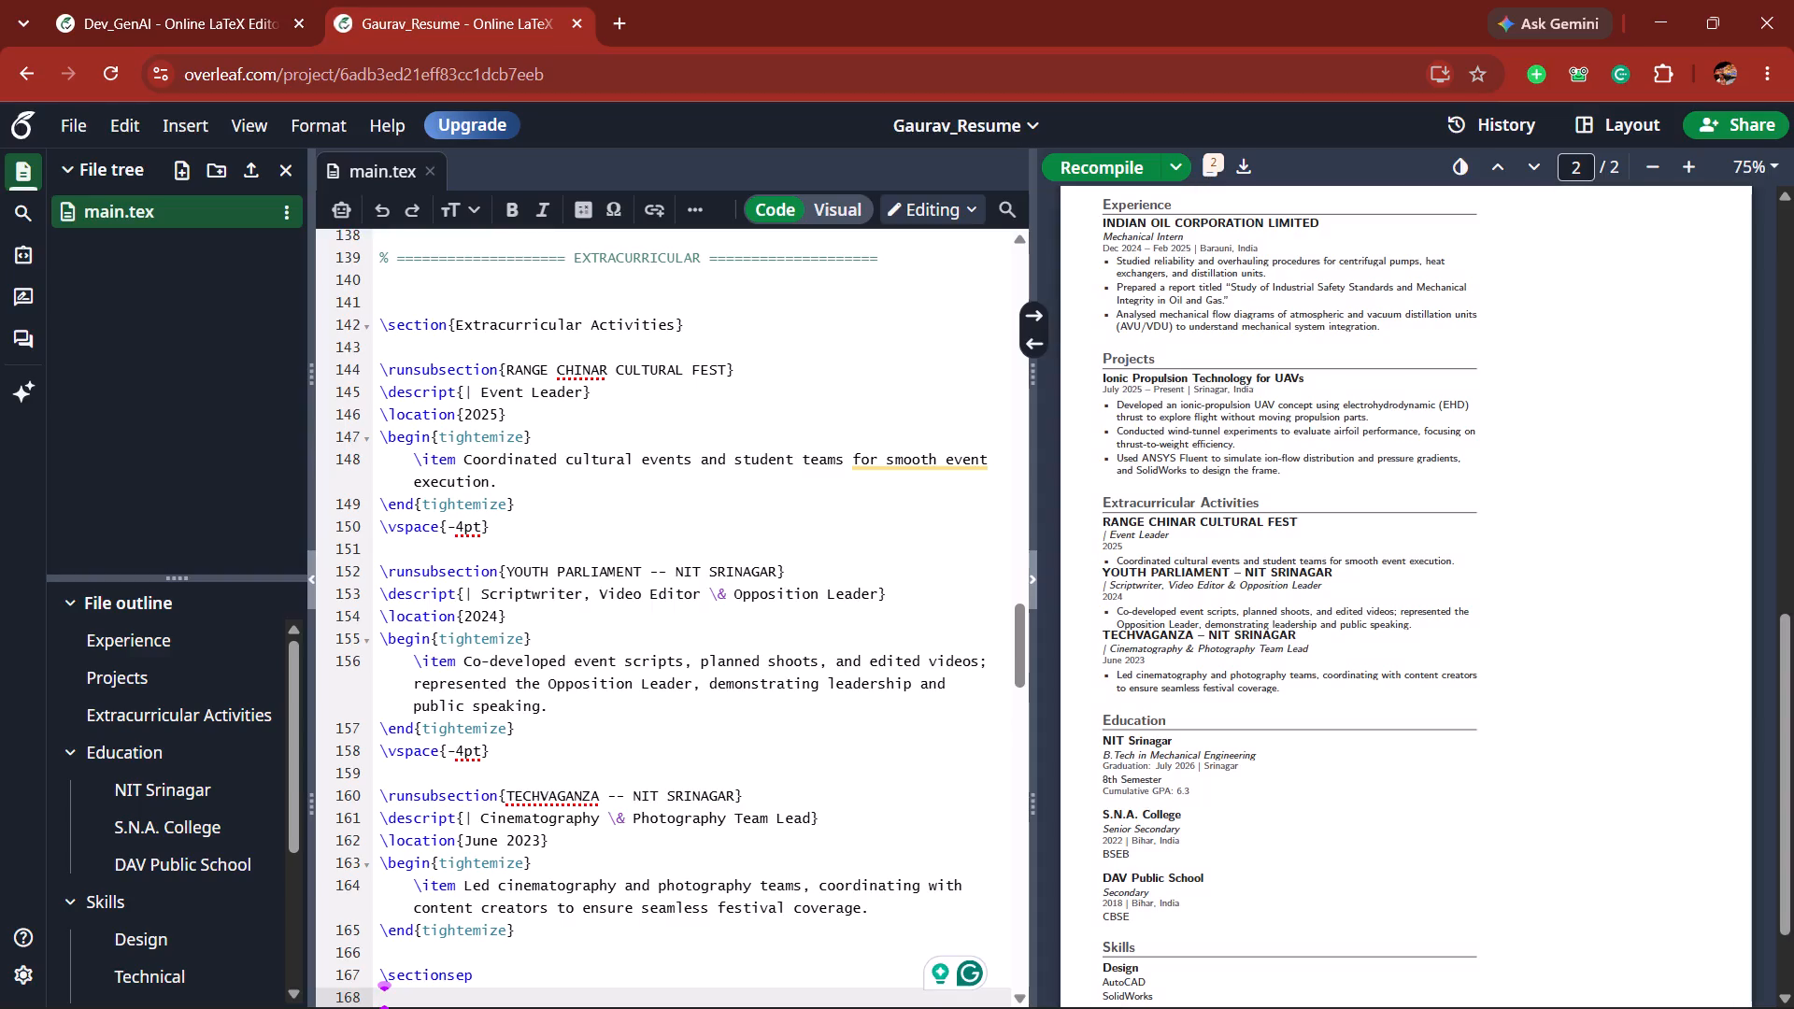
Examine the compiled first page and the Extracurricular Activities source in Gaurav_Resume, and try to undo the latest edits.
{"action": "scroll", "coordinate": [1407, 427], "scroll_direction": "up", "scroll_amount": 9}
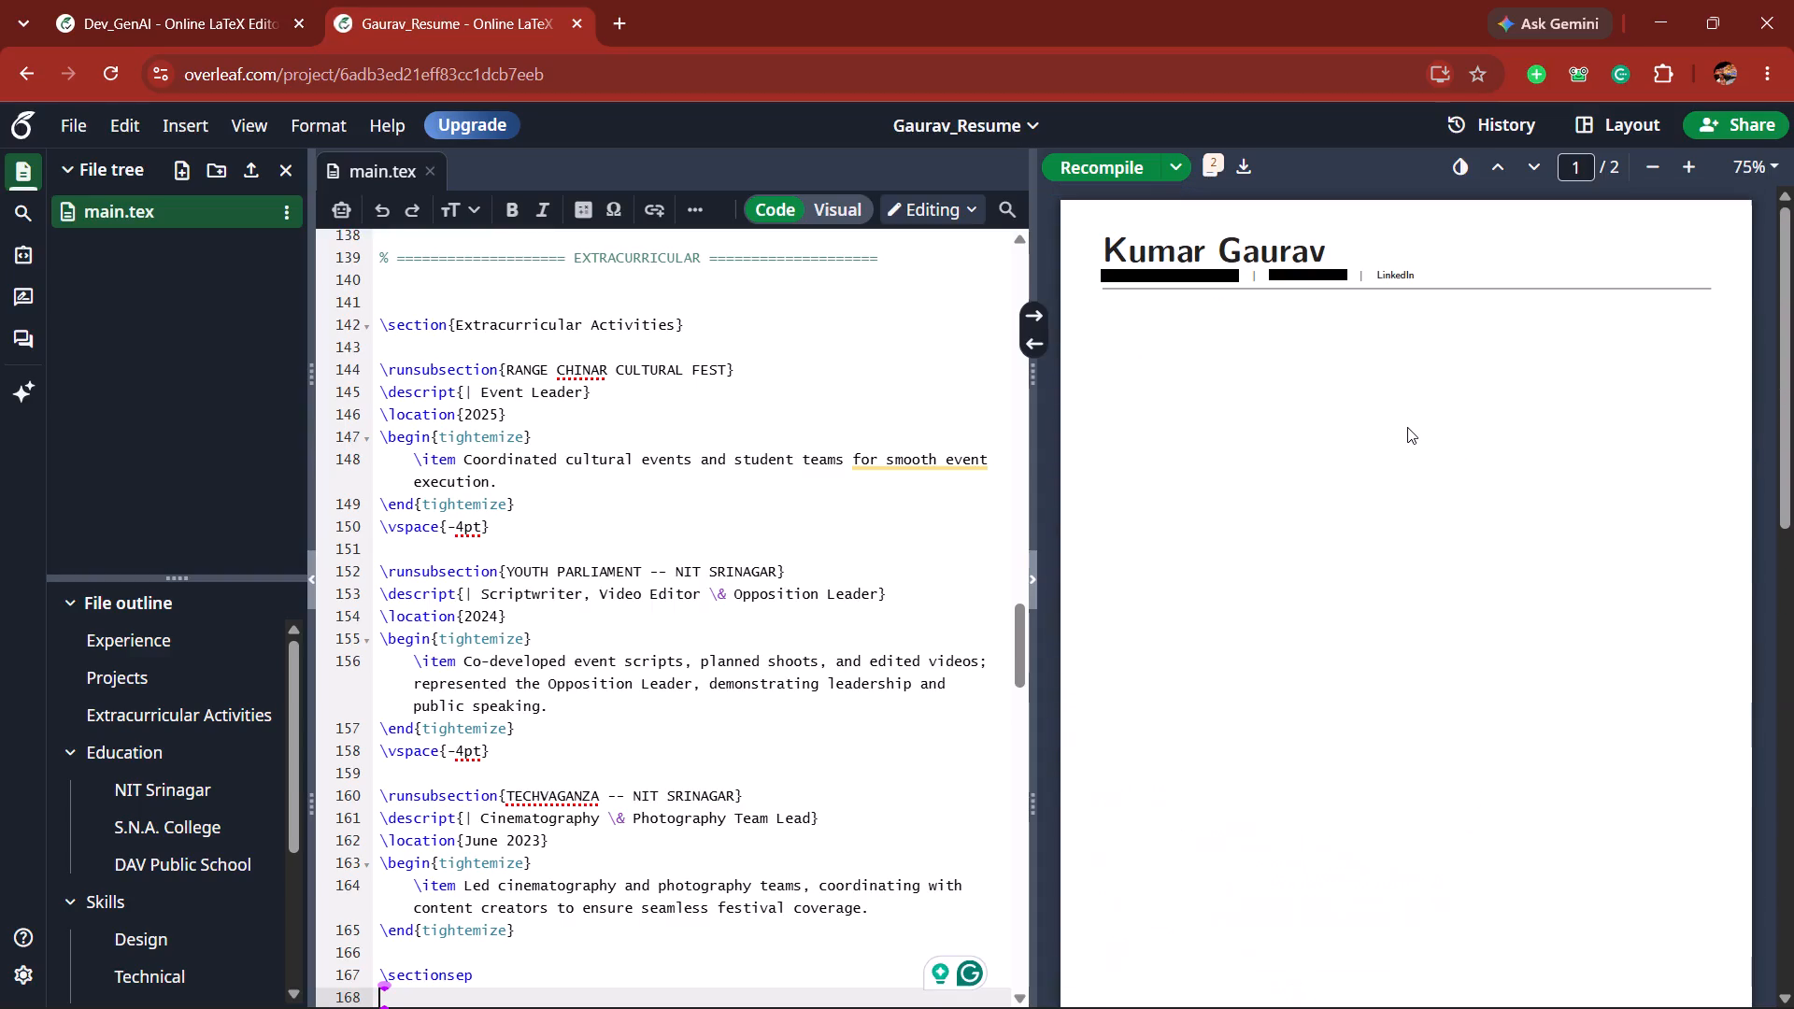
{"action": "key", "text": "ctrl+z"}
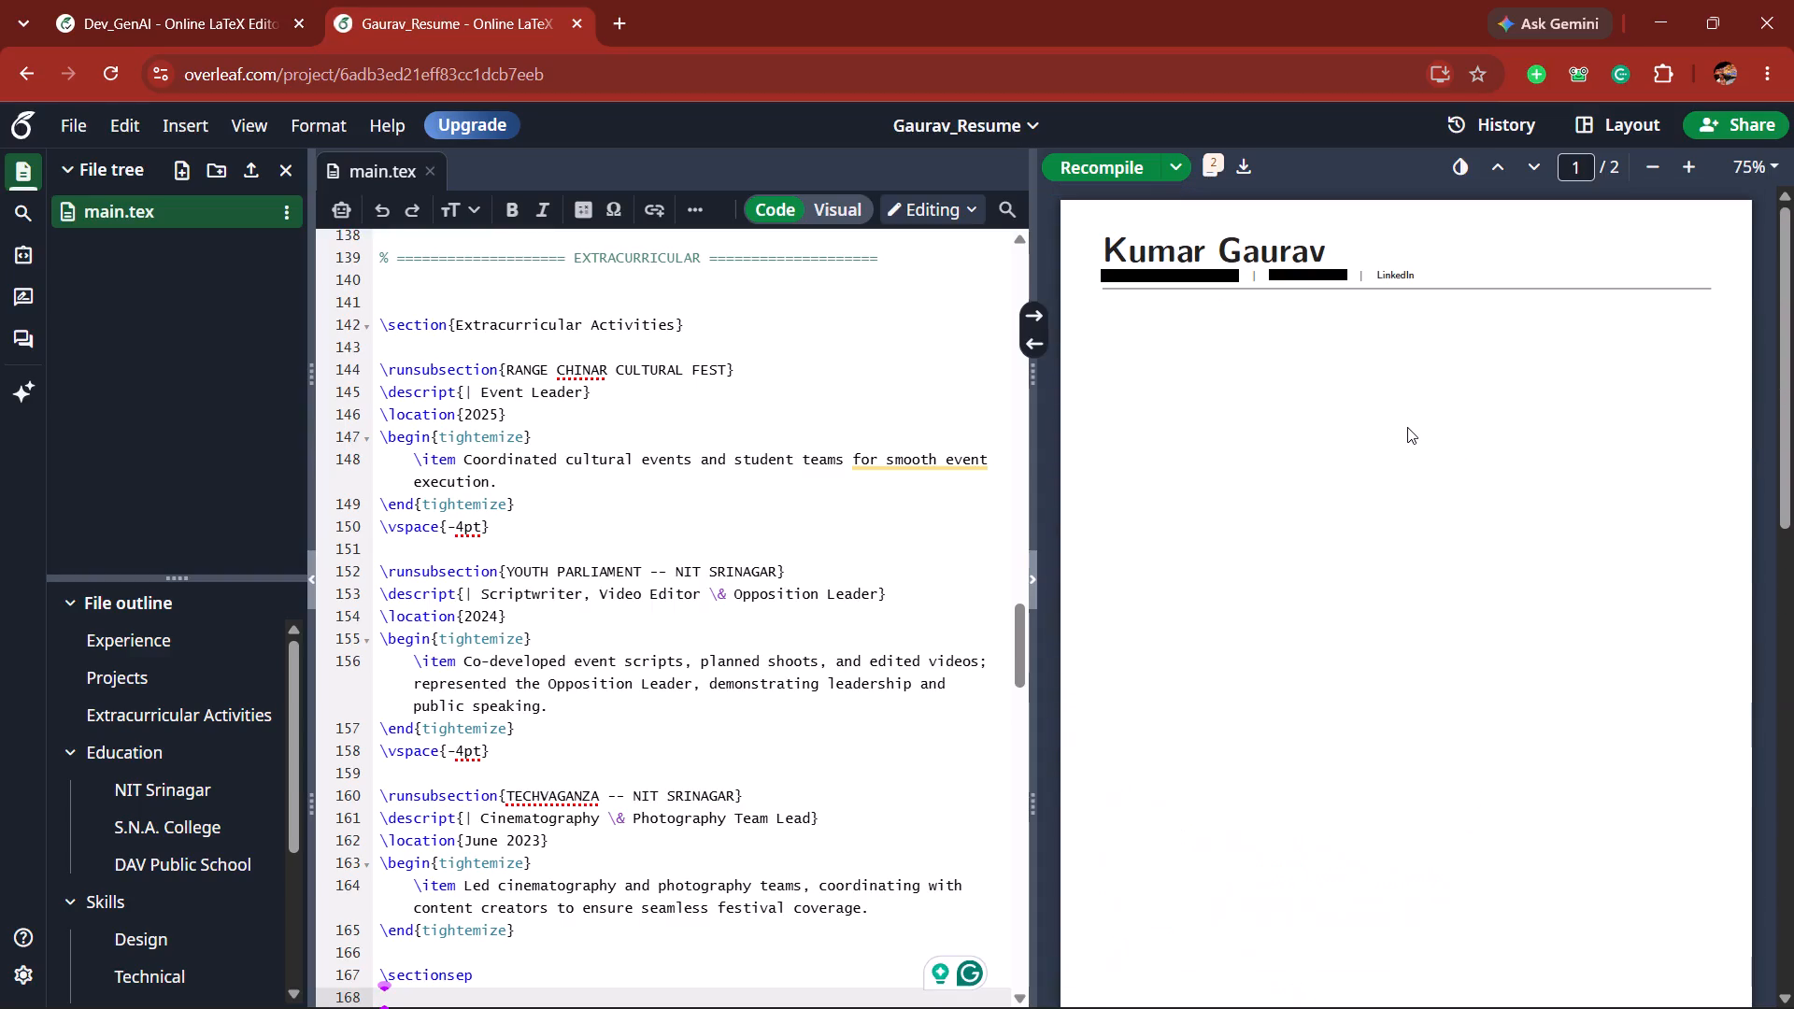
{"action": "left_click", "coordinate": [1407, 427]}
{"action": "left_click", "coordinate": [821, 524]}
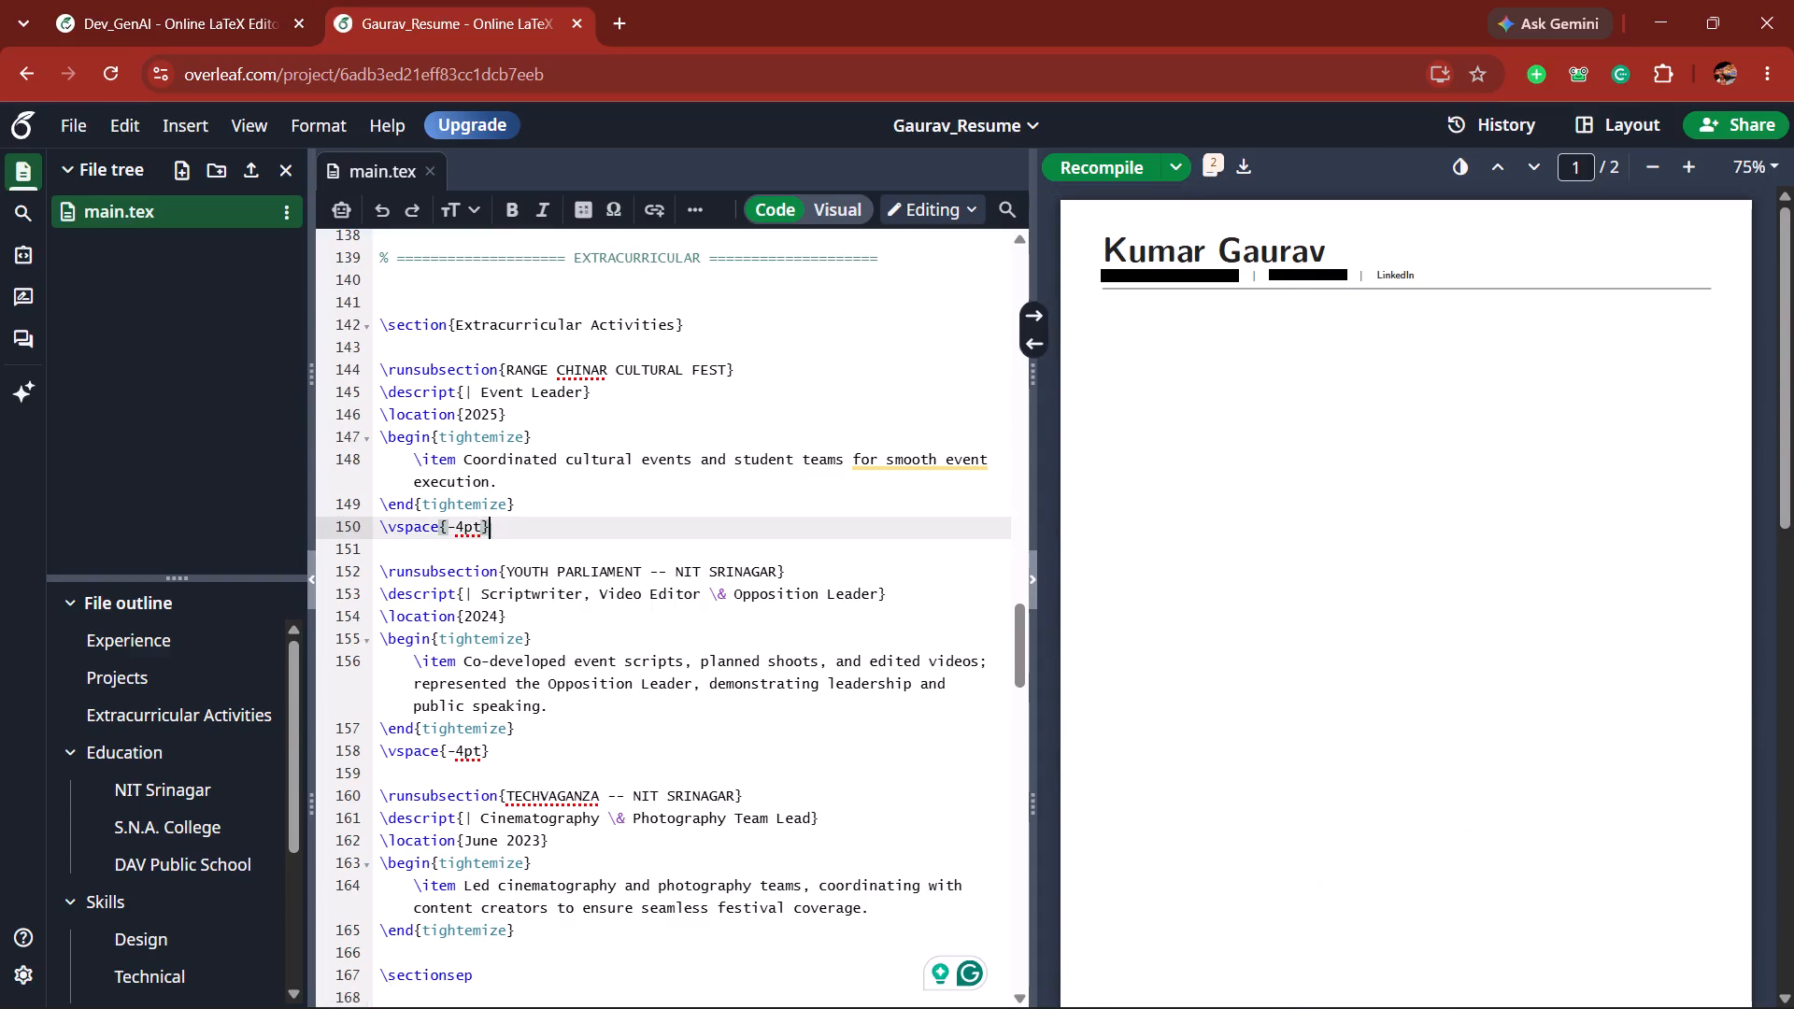
{"action": "key", "text": "ctrl+z"}
{"action": "scroll", "coordinate": [821, 524], "scroll_direction": "down", "scroll_amount": 1}
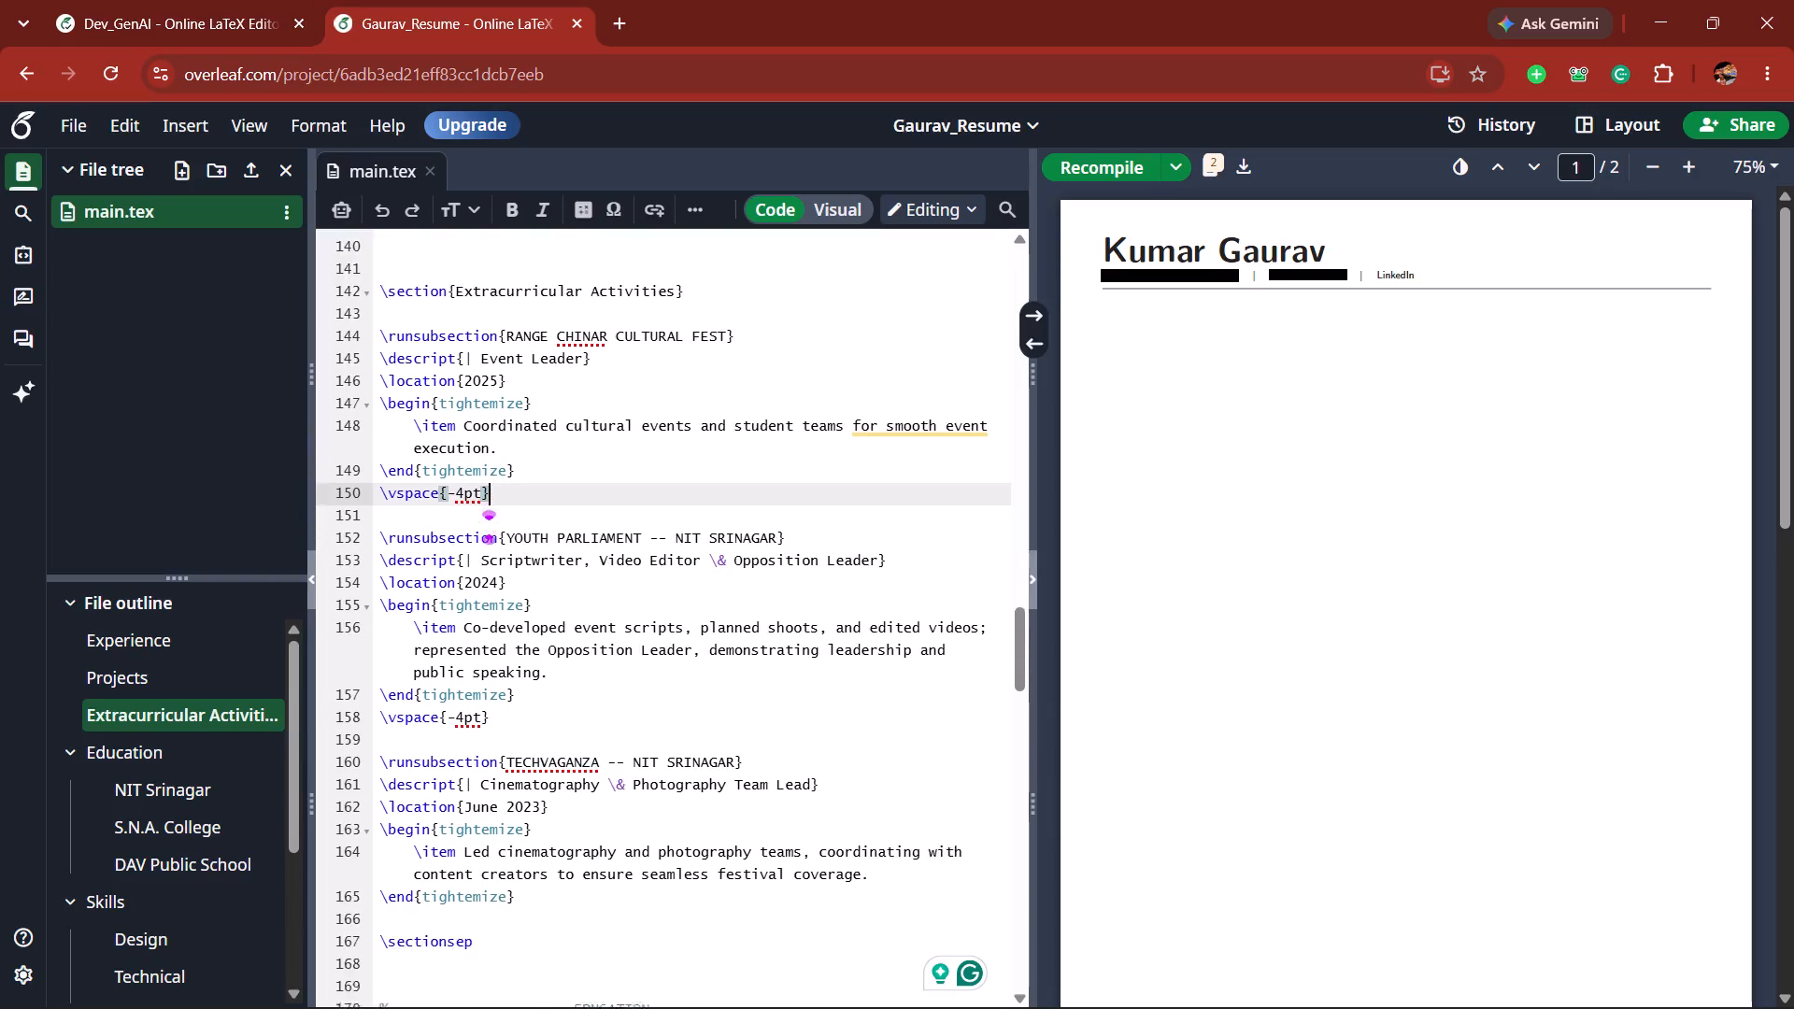
{"action": "scroll", "coordinate": [821, 524], "scroll_direction": "down", "scroll_amount": 1}
{"action": "scroll", "coordinate": [821, 524], "scroll_direction": "up", "scroll_amount": 1}
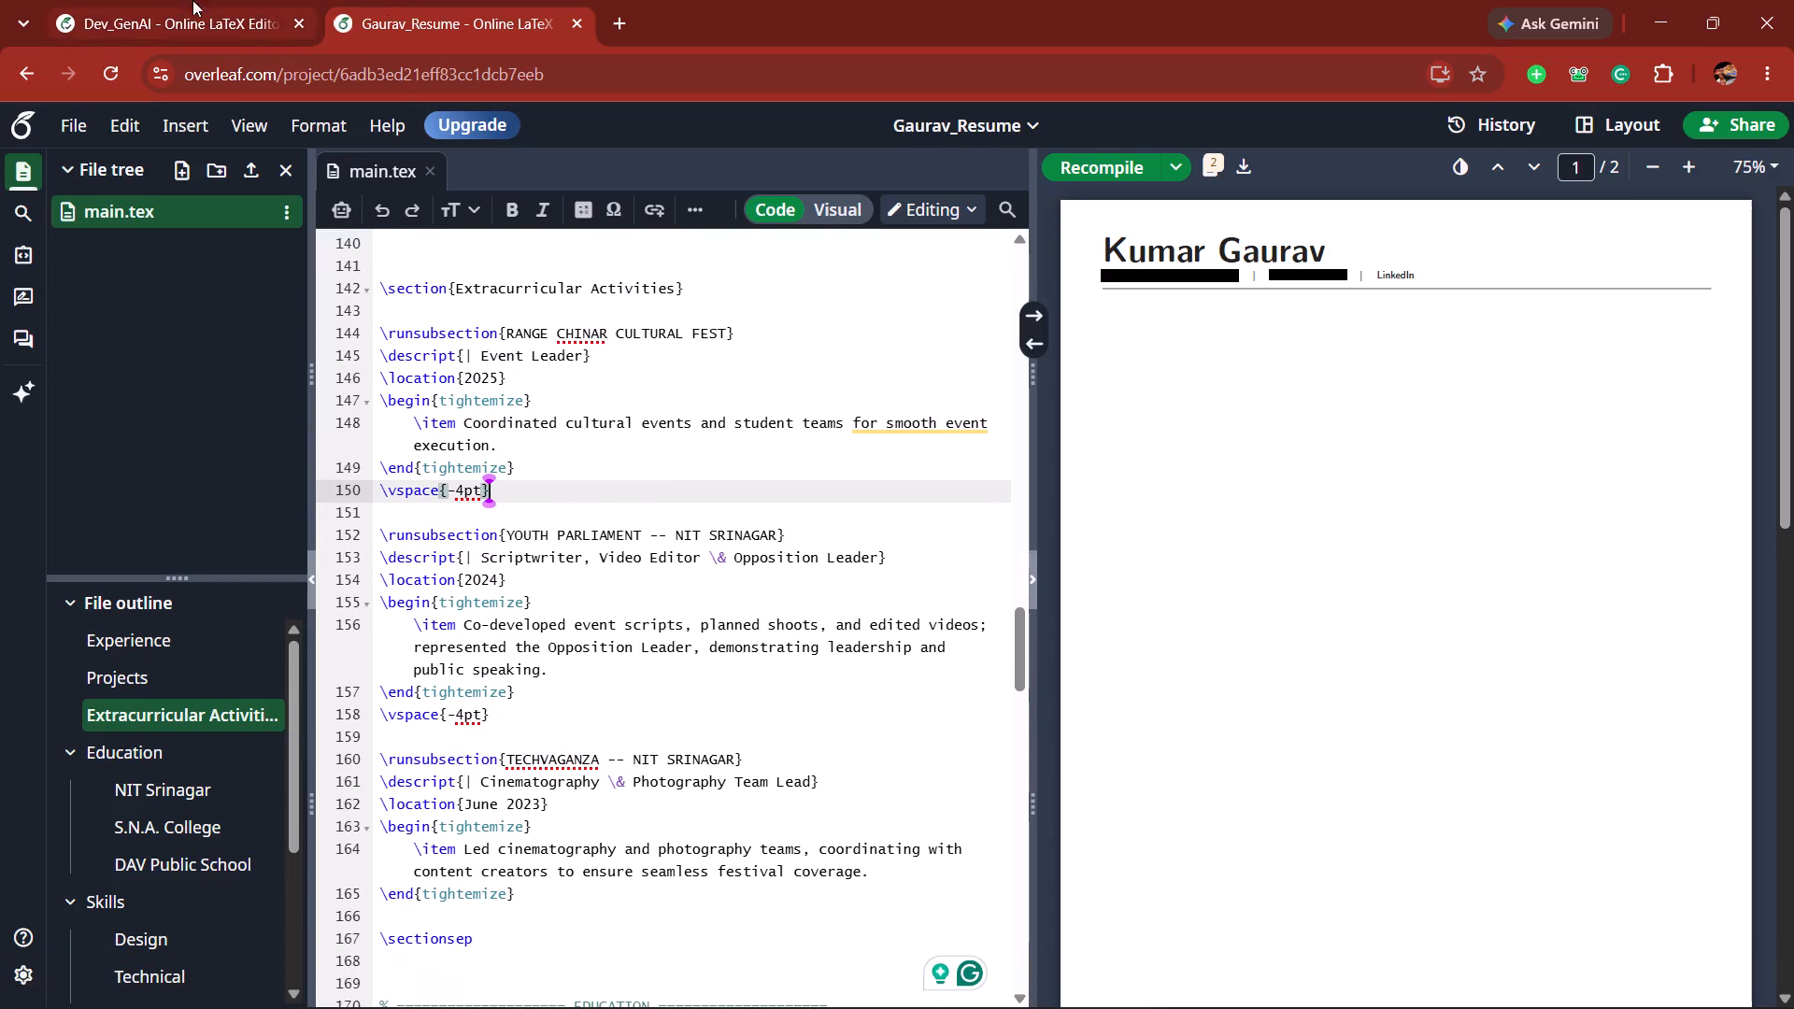
In Dev_GenAI's main.tex, replace the author name in the opening comment with the name shown in that project's resume heading.
{"action": "left_click", "coordinate": [100, 0]}
{"action": "scroll", "coordinate": [756, 461], "scroll_direction": "up", "scroll_amount": 10}
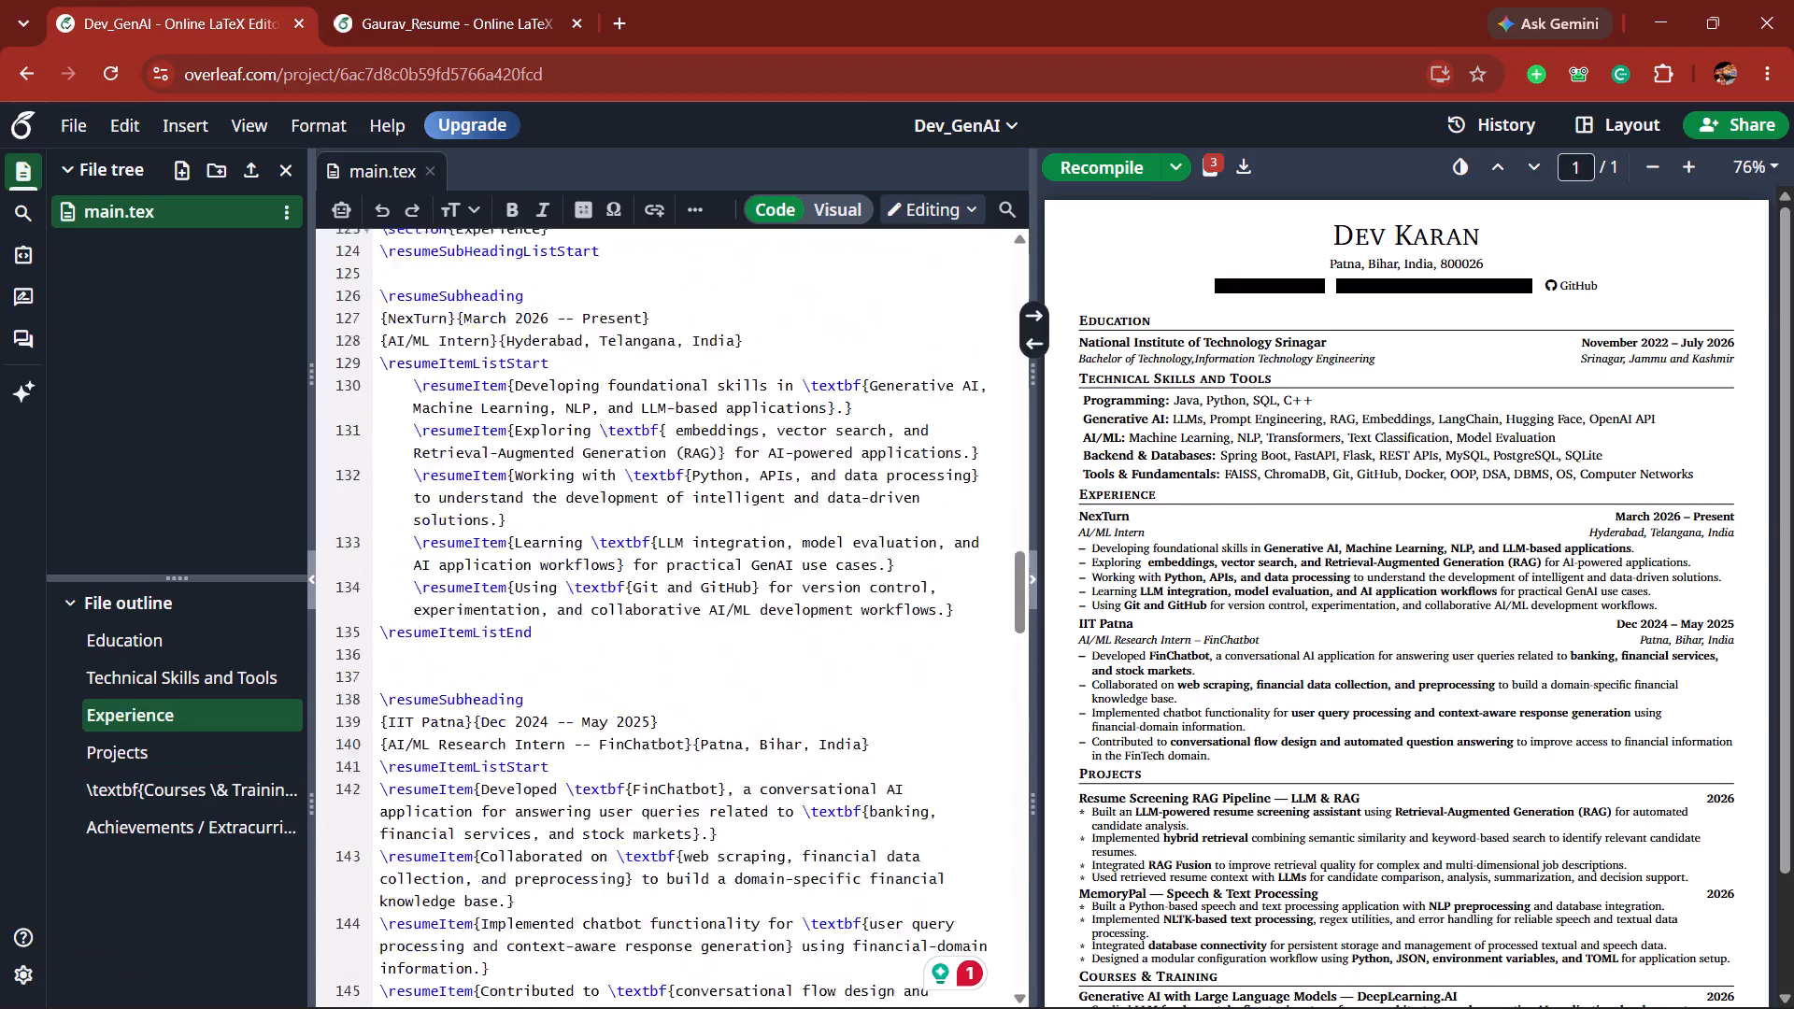
{"action": "scroll", "coordinate": [756, 461], "scroll_direction": "up", "scroll_amount": 12}
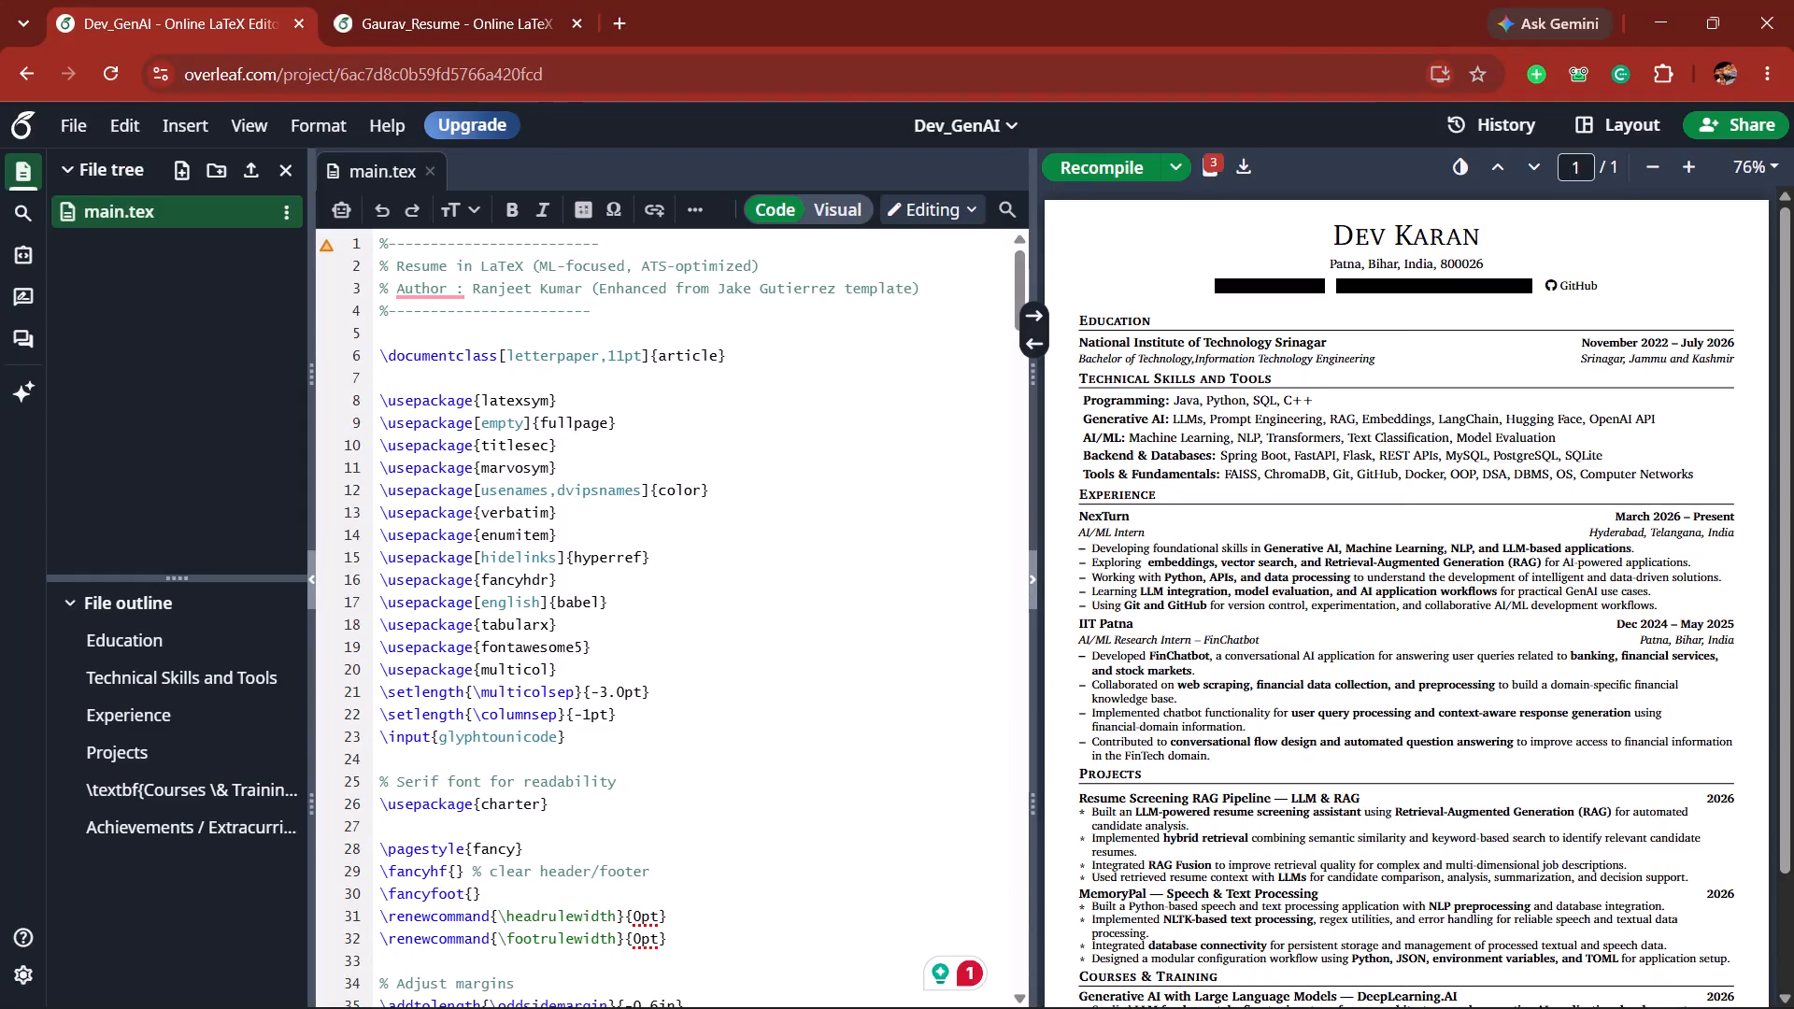
{"action": "left_click_drag", "start_coordinate": [580, 287], "coordinate": [477, 283]}
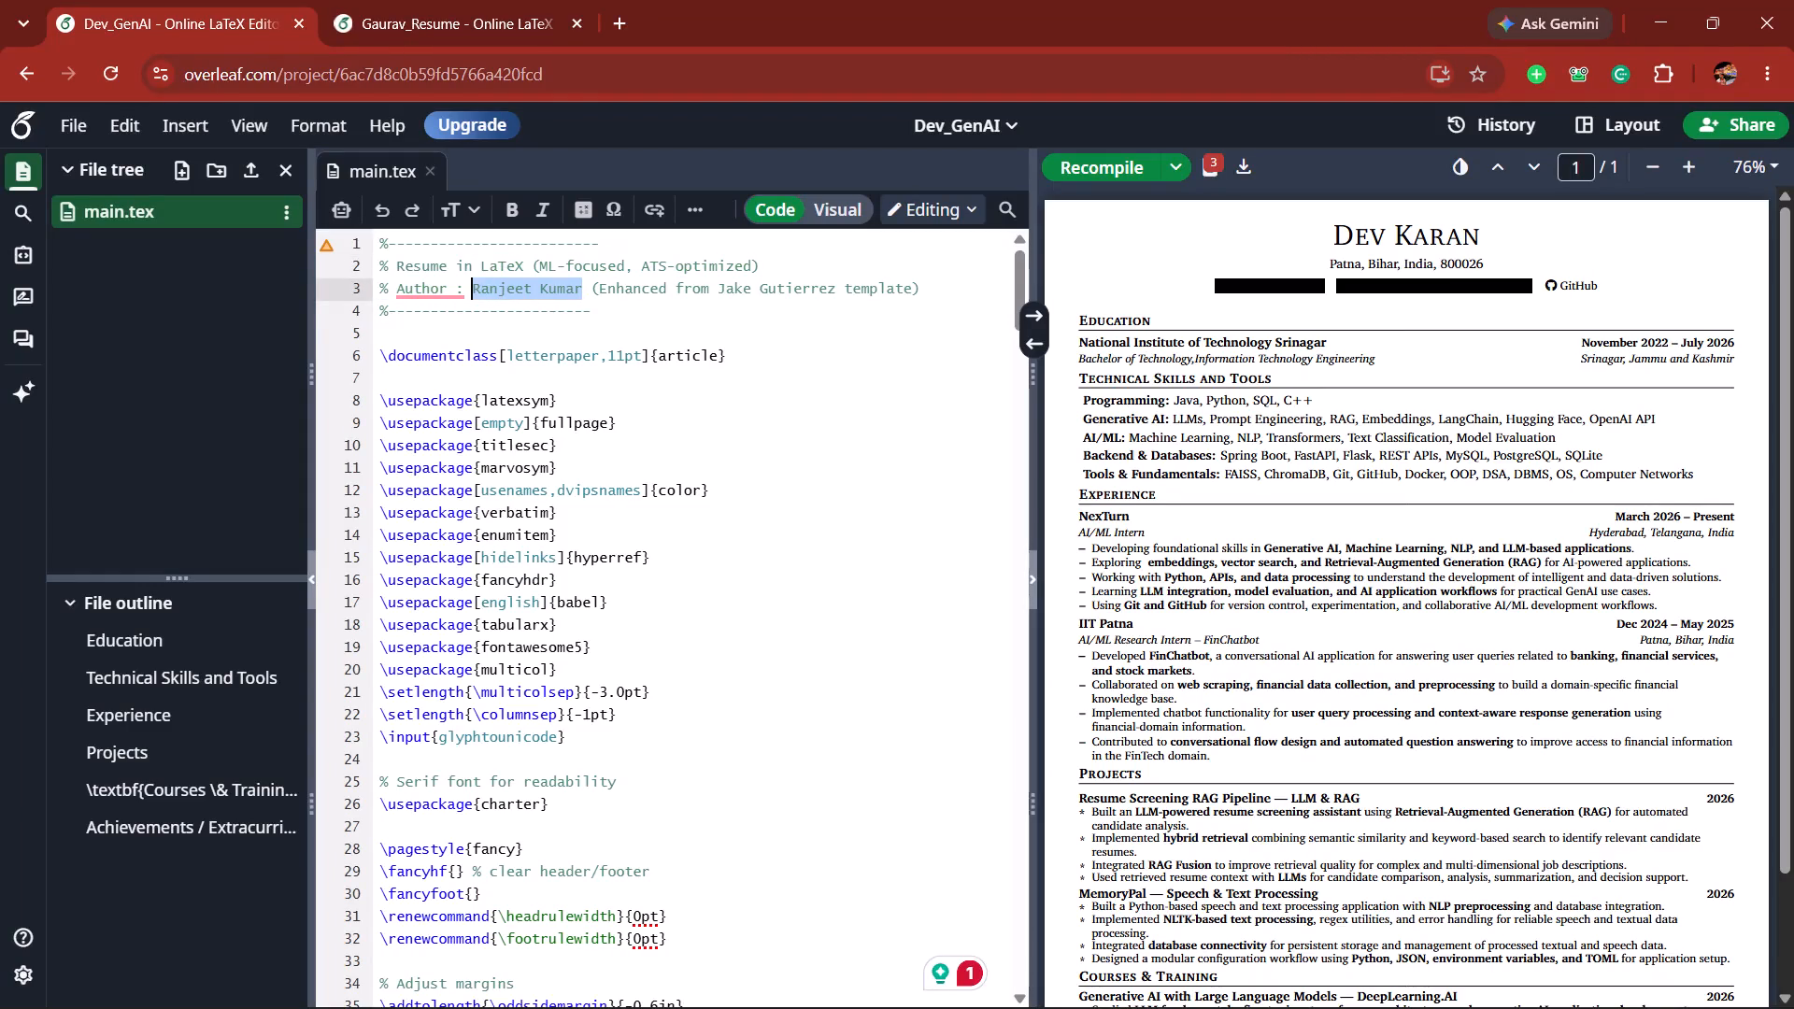
{"action": "left_click_drag", "start_coordinate": [477, 283], "coordinate": [477, 282]}
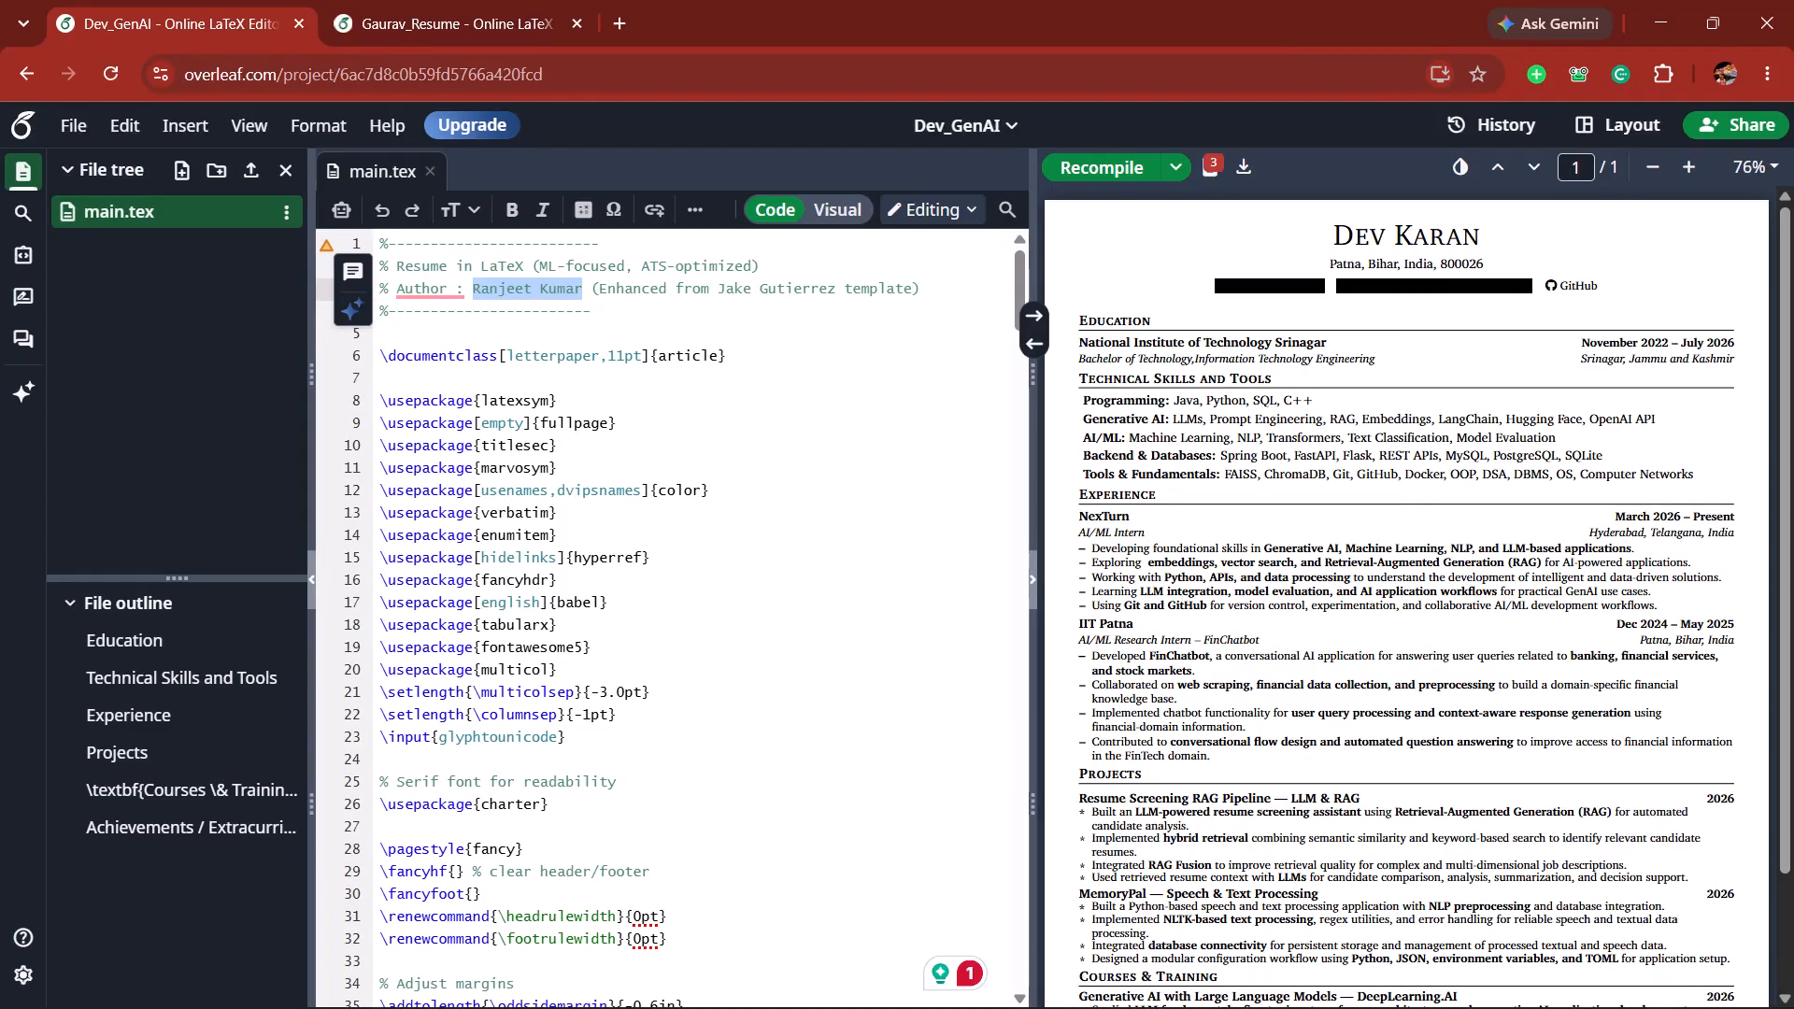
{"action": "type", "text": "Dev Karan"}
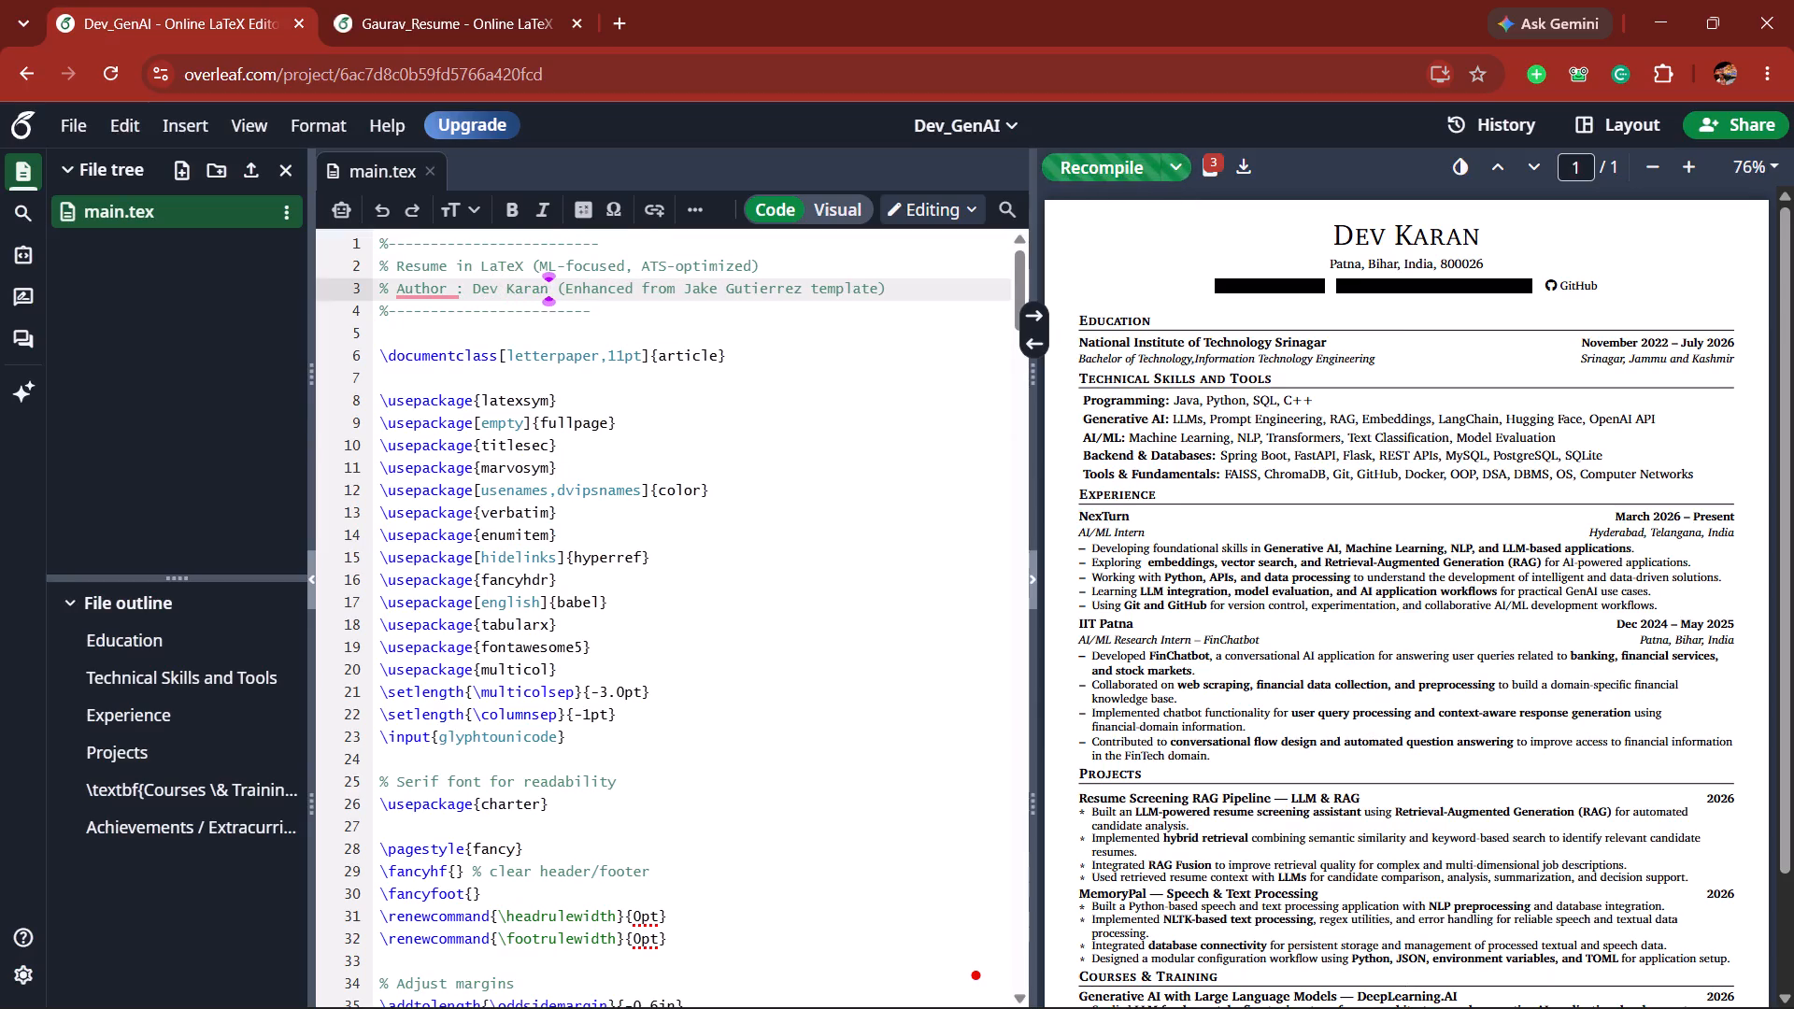
Replace the name in the resume's centred heading in Dev_GenAI with the candidate's name from the Gaurav_Resume project.
{"action": "scroll", "coordinate": [749, 500], "scroll_direction": "down", "scroll_amount": 1}
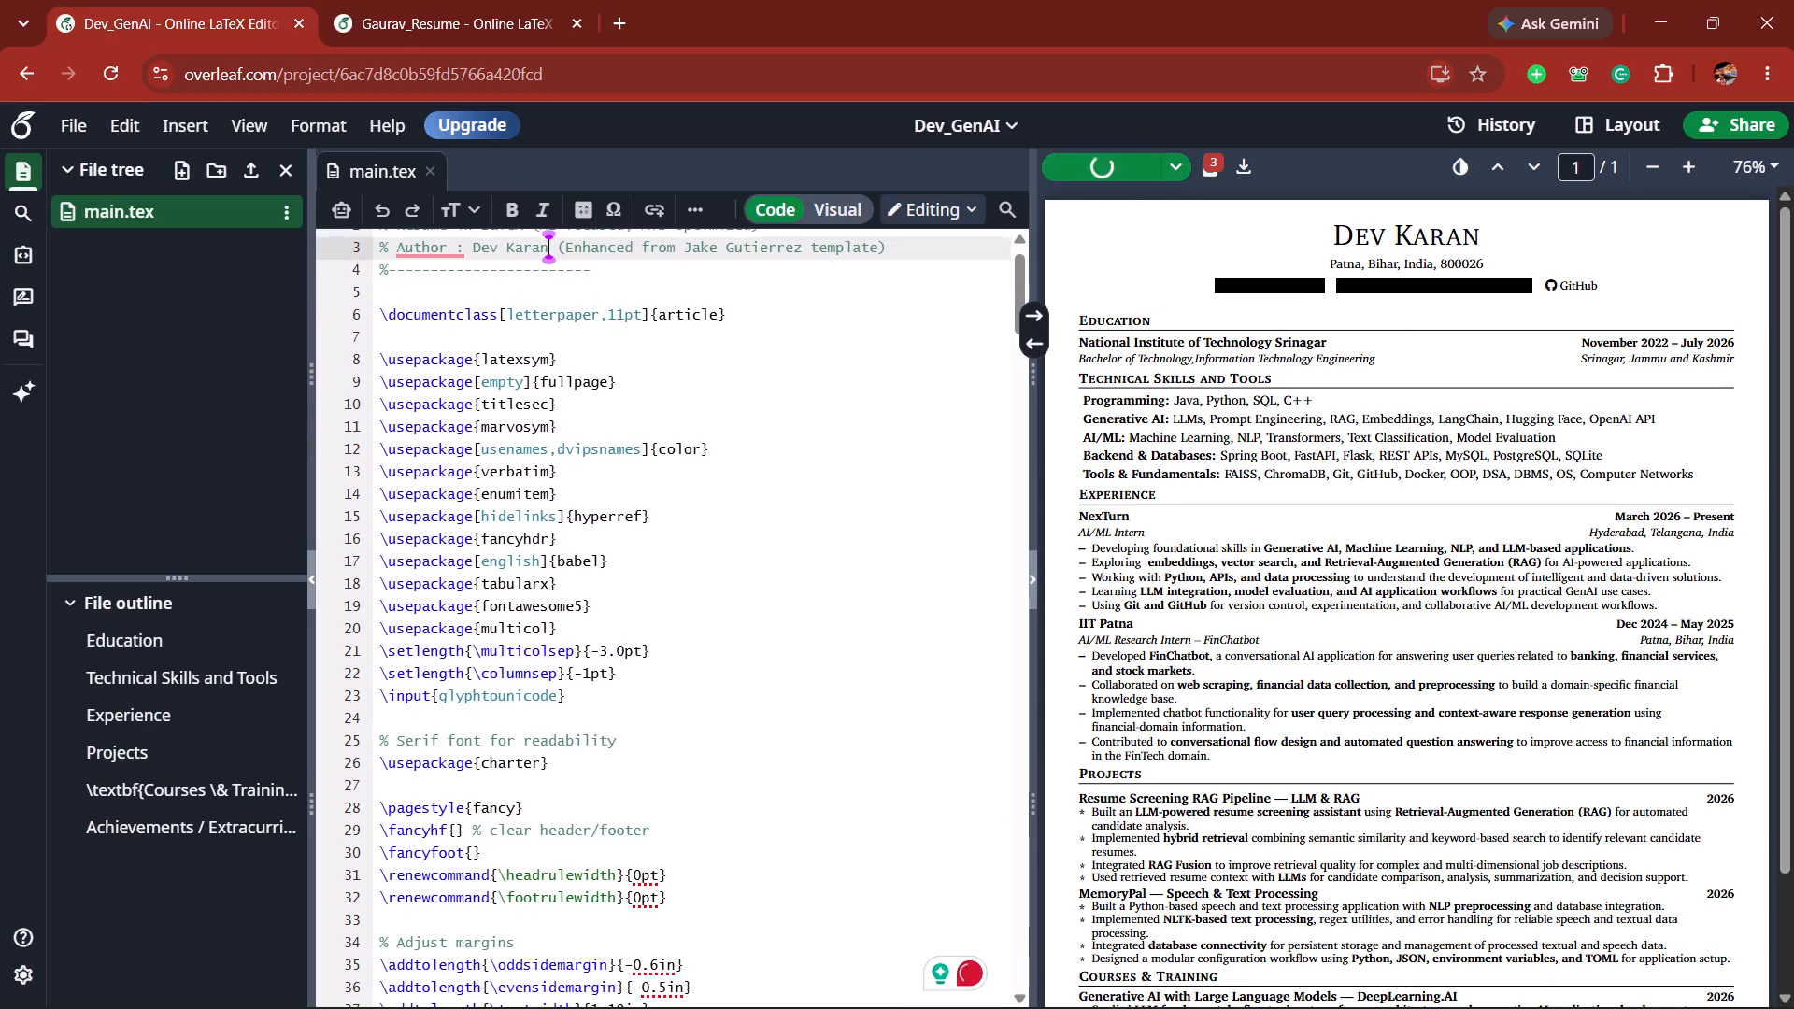
{"action": "scroll", "coordinate": [749, 500], "scroll_direction": "down", "scroll_amount": 1}
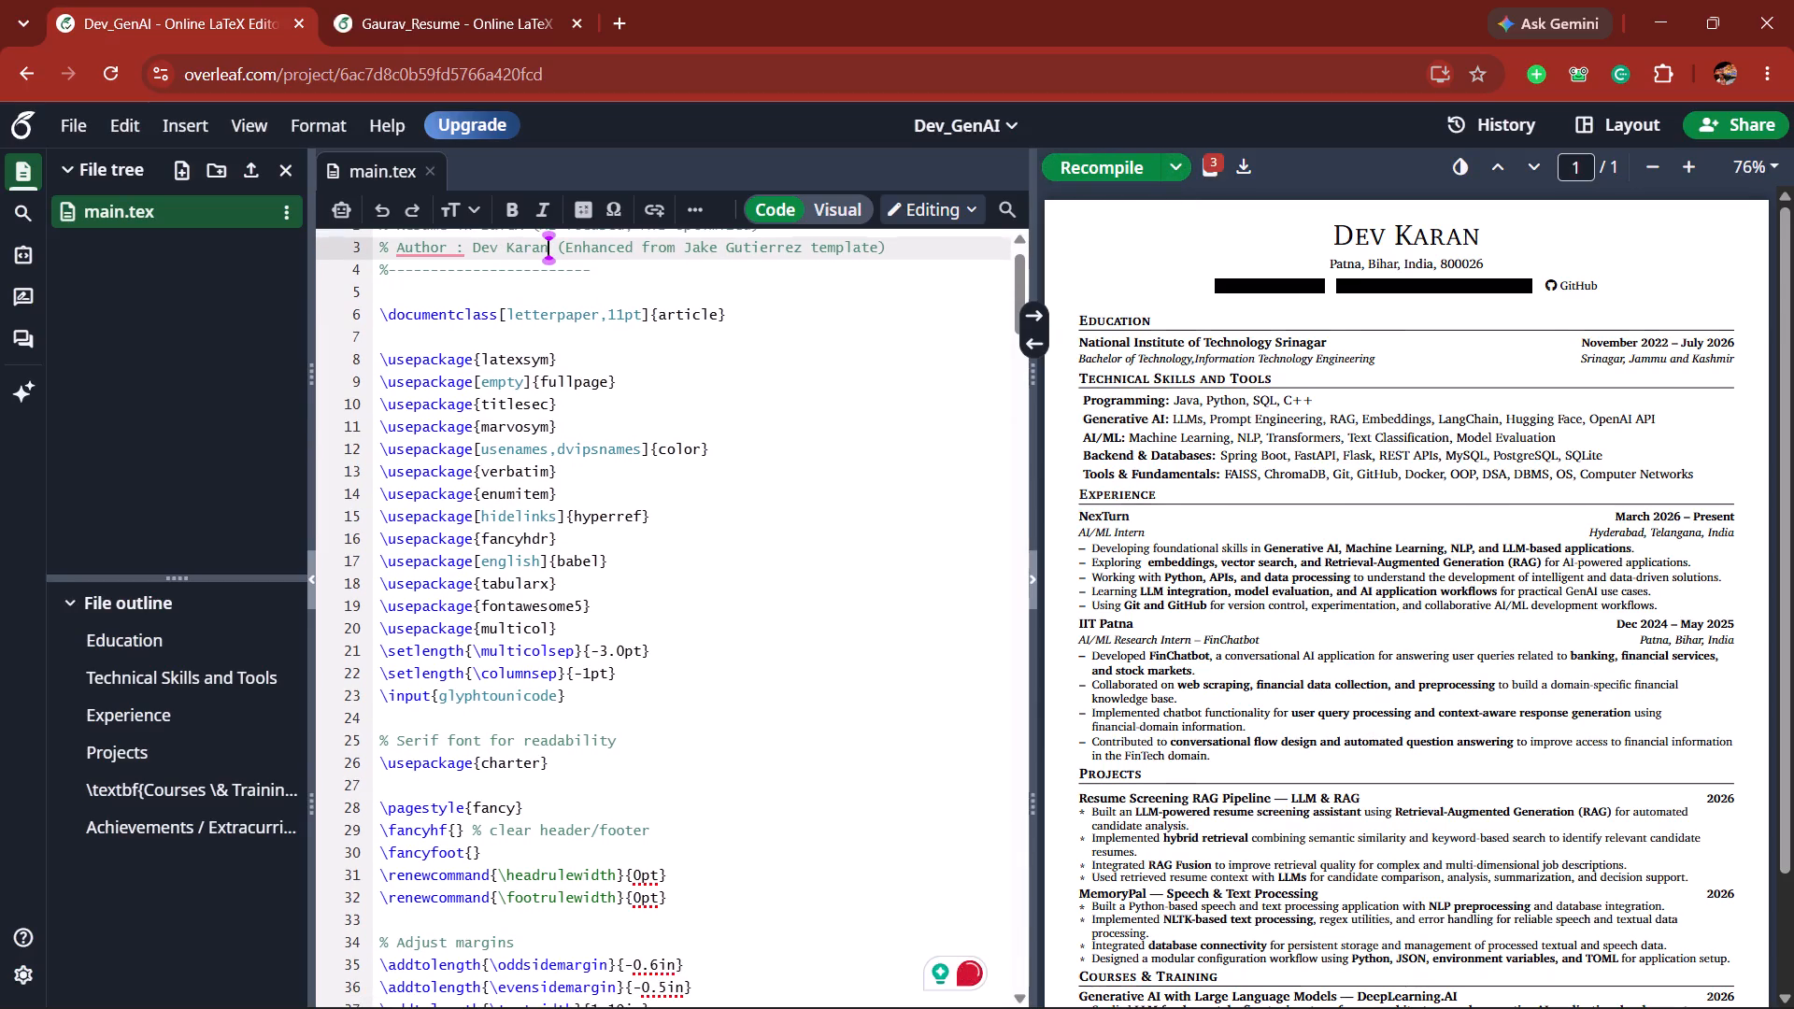
{"action": "scroll", "coordinate": [749, 500], "scroll_direction": "down", "scroll_amount": 1}
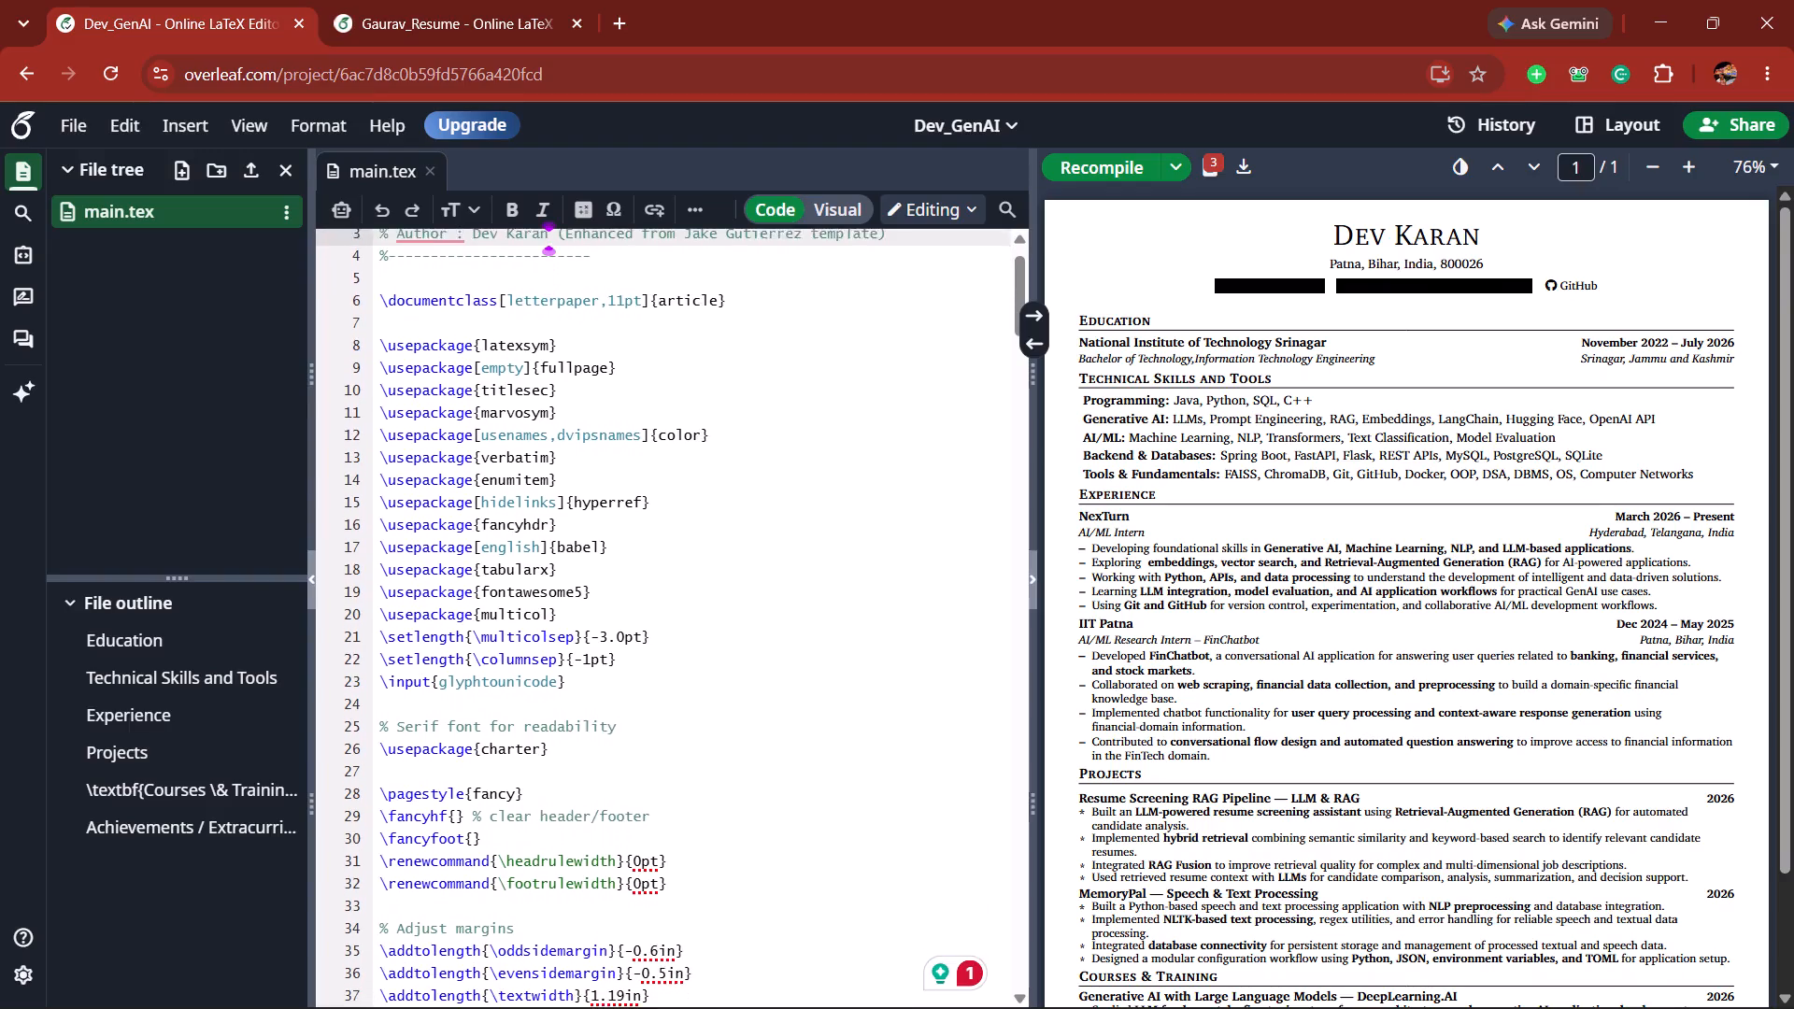
{"action": "scroll", "coordinate": [749, 500], "scroll_direction": "down", "scroll_amount": 1}
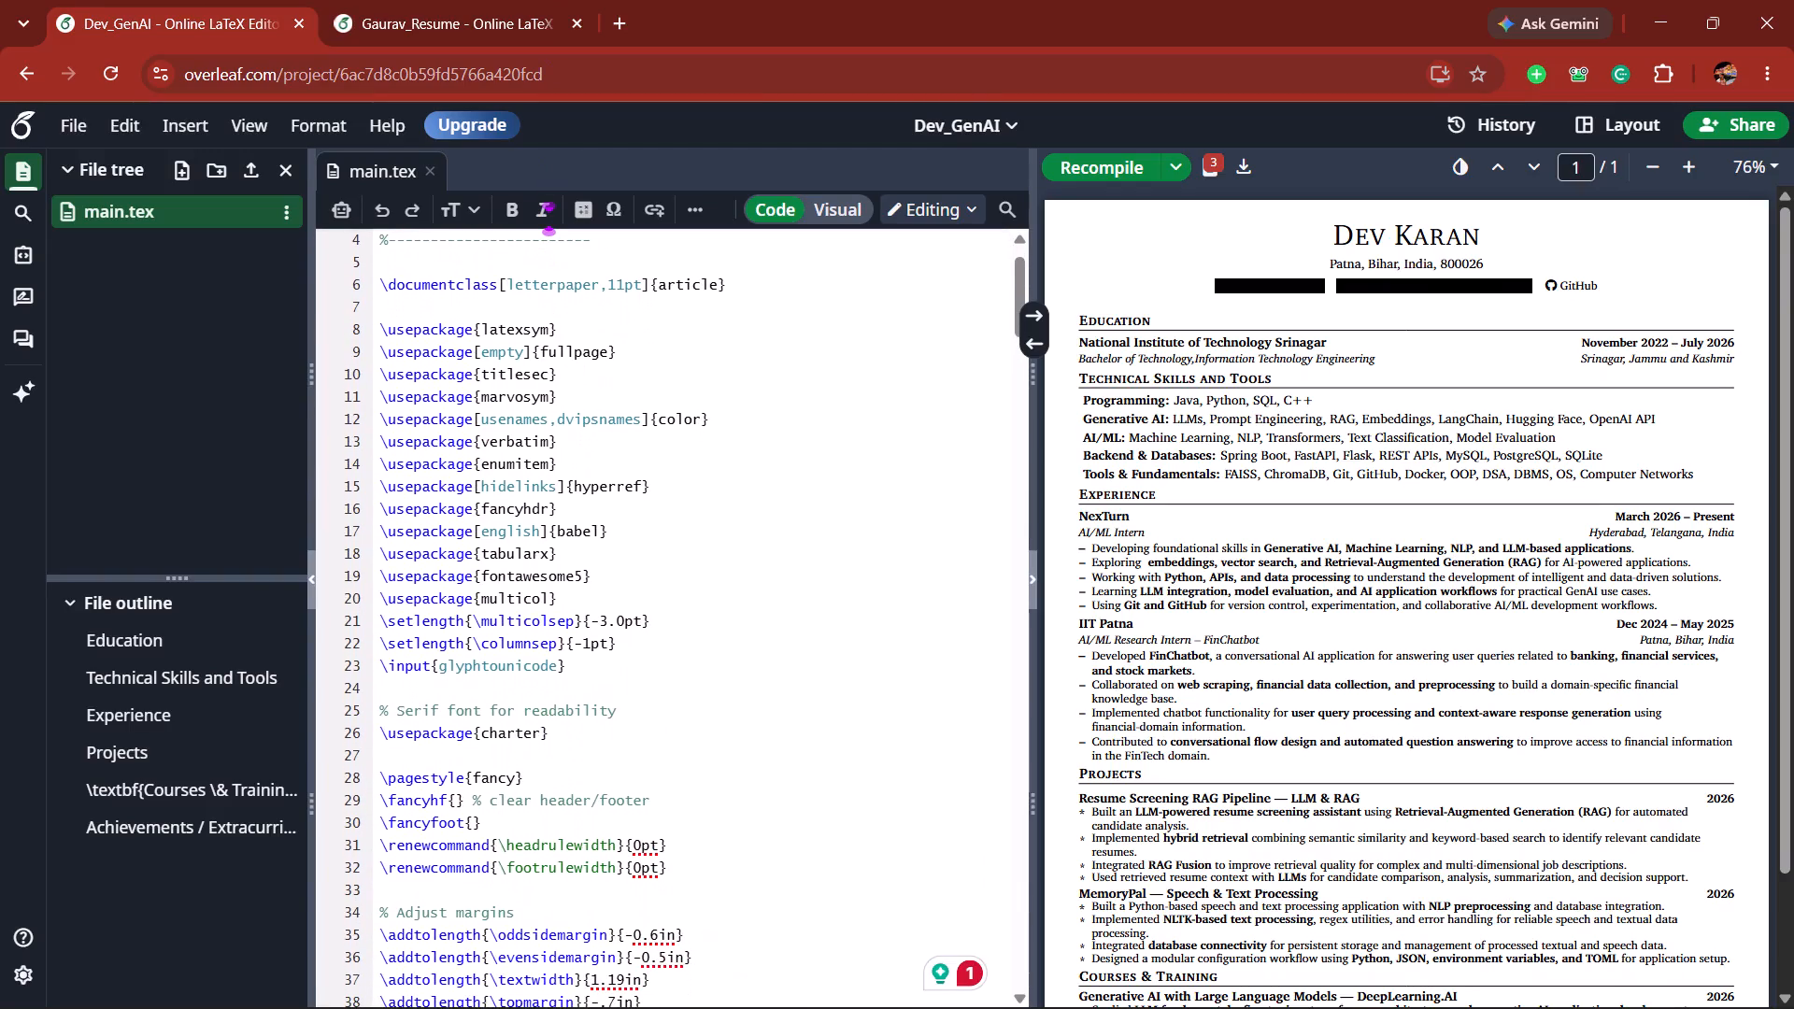
{"action": "double_click", "coordinate": [1386, 234]}
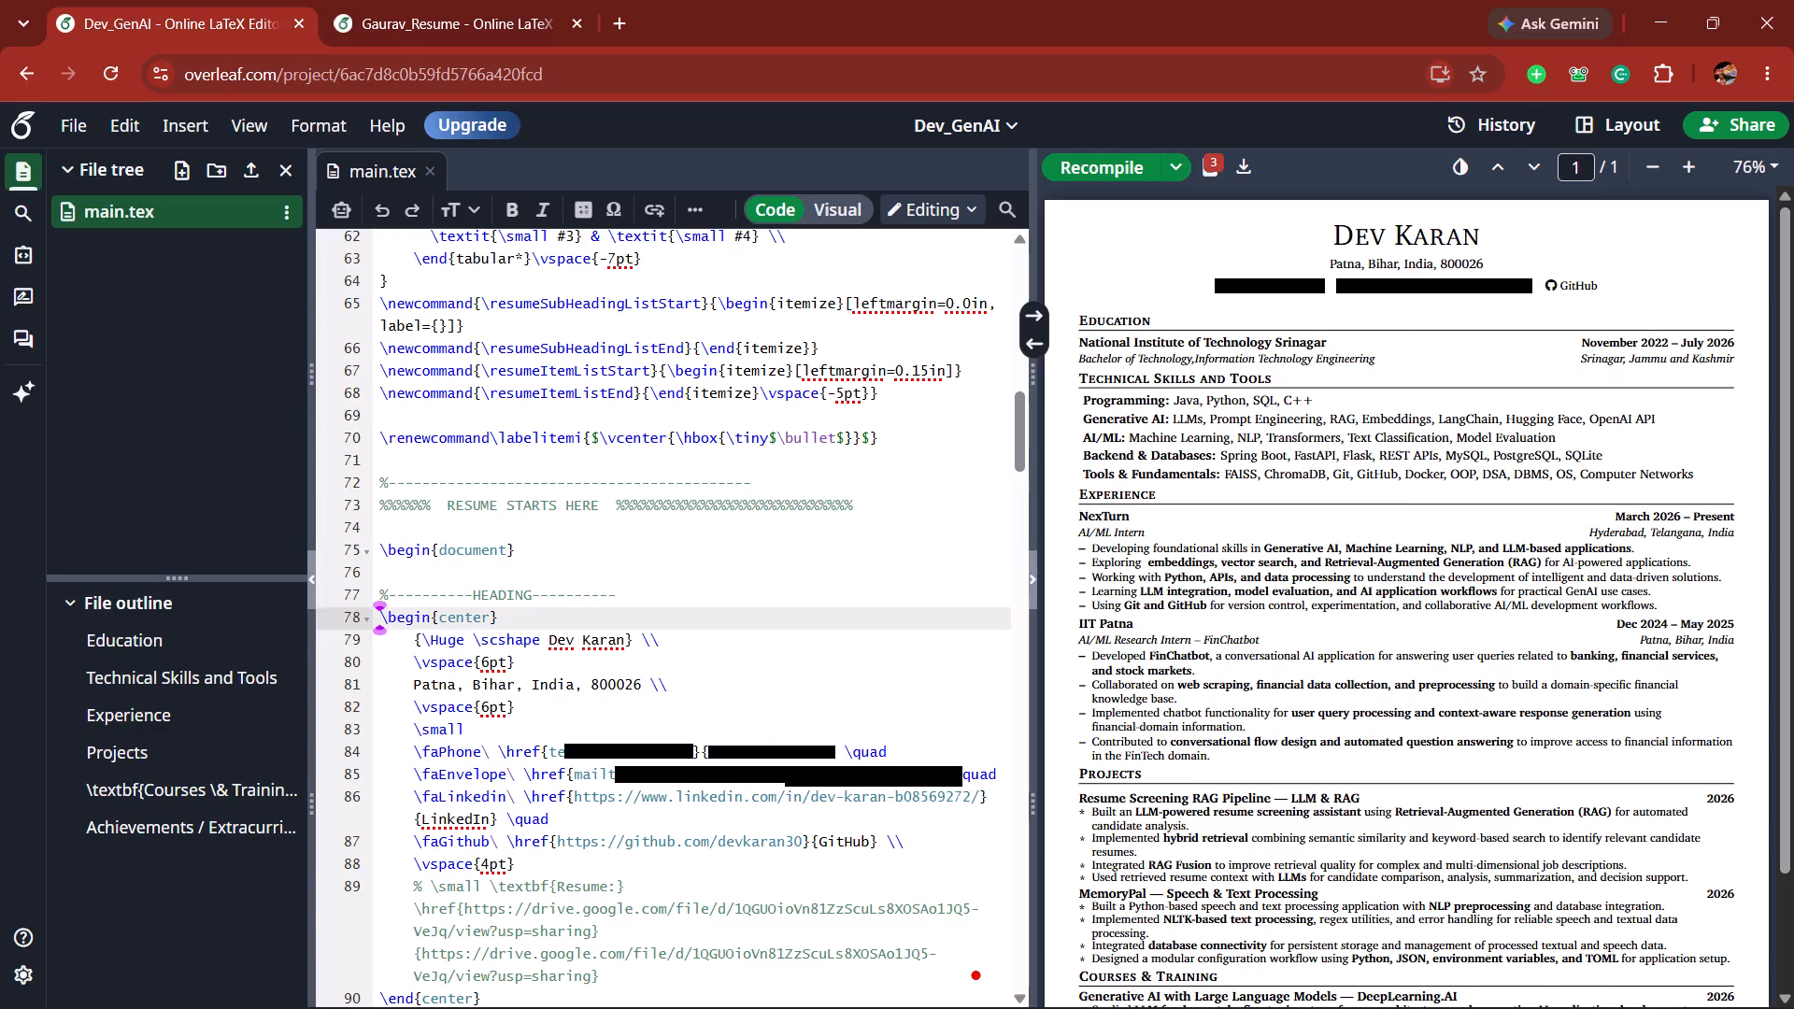
{"action": "left_click", "coordinate": [621, 640]}
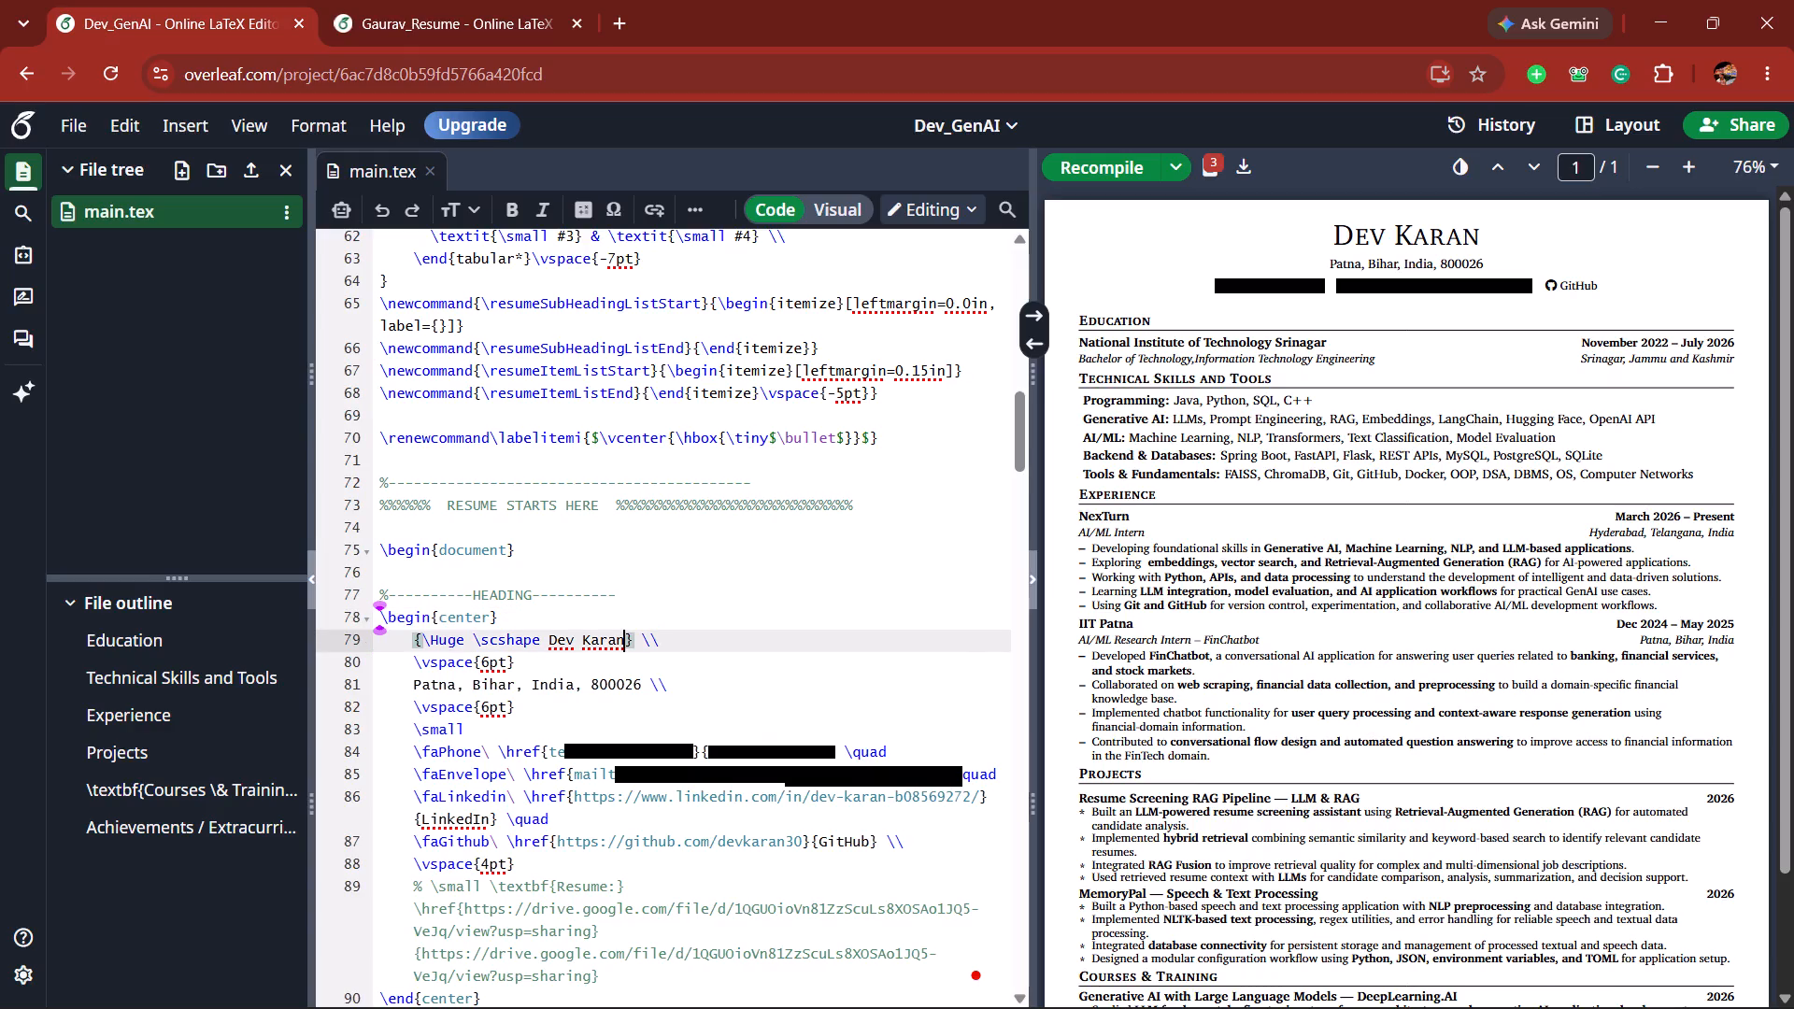
{"action": "key", "text": "BackSpace"}
{"action": "key", "text": "BackSpace"}
{"action": "key", "text": "BackSpace"}
{"action": "key", "text": "BackSpace"}
{"action": "key", "text": "BackSpace"}
{"action": "key", "text": "BackSpace"}
{"action": "key", "text": "BackSpace"}
{"action": "key", "text": "BackSpace"}
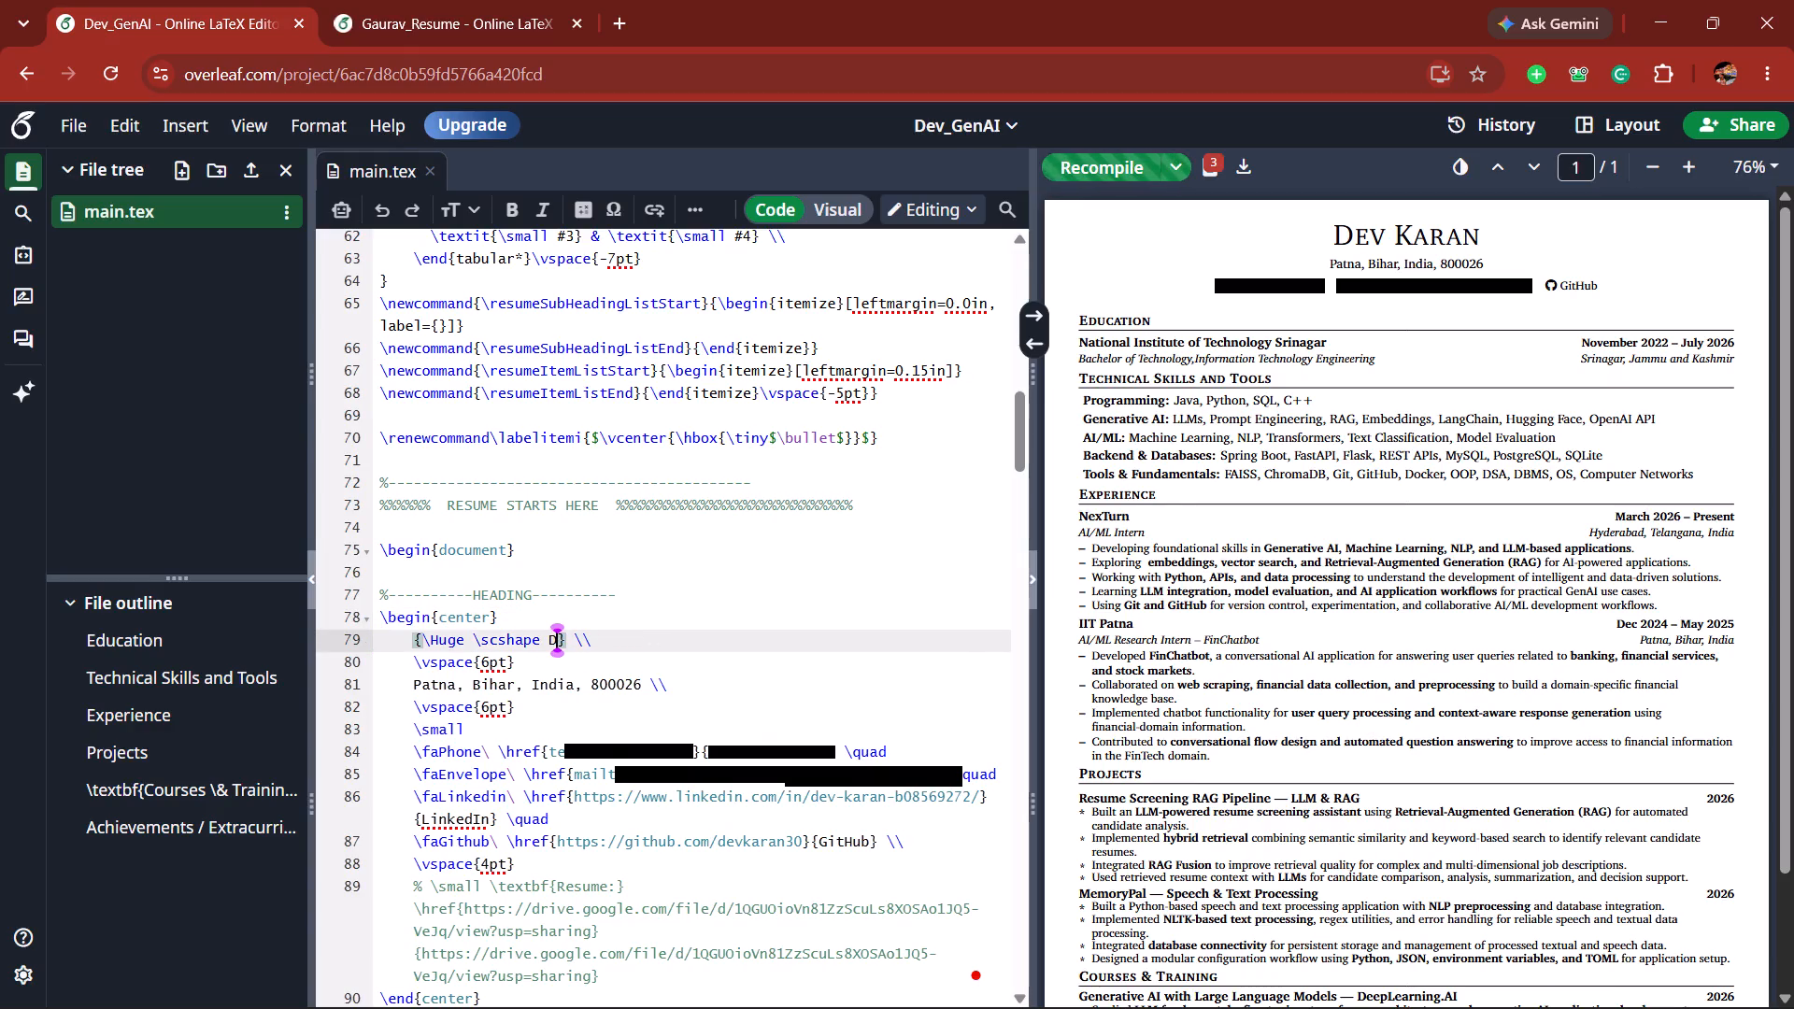
{"action": "key", "text": "BackSpace"}
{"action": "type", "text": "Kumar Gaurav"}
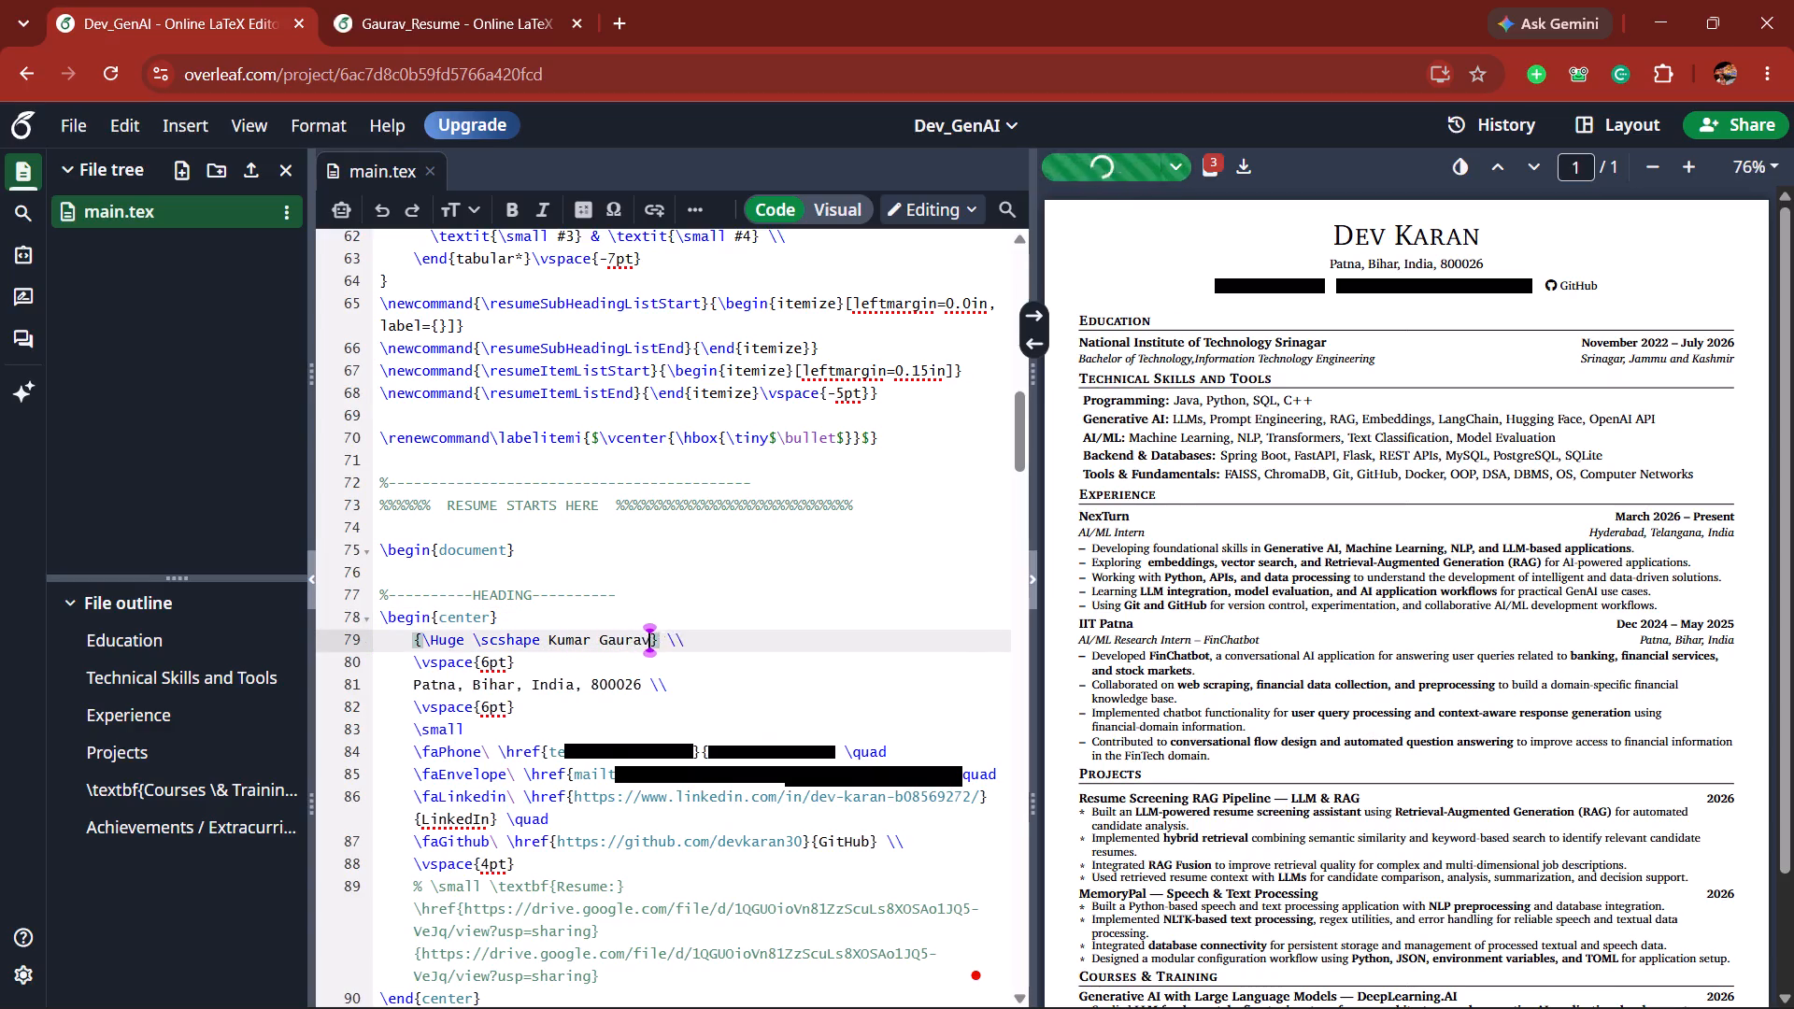
Search the web in a new tab for the pin code of the candidate's Patna locality.
{"action": "left_click", "coordinate": [641, 686]}
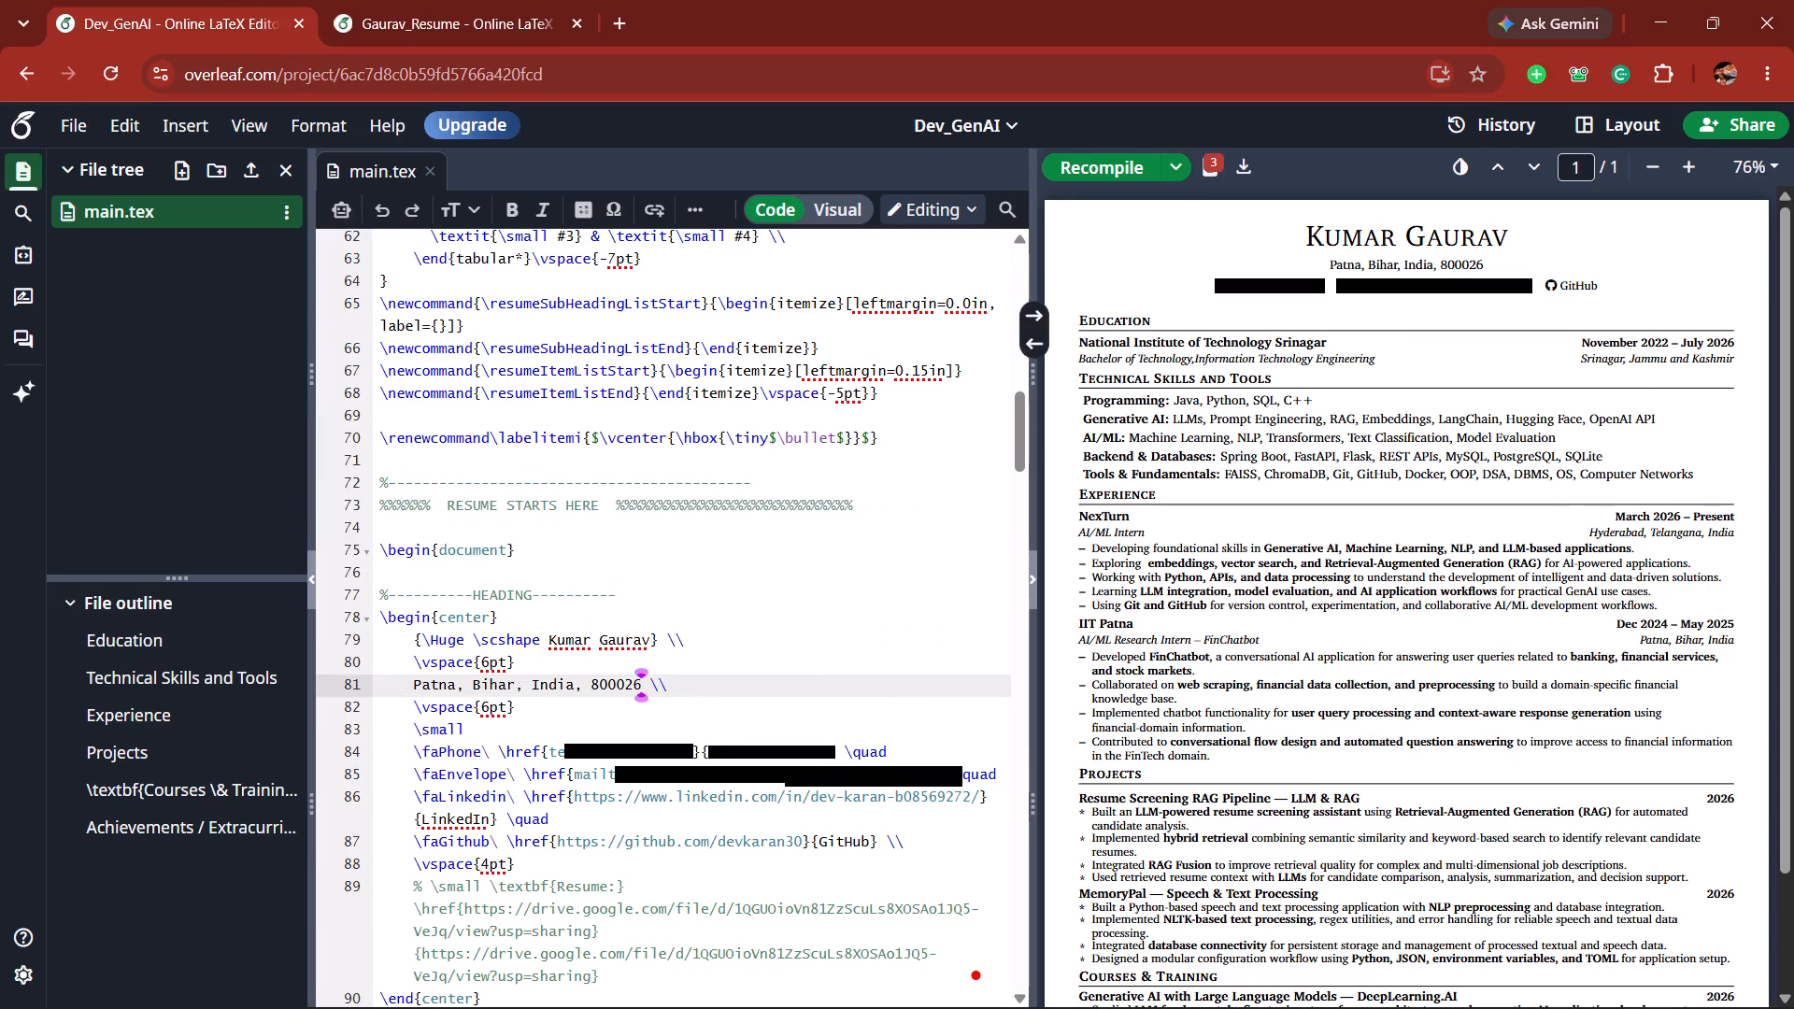
{"action": "left_click", "coordinate": [369, 0]}
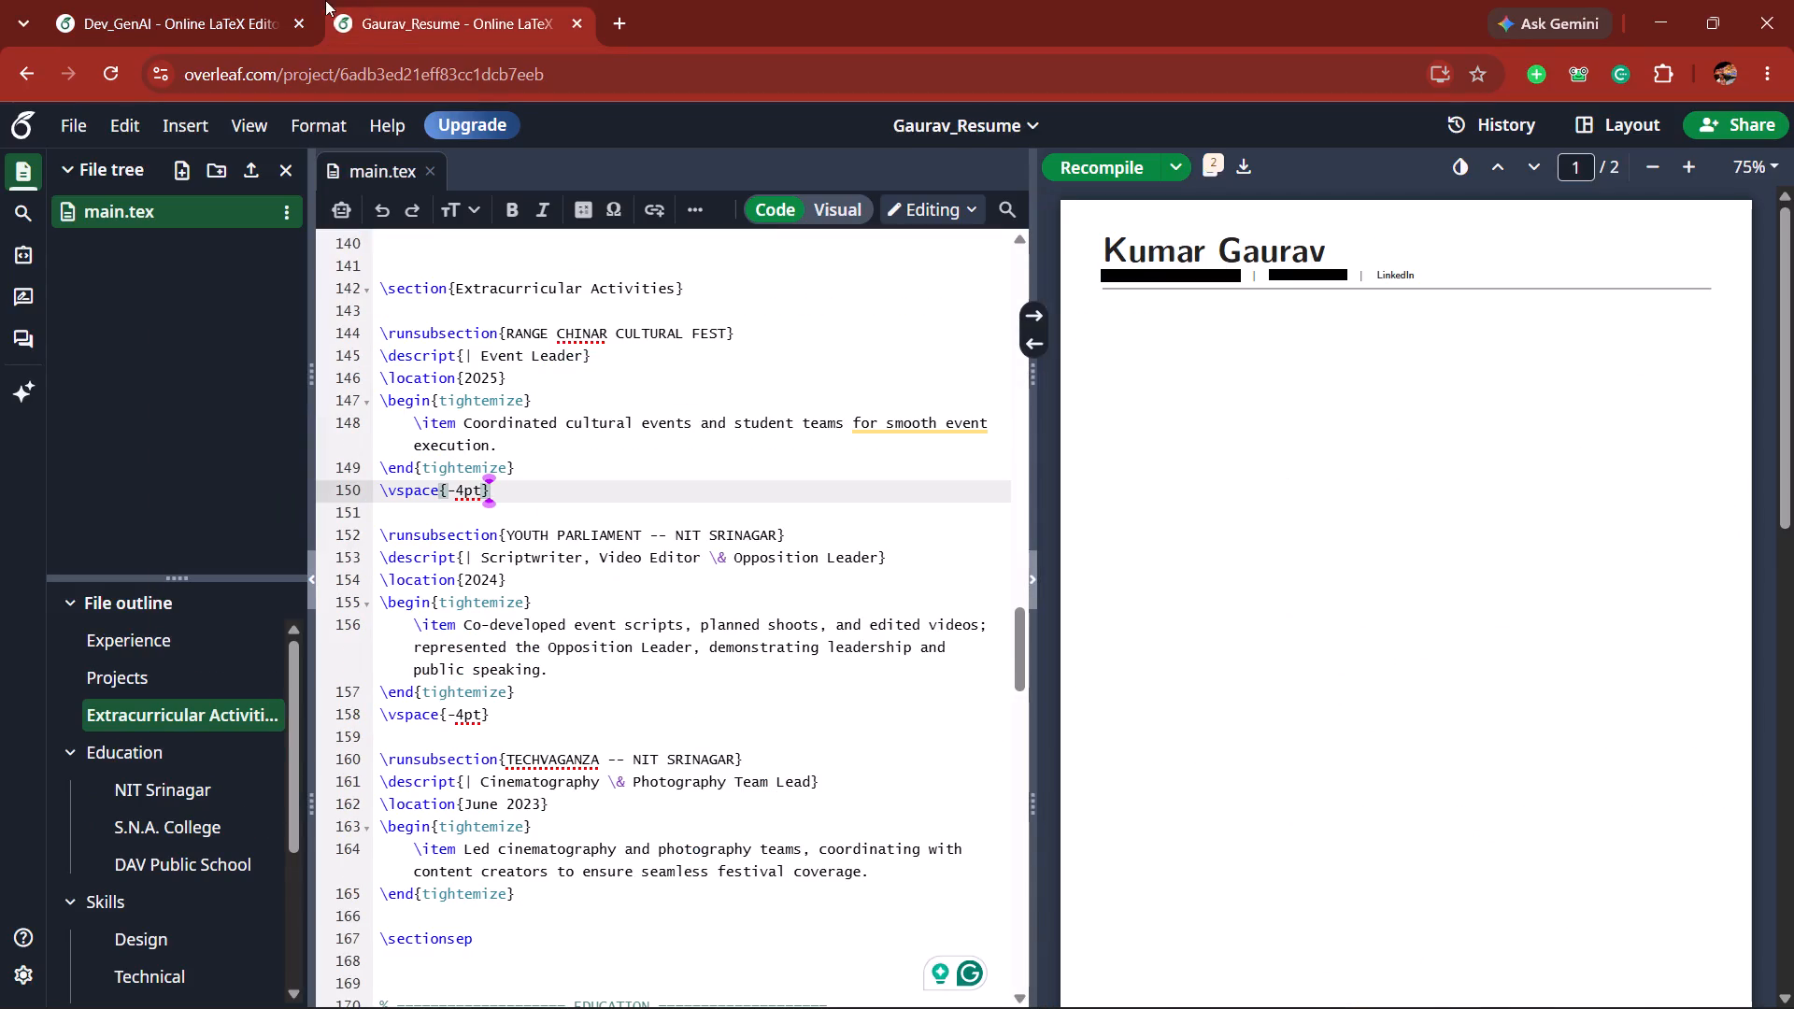
{"action": "left_click", "coordinate": [219, 0]}
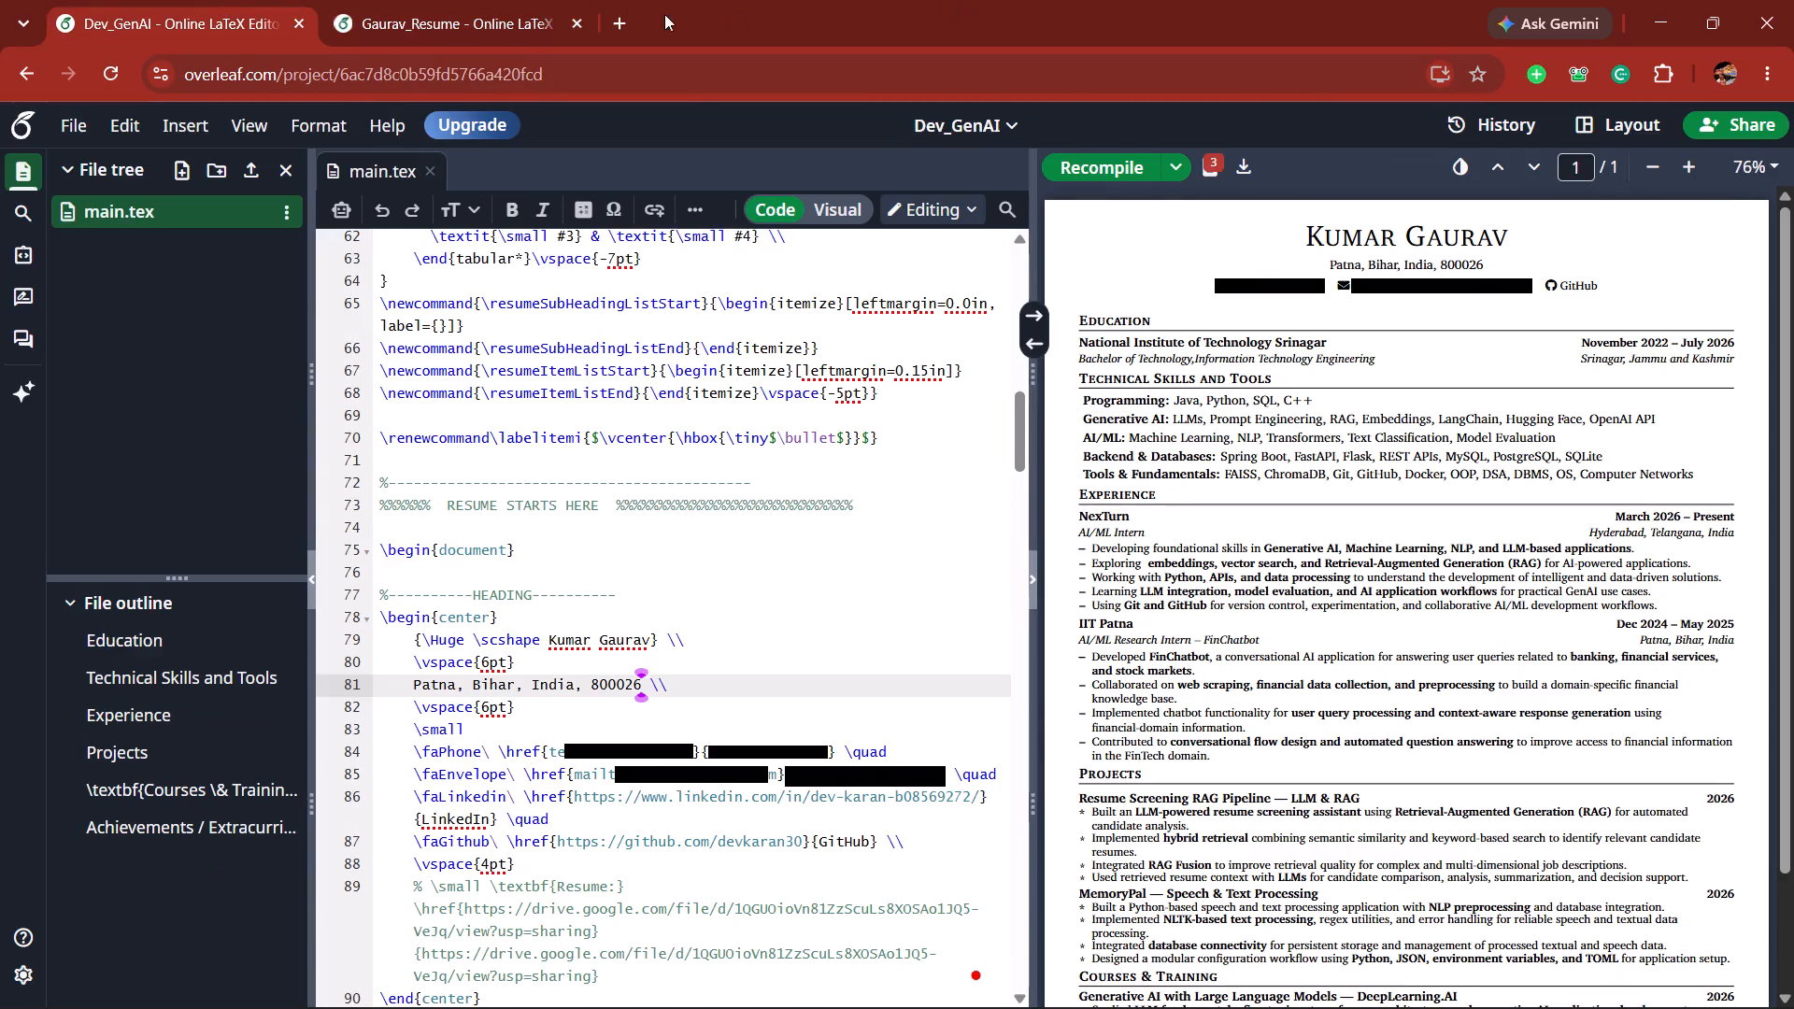
{"action": "left_click", "coordinate": [614, 4]}
{"action": "left_click", "coordinate": [591, 439]}
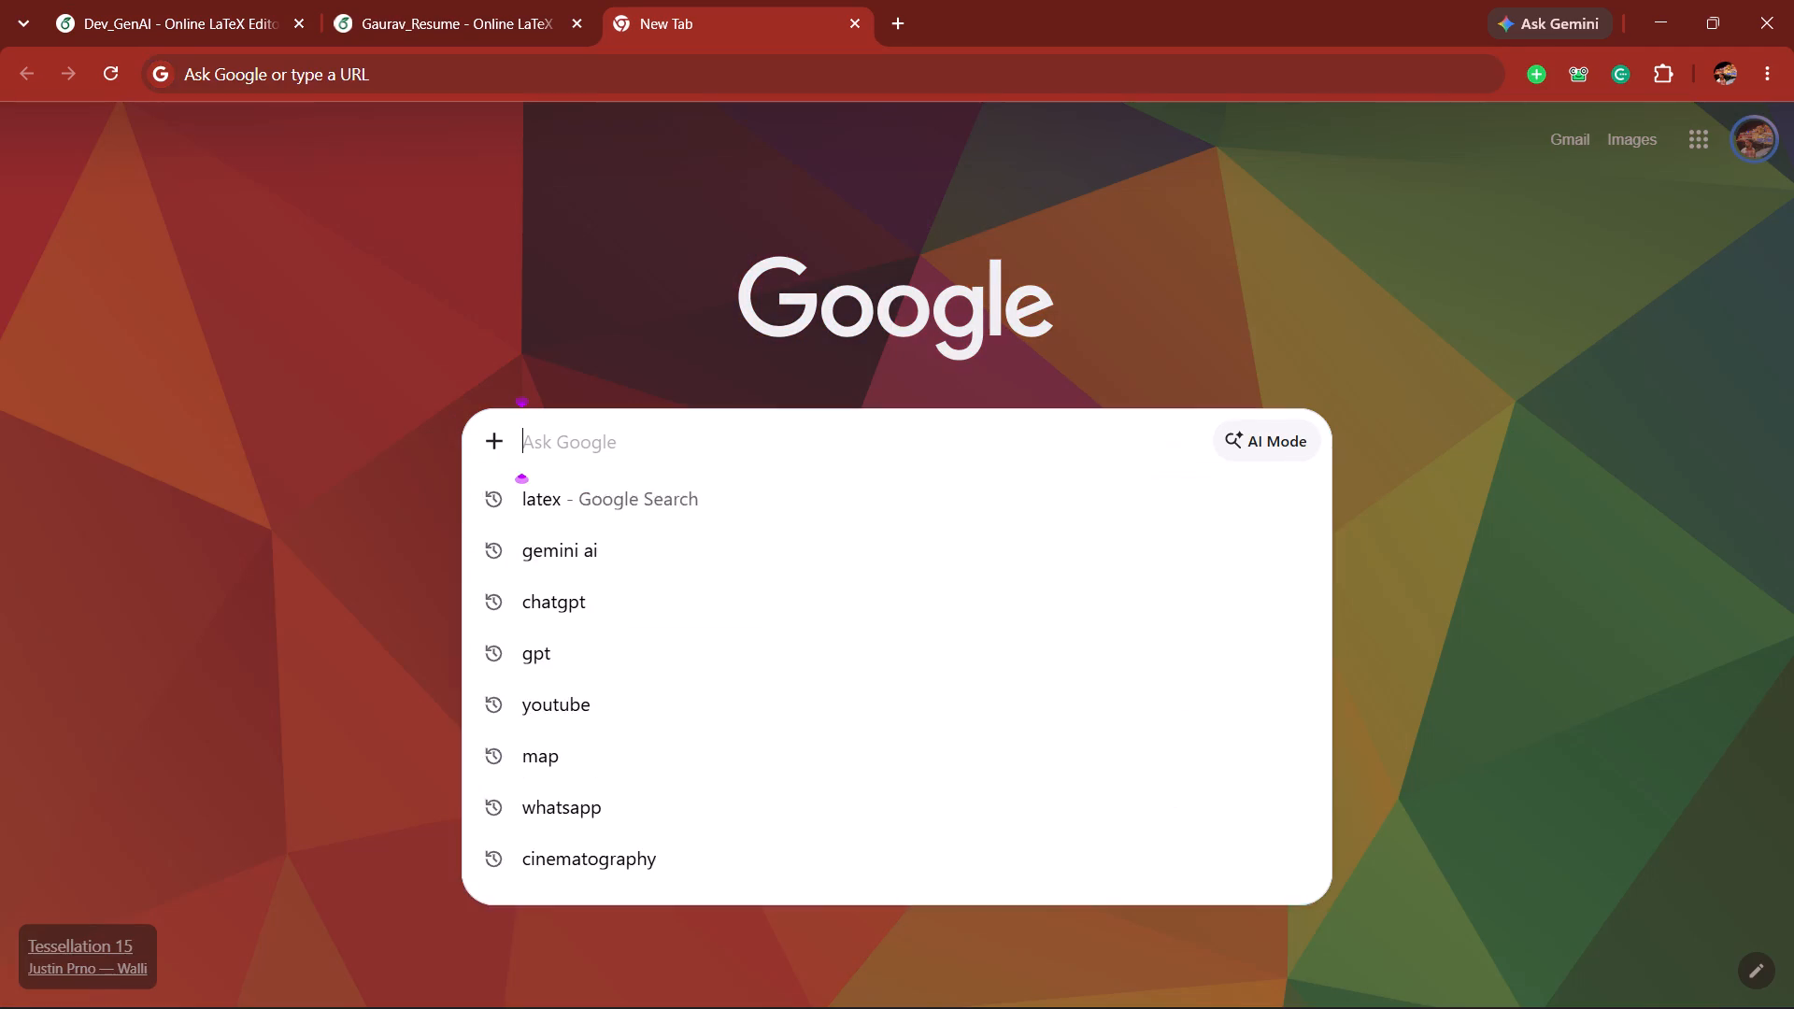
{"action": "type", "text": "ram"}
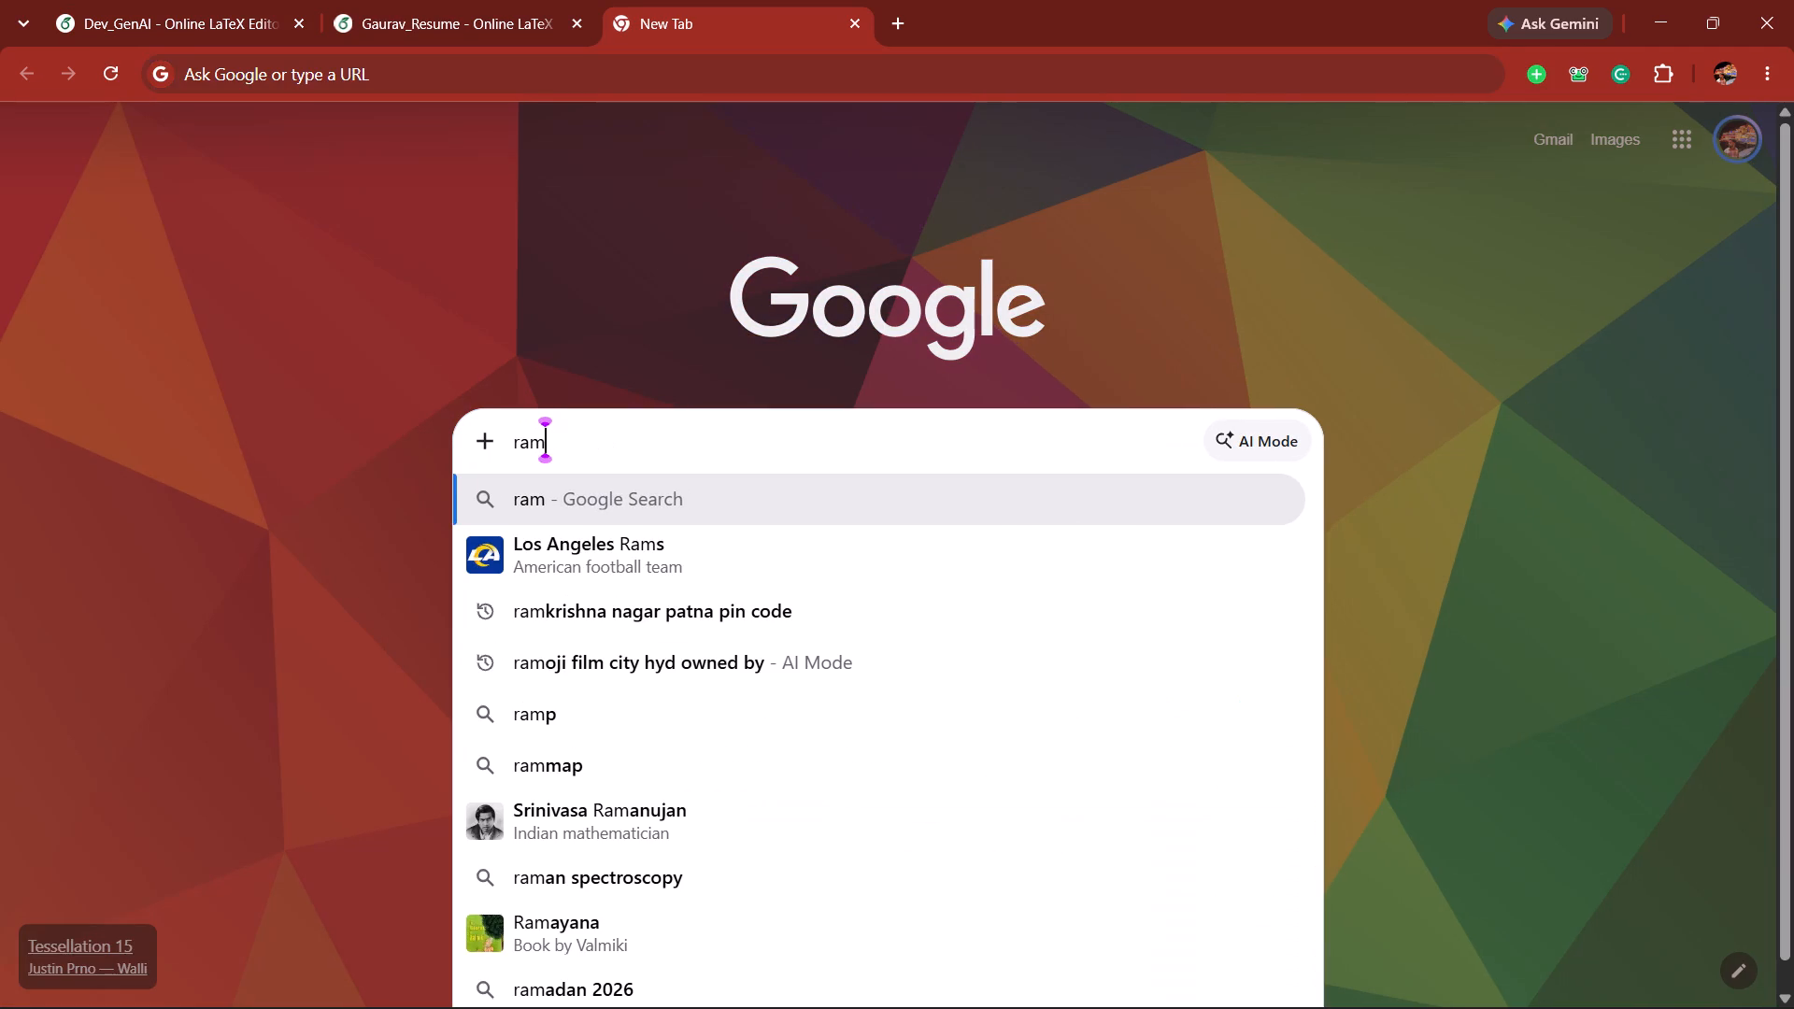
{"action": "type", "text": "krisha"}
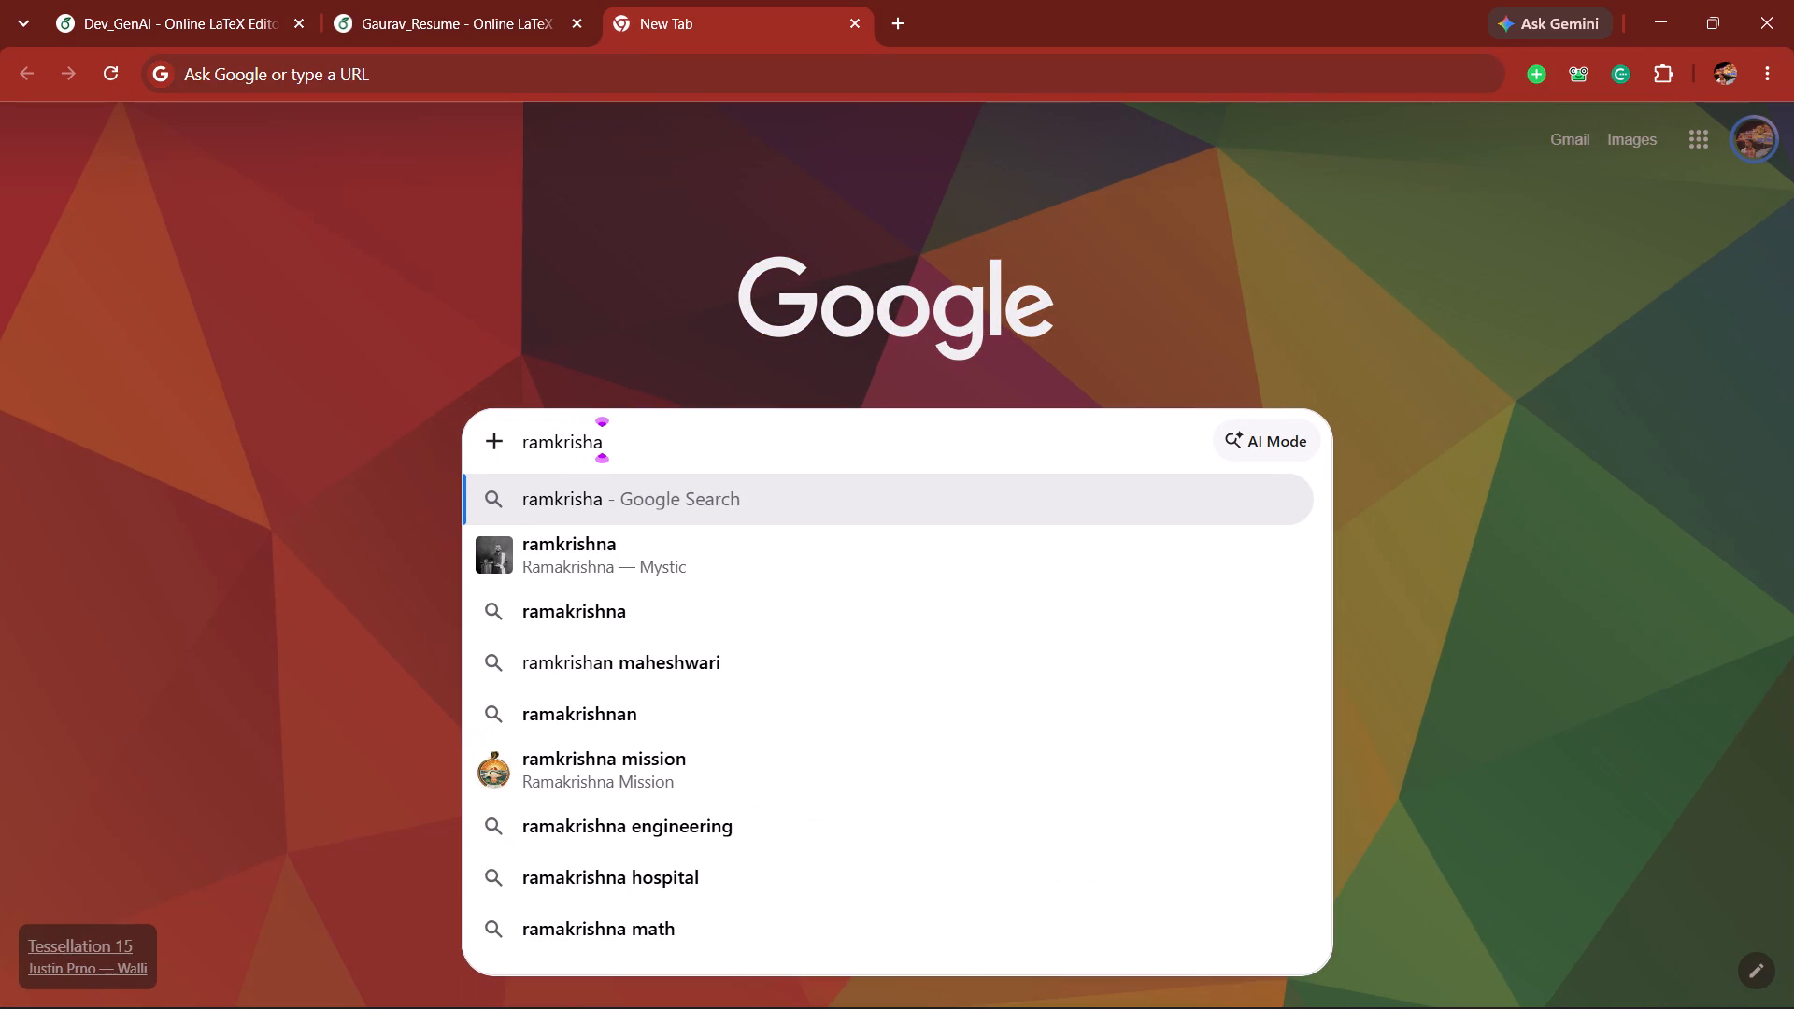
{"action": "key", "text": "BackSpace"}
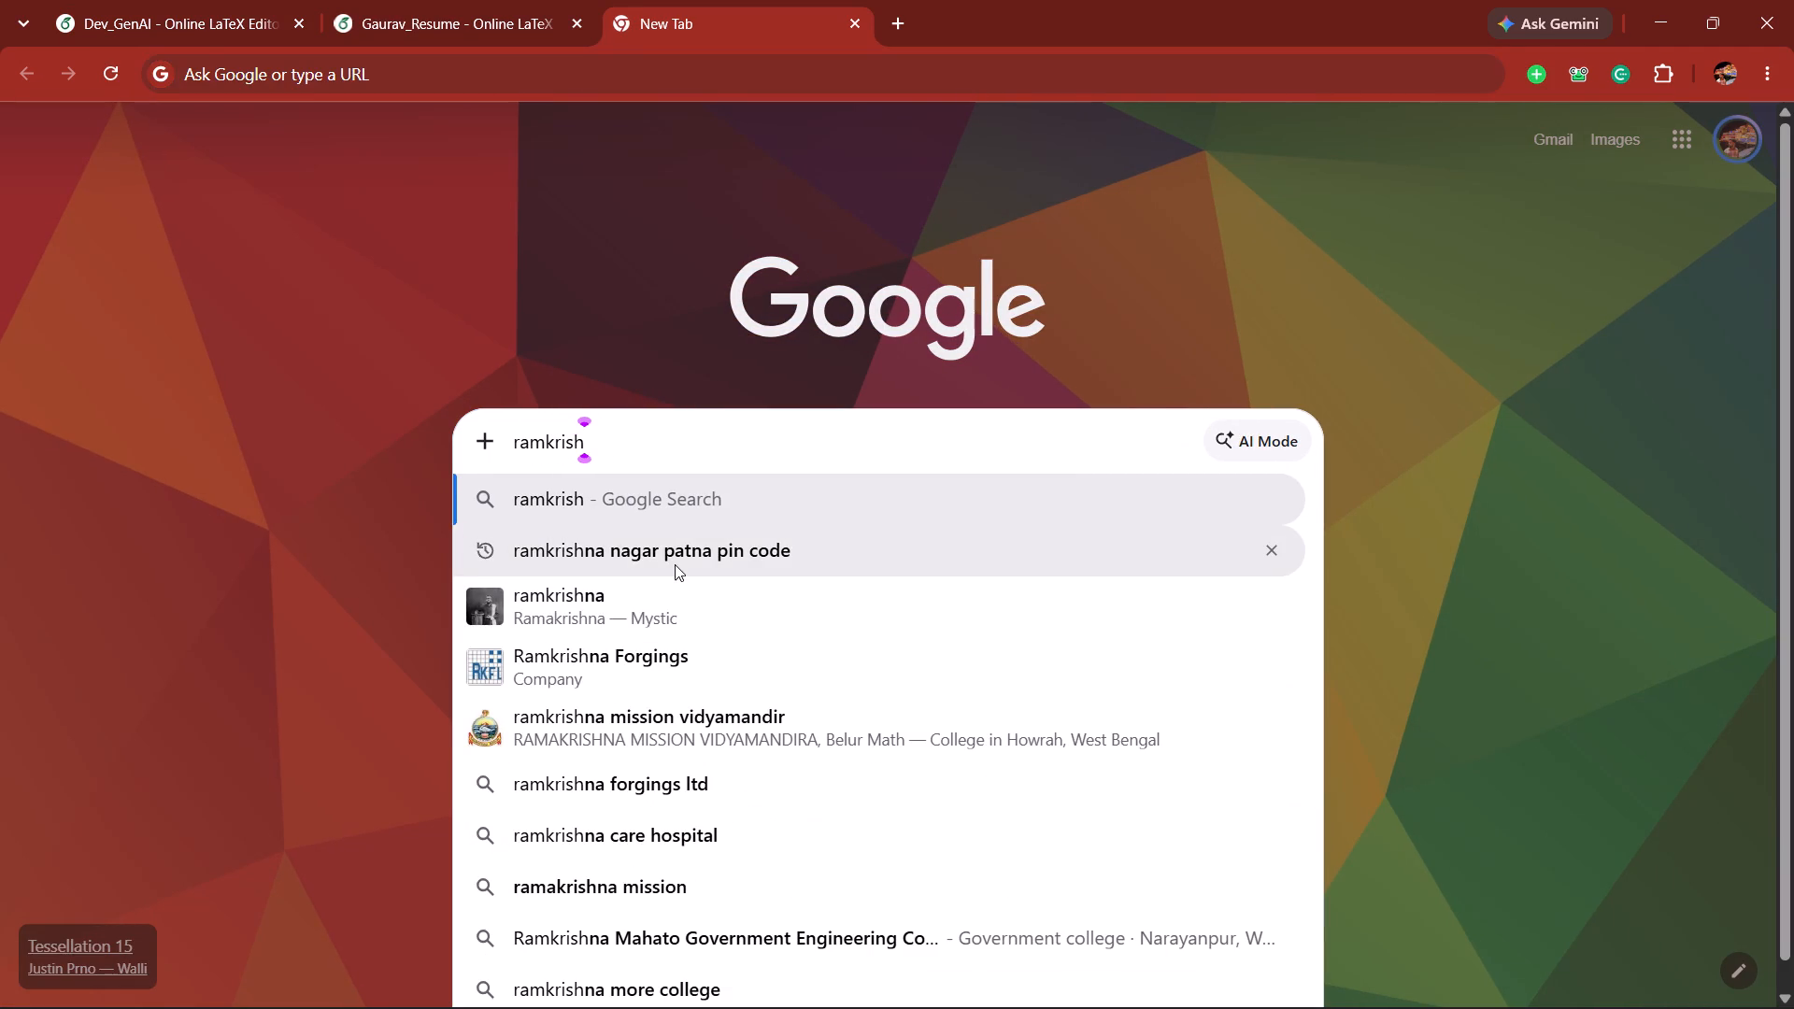
{"action": "left_click", "coordinate": [675, 564]}
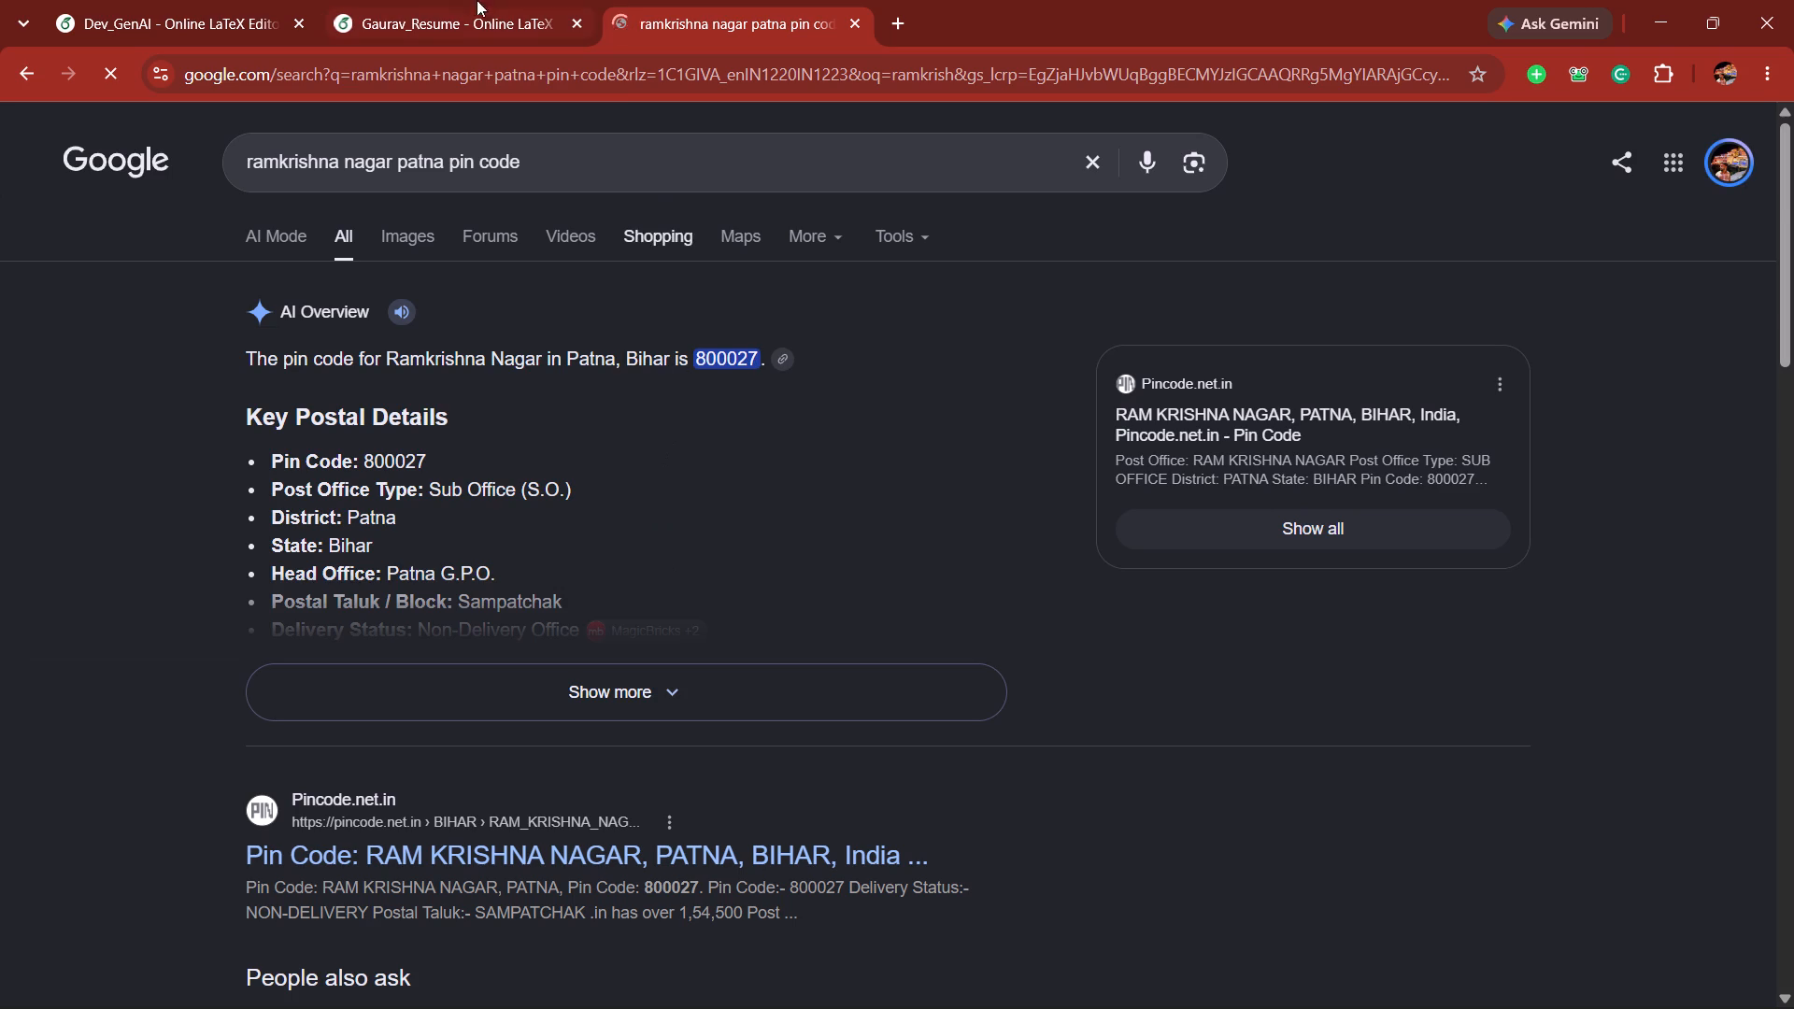
Return to the Dev_GenAI project and update the pin code in the heading's address line to the locality's code.
{"action": "left_click", "coordinate": [455, 1]}
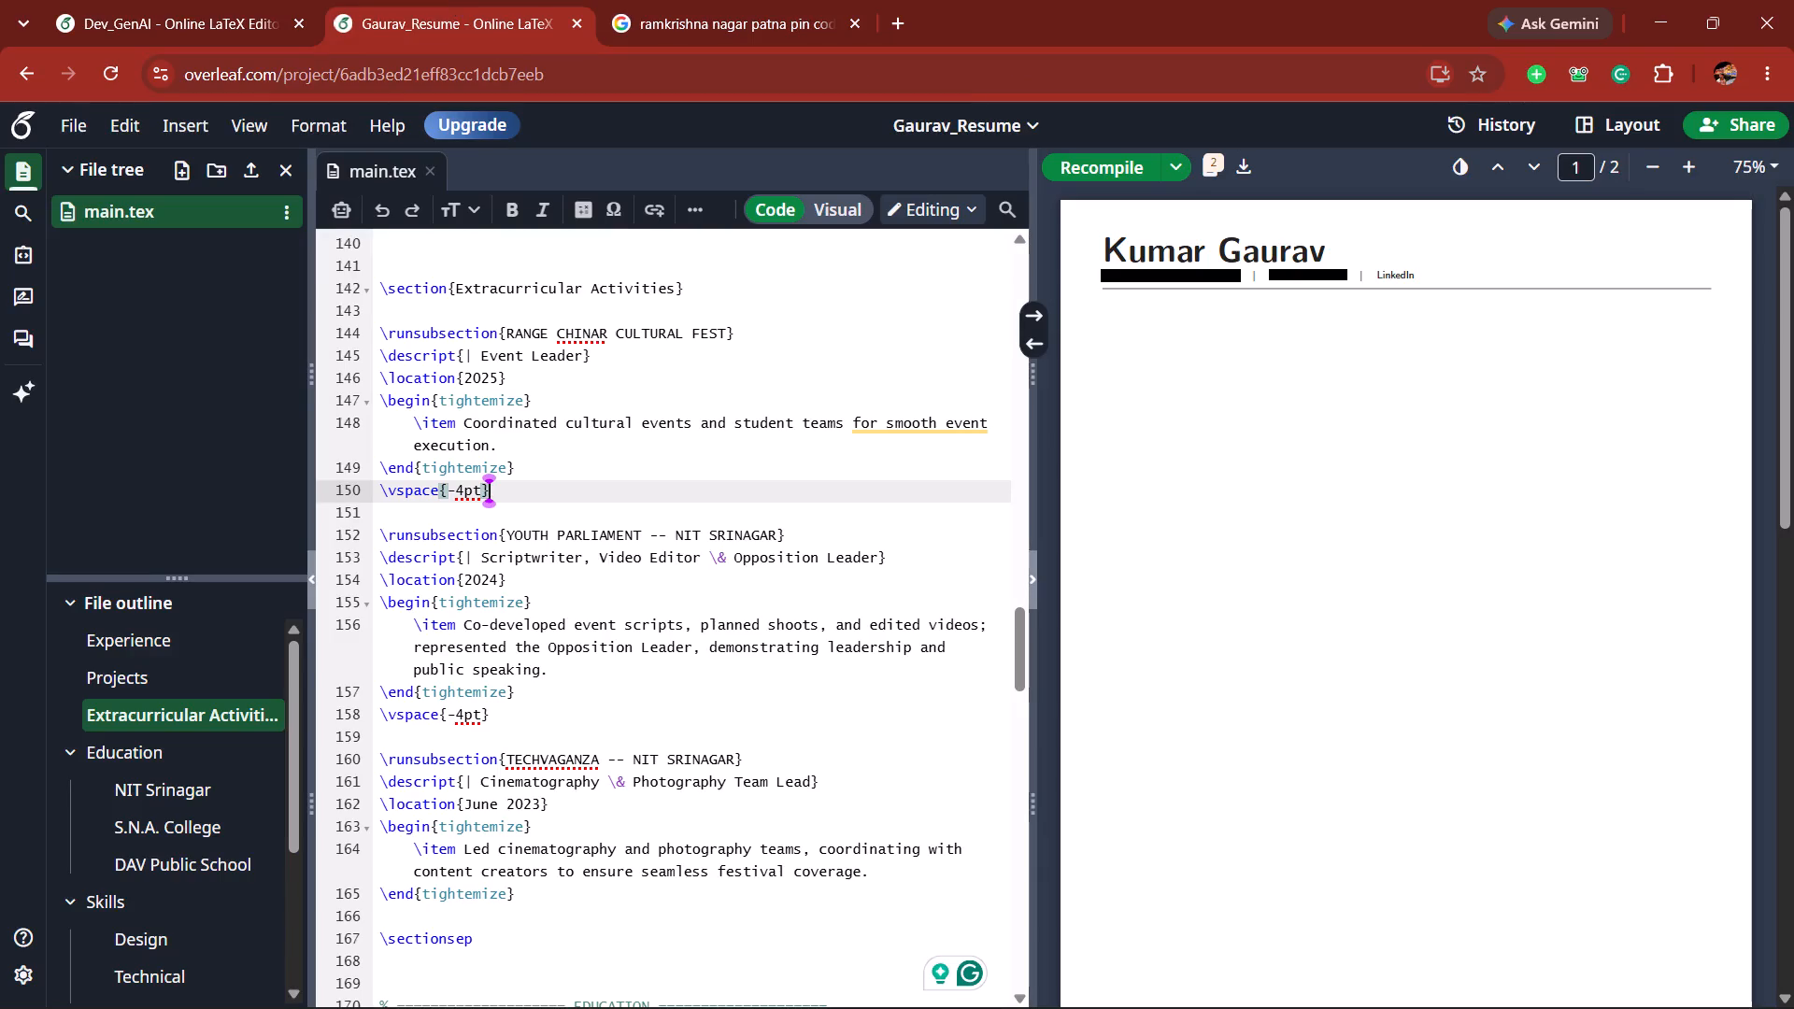
{"action": "left_click", "coordinate": [193, 0]}
{"action": "key", "text": "BackSpace"}
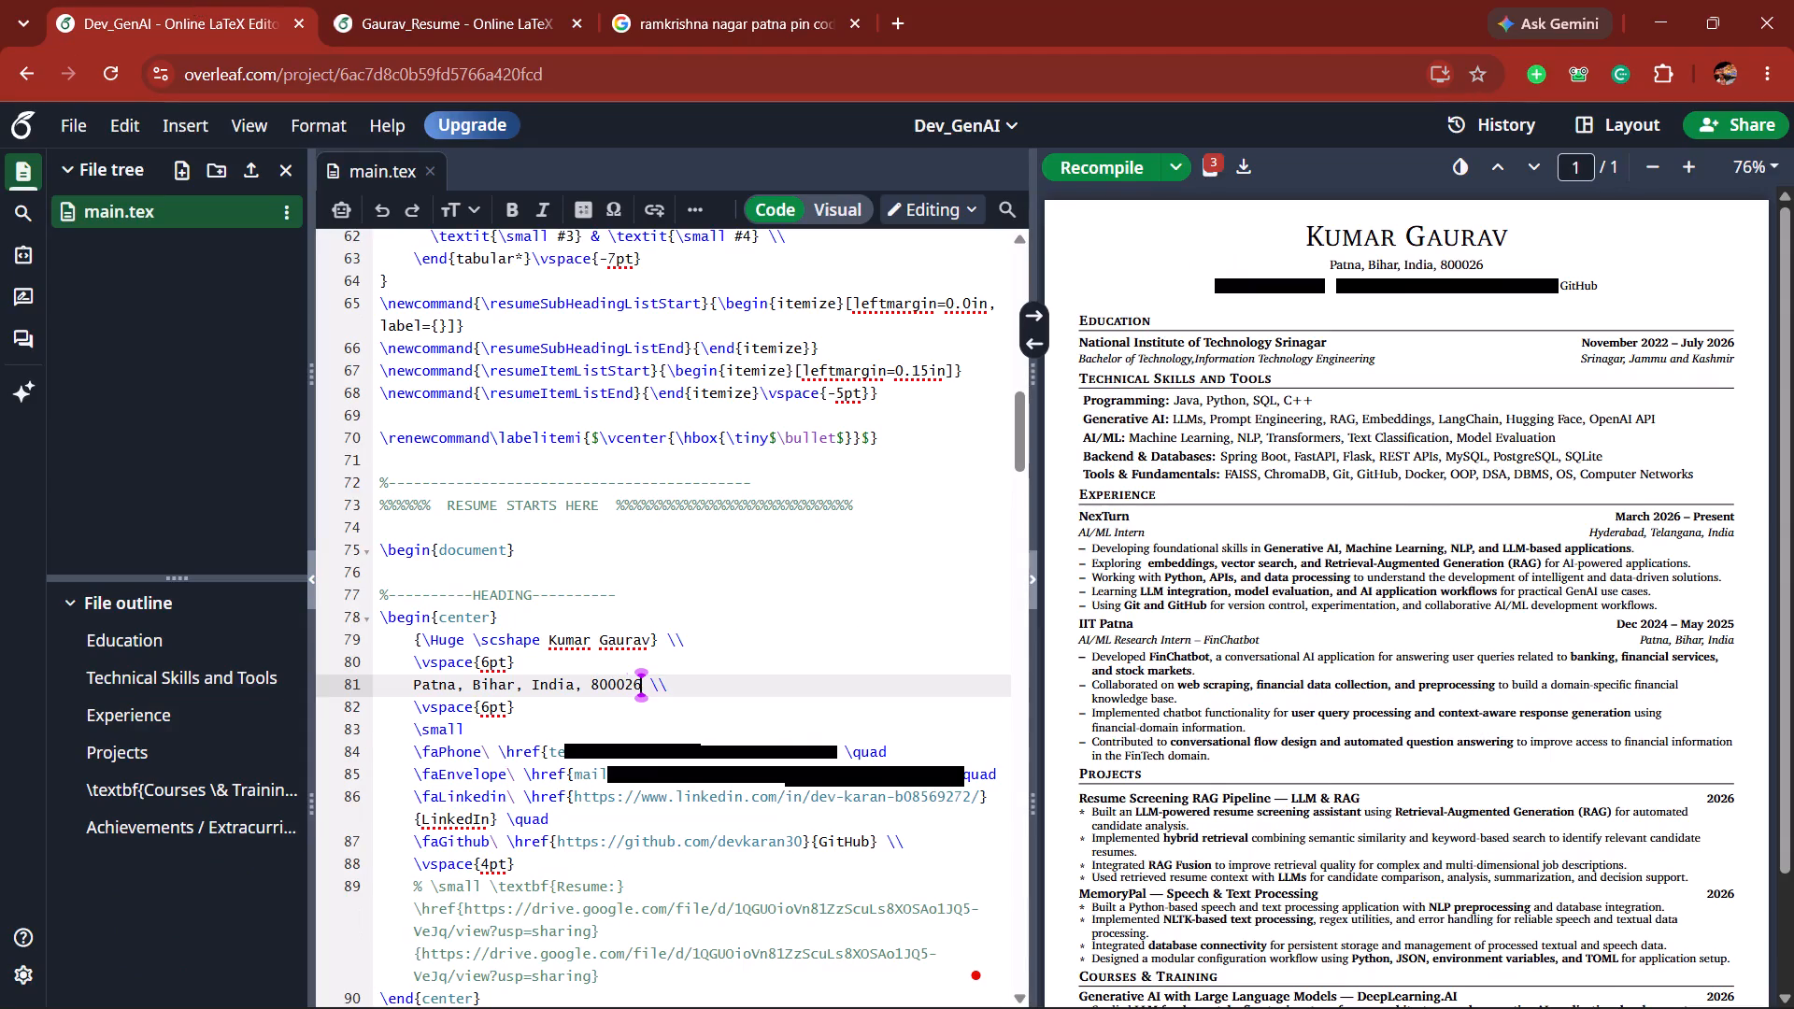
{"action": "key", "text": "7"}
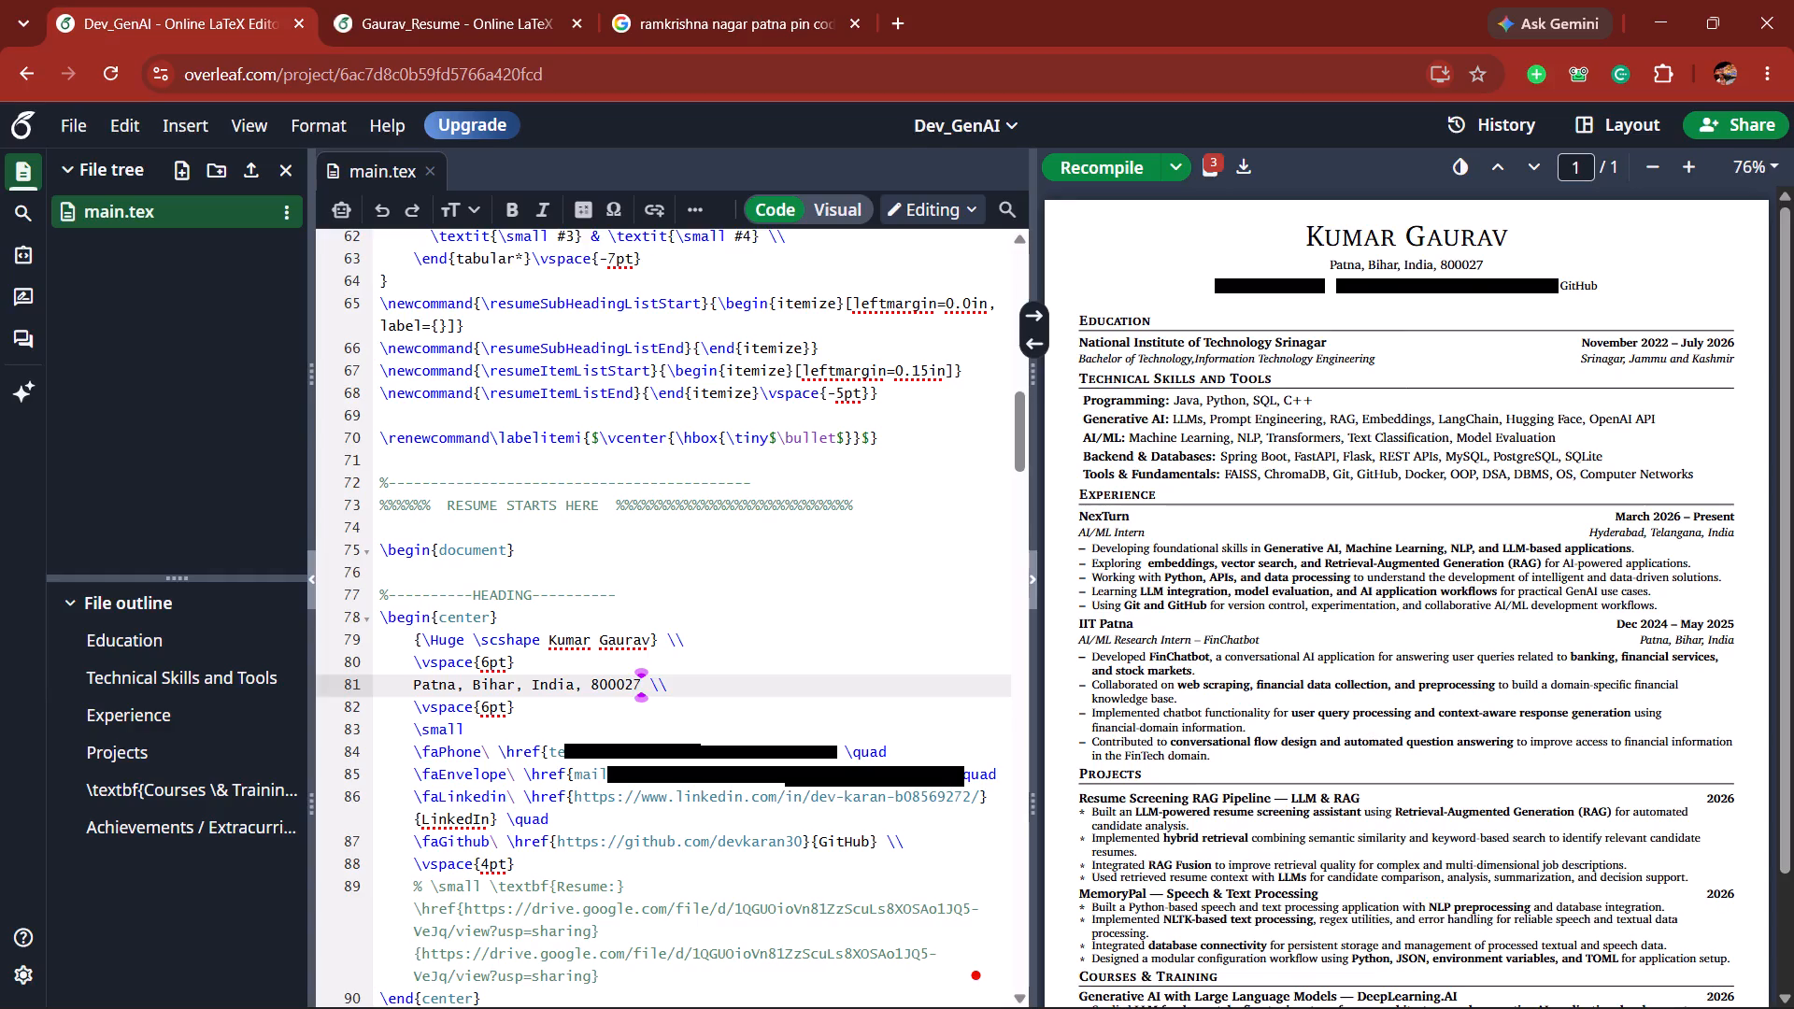
Delete the digits of the displayed phone number in the heading's \faPhone line.
{"action": "left_click", "coordinate": [825, 752]}
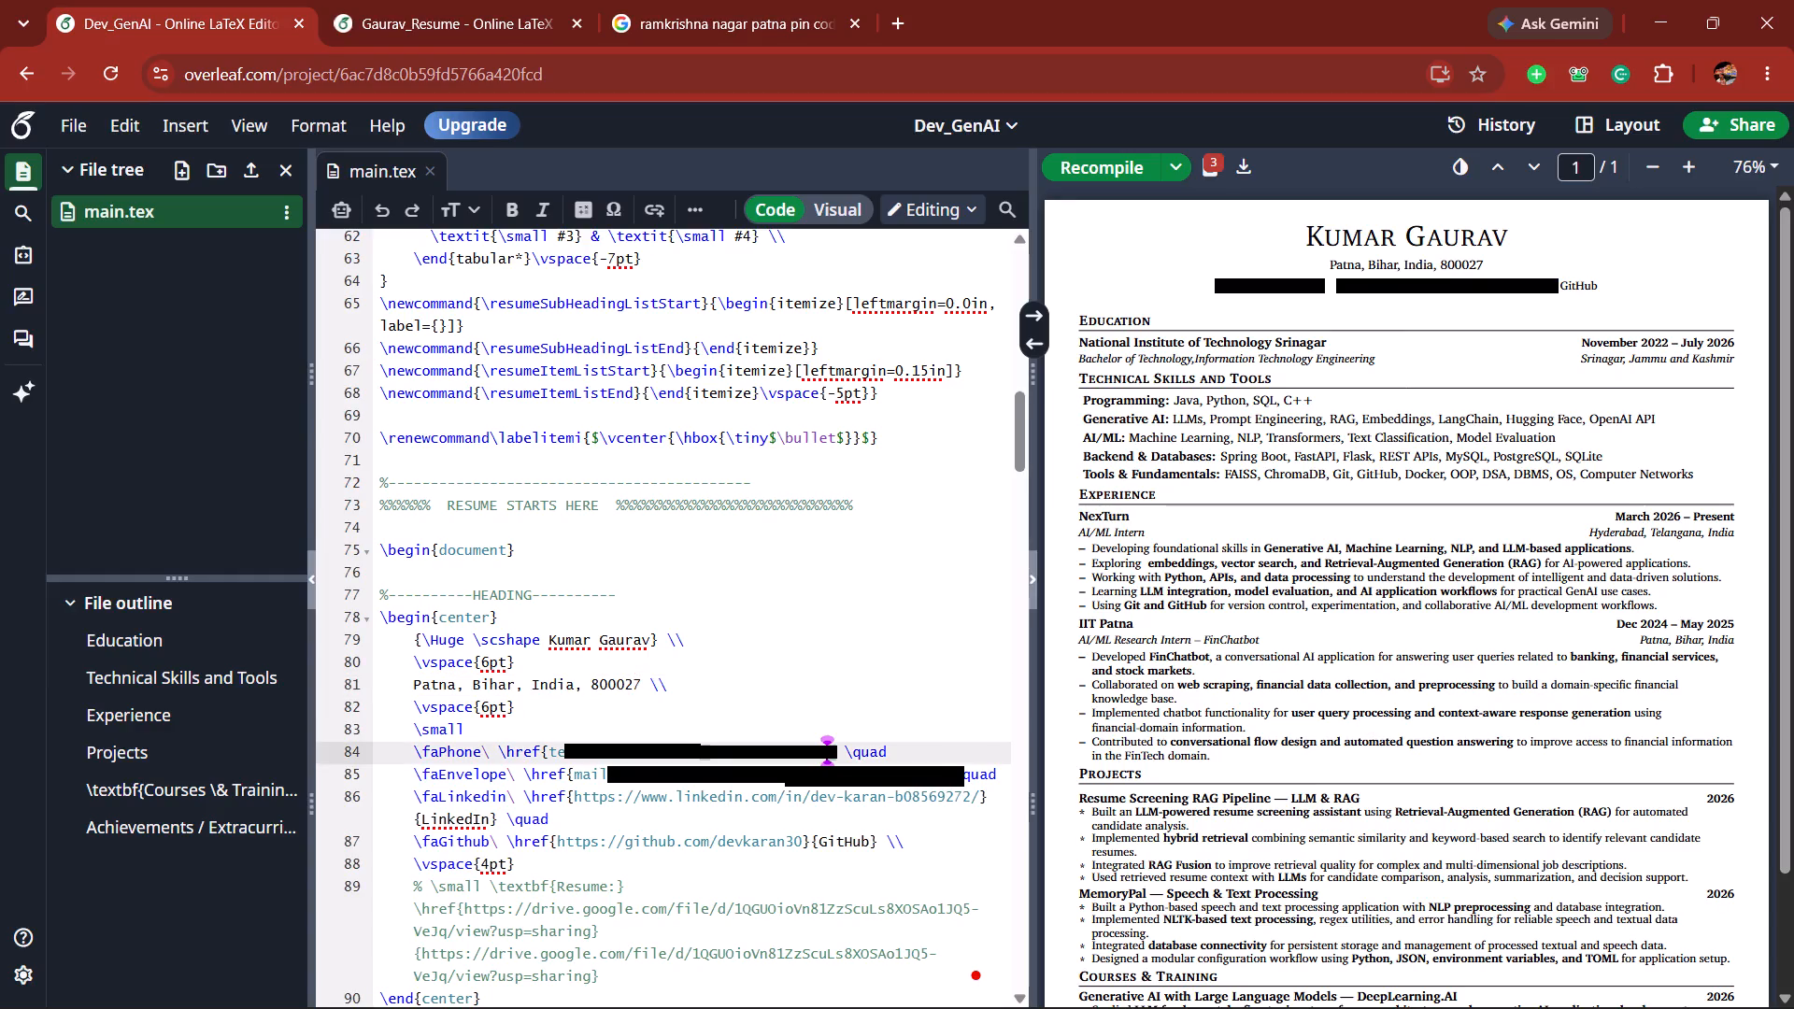
{"action": "key", "text": "BackSpace"}
{"action": "key", "text": "BackSpace"}
{"action": "key", "text": "BackSpace"}
{"action": "key", "text": "BackSpace"}
{"action": "key", "text": "BackSpace"}
{"action": "key", "text": "BackSpace"}
{"action": "key", "text": "BackSpace"}
{"action": "key", "text": "BackSpace"}
{"action": "key", "text": "BackSpace"}
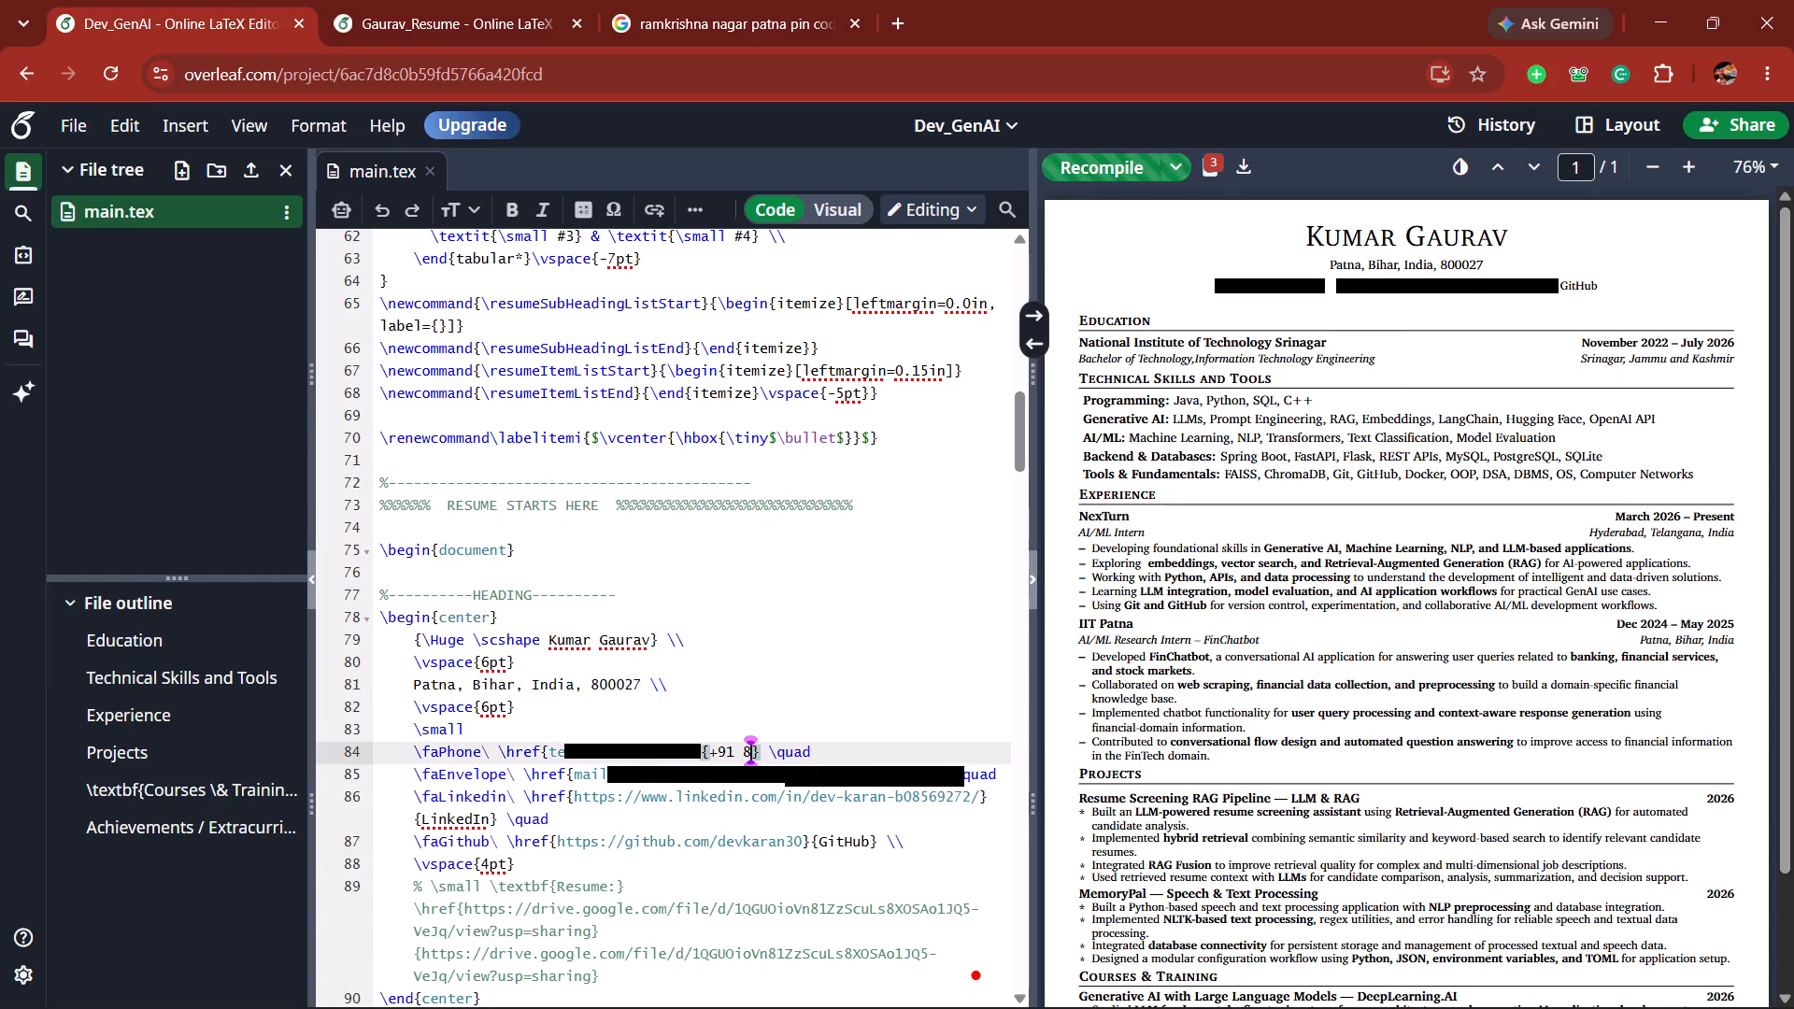
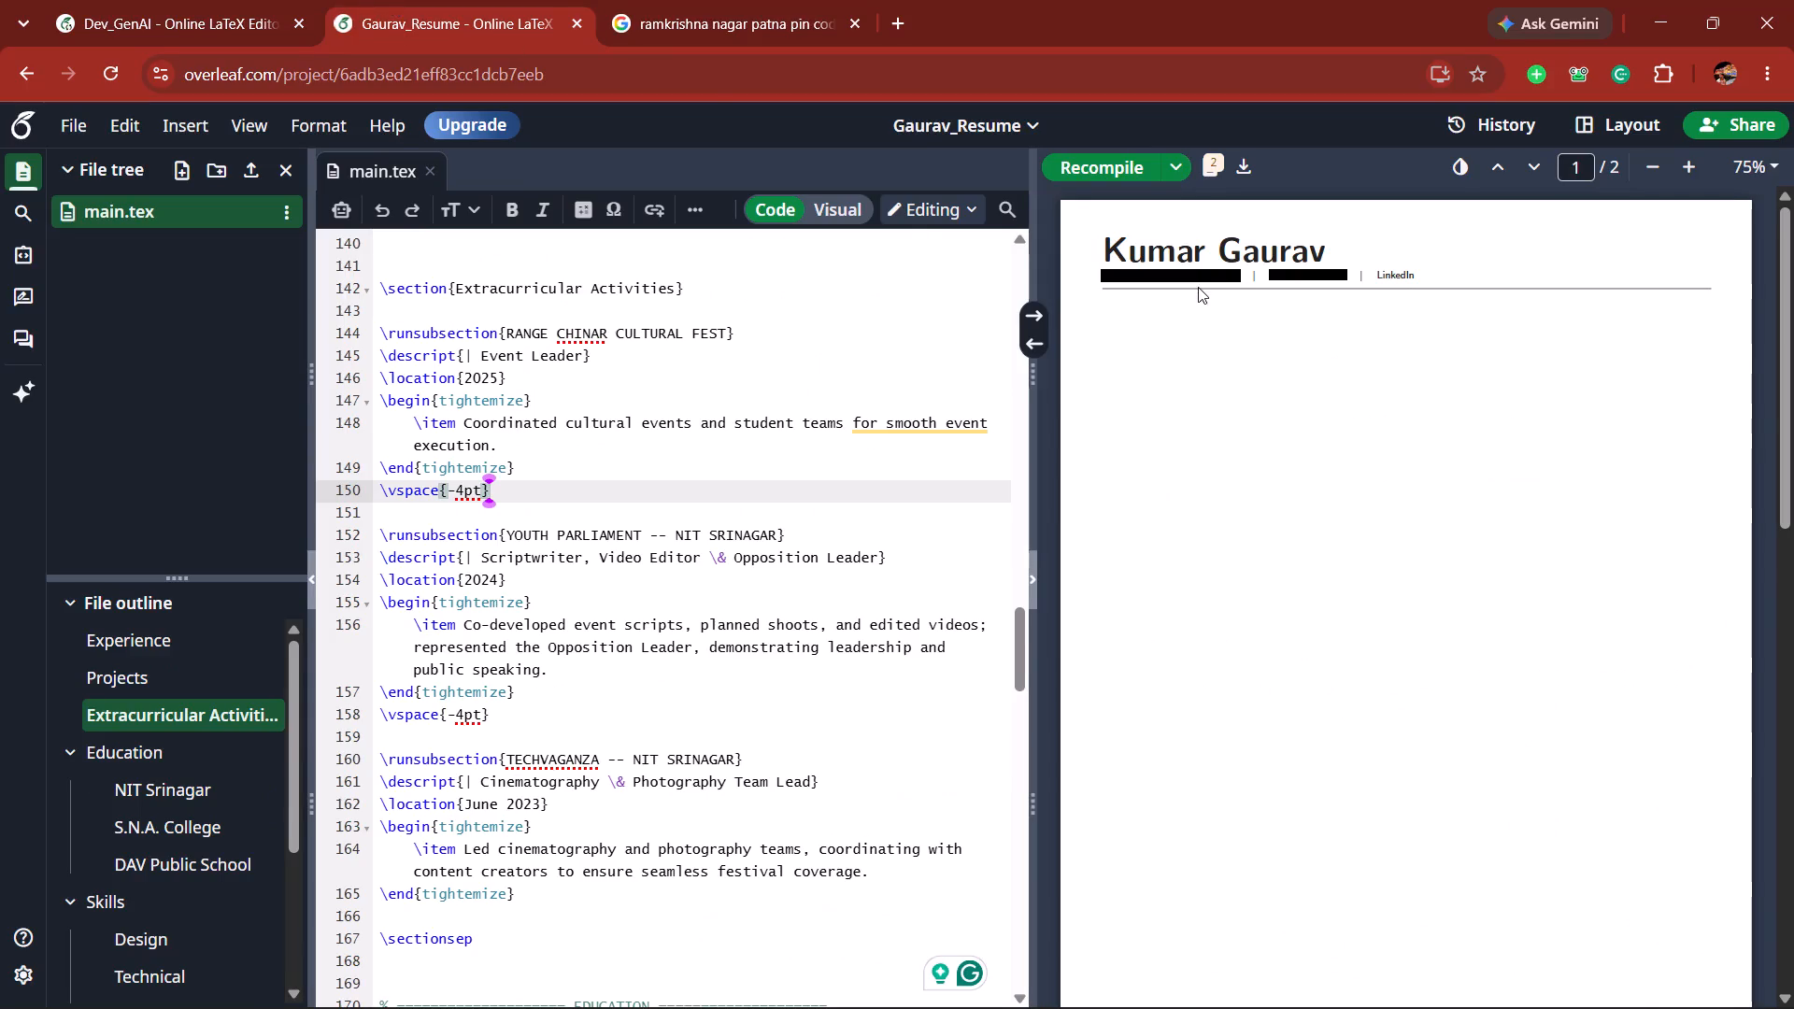
Replace the displayed e-mail address in Dev_GenAI's \faEnvelope heading line with the candidate's address copied from the Gaurav_Resume preview.
{"action": "left_click_drag", "start_coordinate": [1243, 273], "coordinate": [1113, 277]}
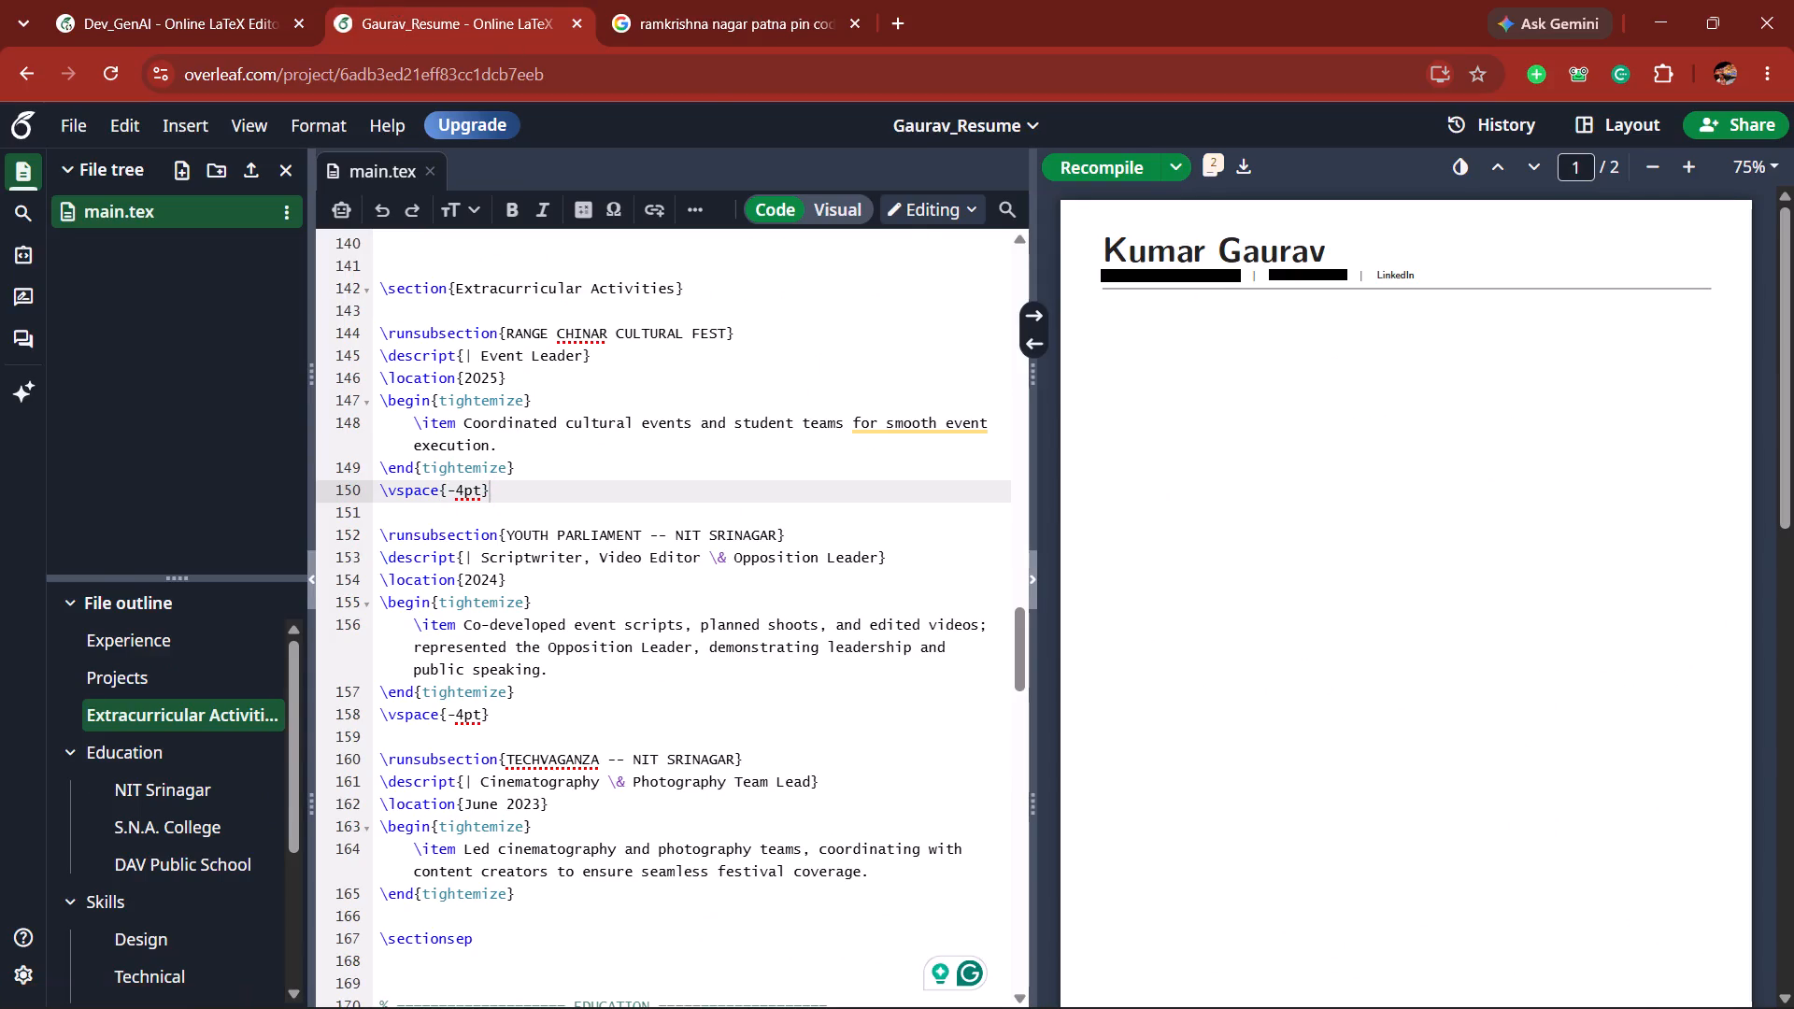
{"action": "left_click_drag", "start_coordinate": [1113, 277], "coordinate": [1222, 283]}
{"action": "left_click_drag", "start_coordinate": [1238, 277], "coordinate": [1094, 274]}
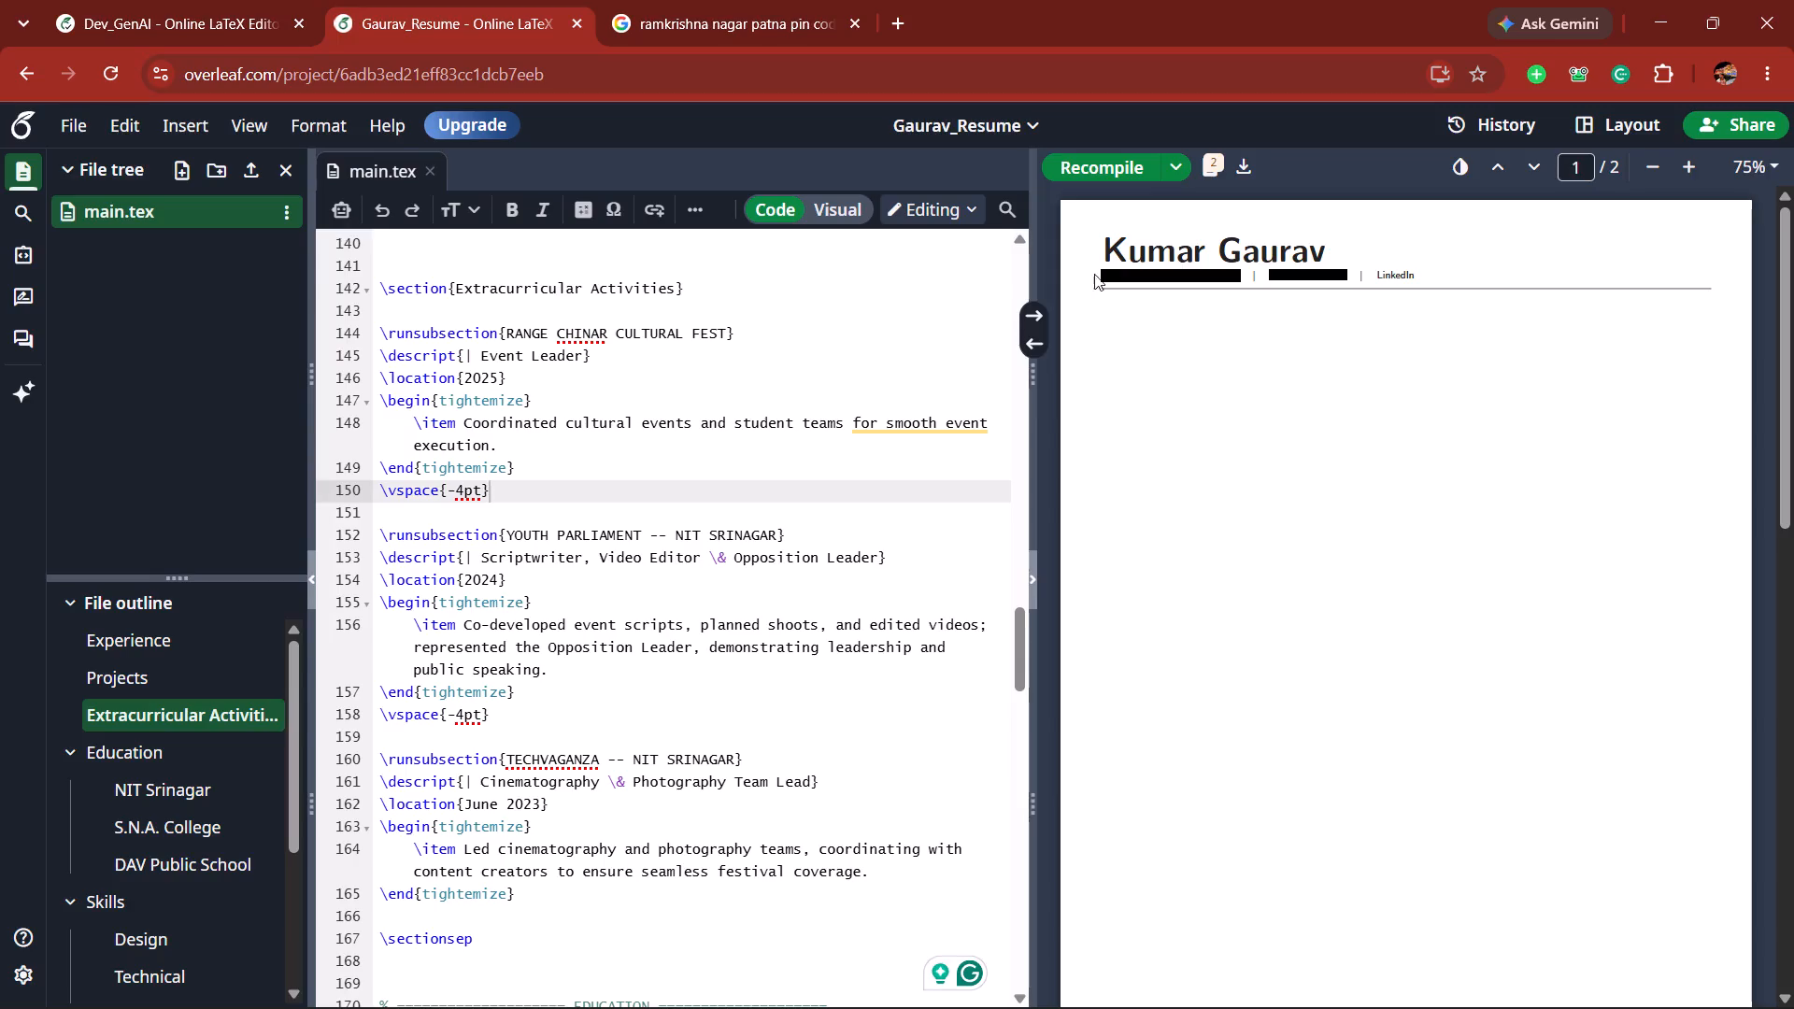
{"action": "left_click_drag", "start_coordinate": [1094, 274], "coordinate": [1089, 264]}
{"action": "key", "text": "ctrl+c"}
{"action": "left_click", "coordinate": [121, 1]}
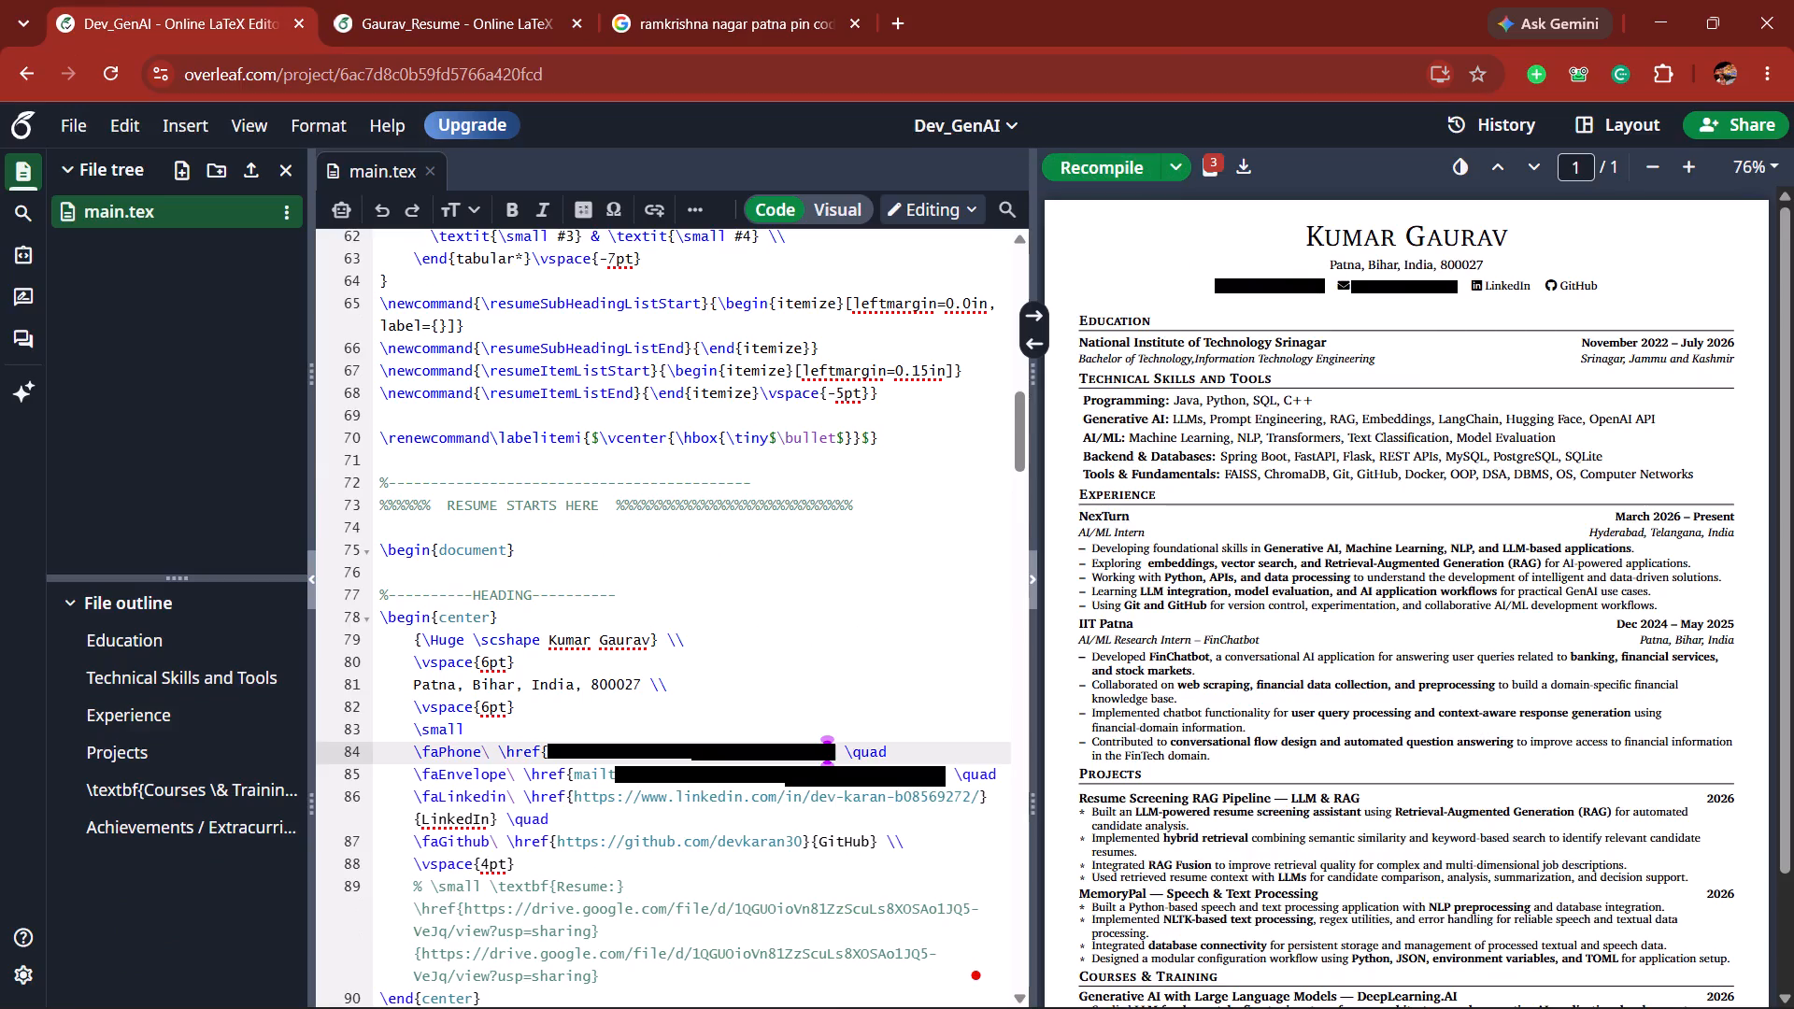
{"action": "left_click_drag", "start_coordinate": [936, 775], "coordinate": [812, 779]}
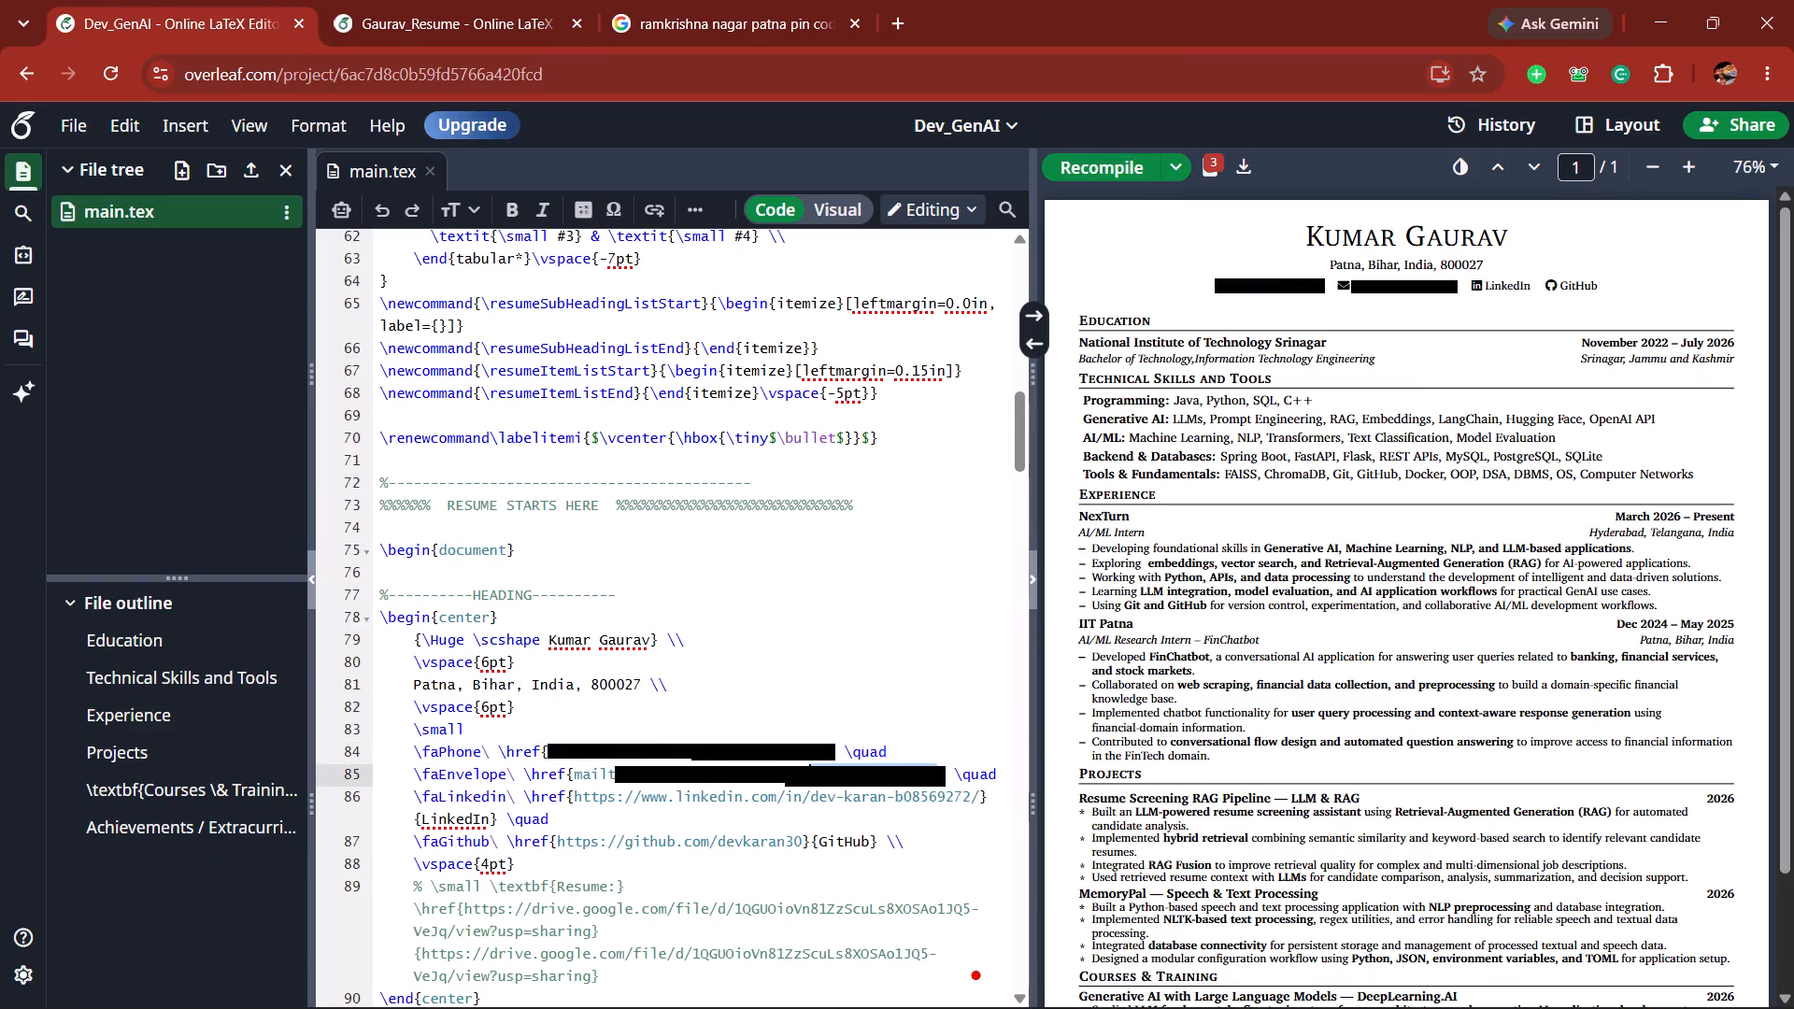
{"action": "left_click_drag", "start_coordinate": [812, 779], "coordinate": [802, 780]}
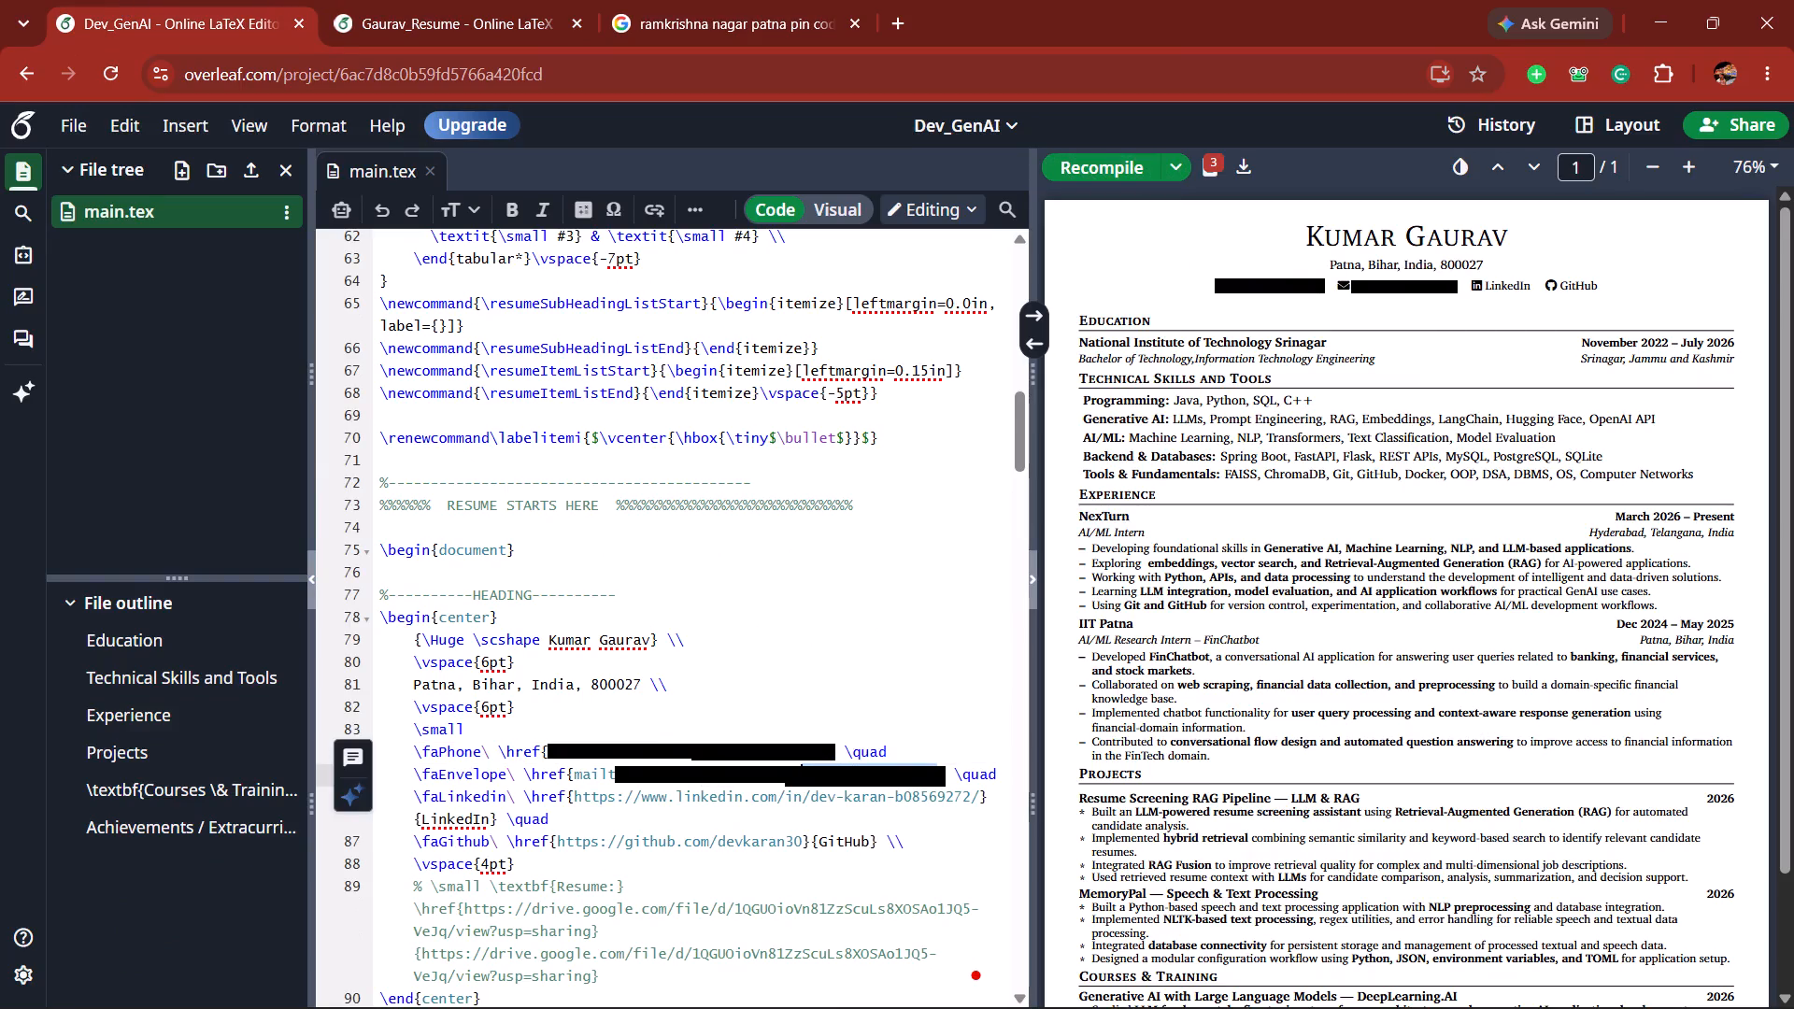
{"action": "key", "text": "BackSpace"}
{"action": "key", "text": "BackSpace"}
{"action": "key", "text": "ctrl+v"}
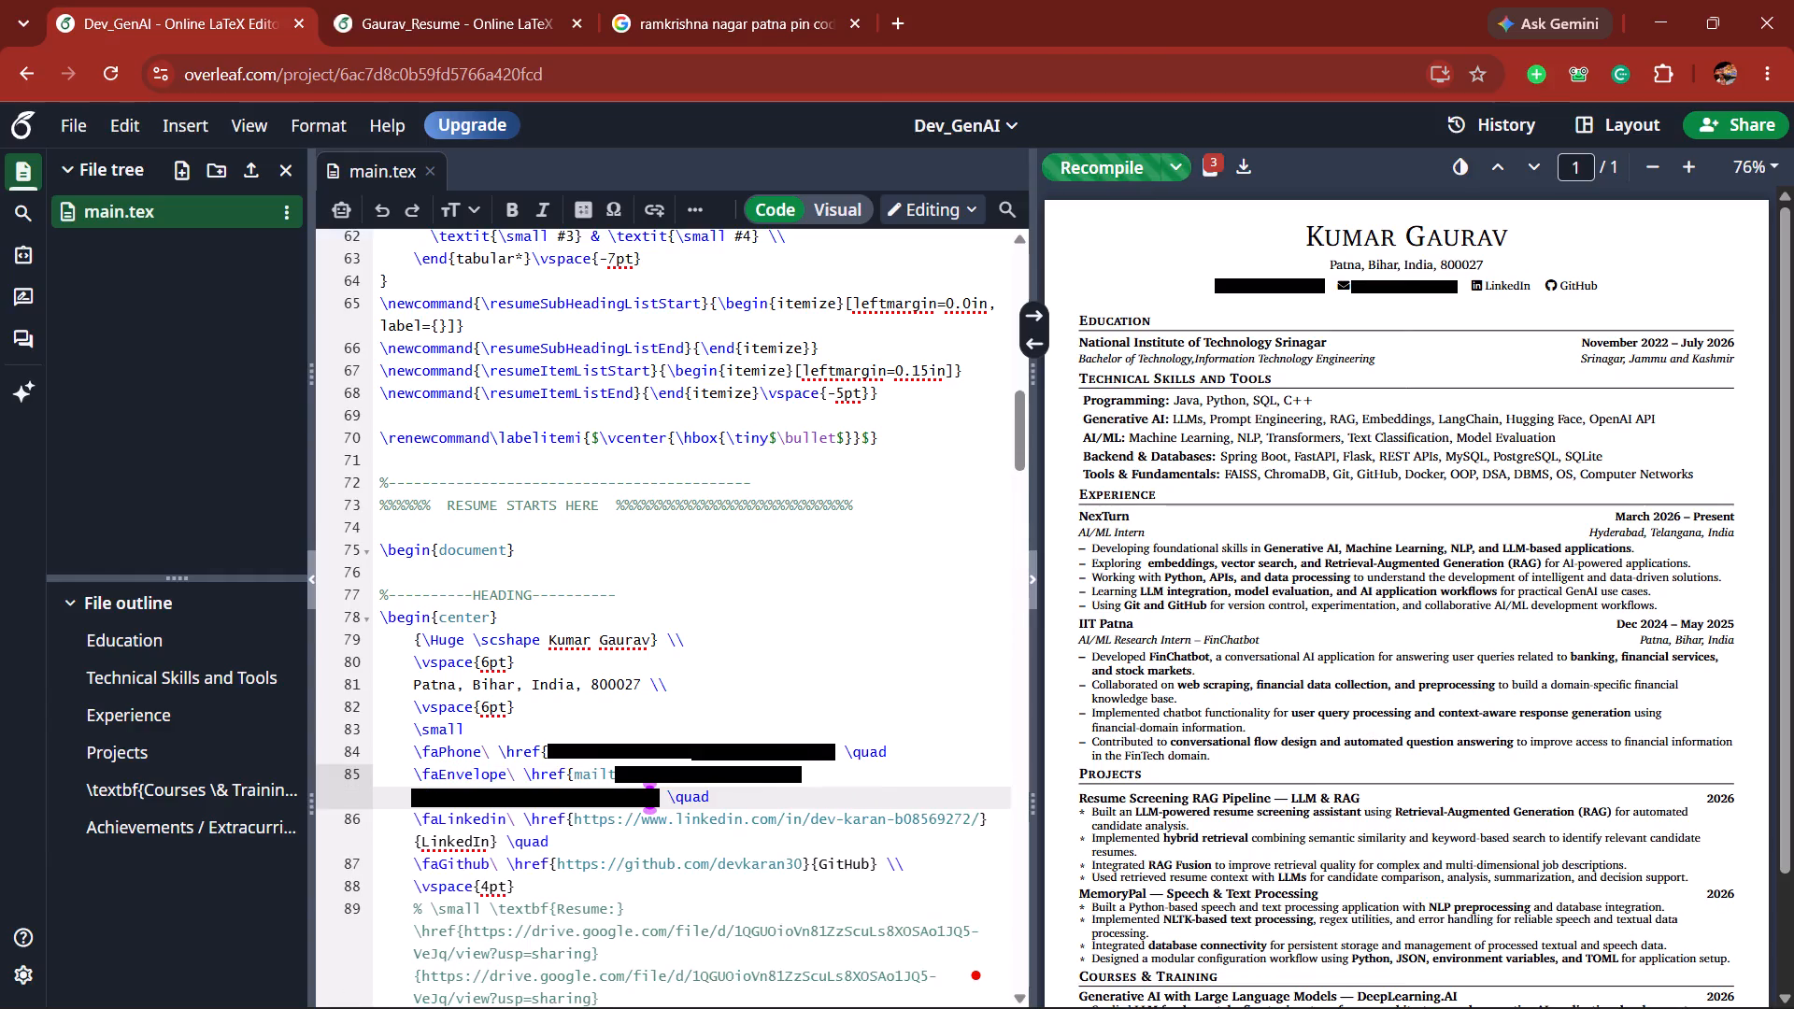
{"action": "left_click", "coordinate": [420, 797]}
{"action": "key", "text": "k"}
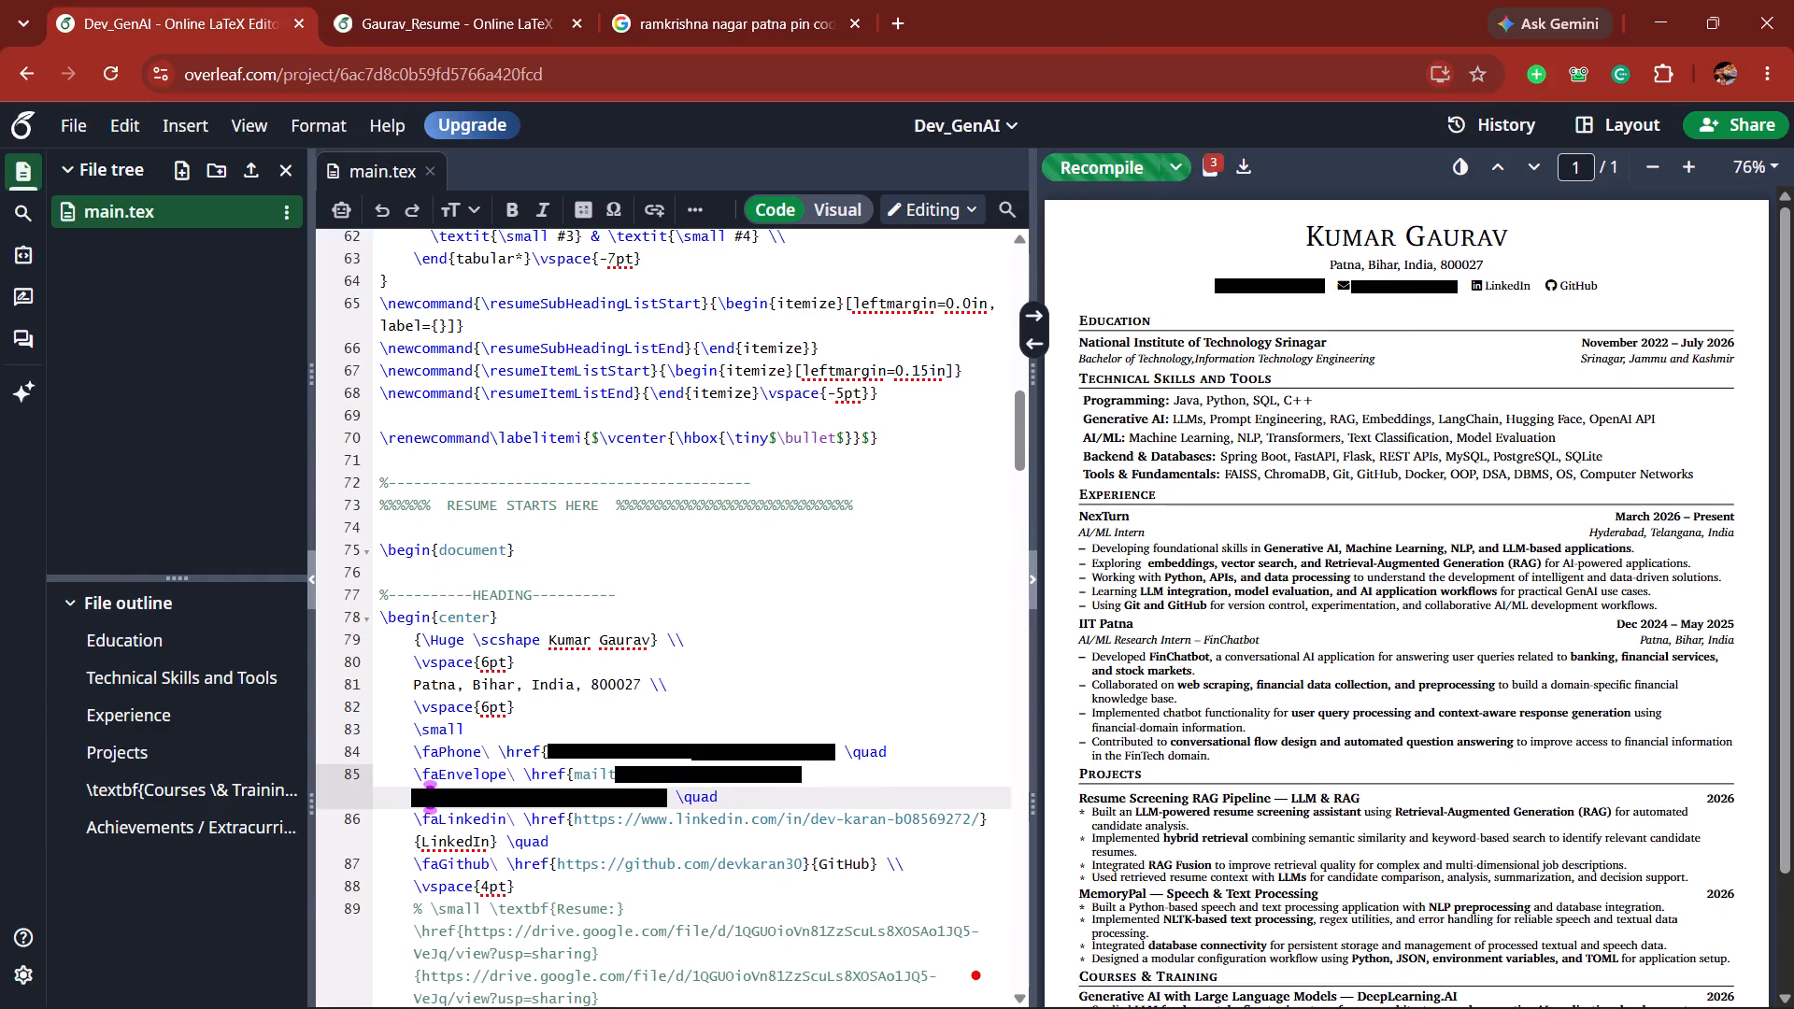
{"action": "left_click", "coordinate": [762, 791]}
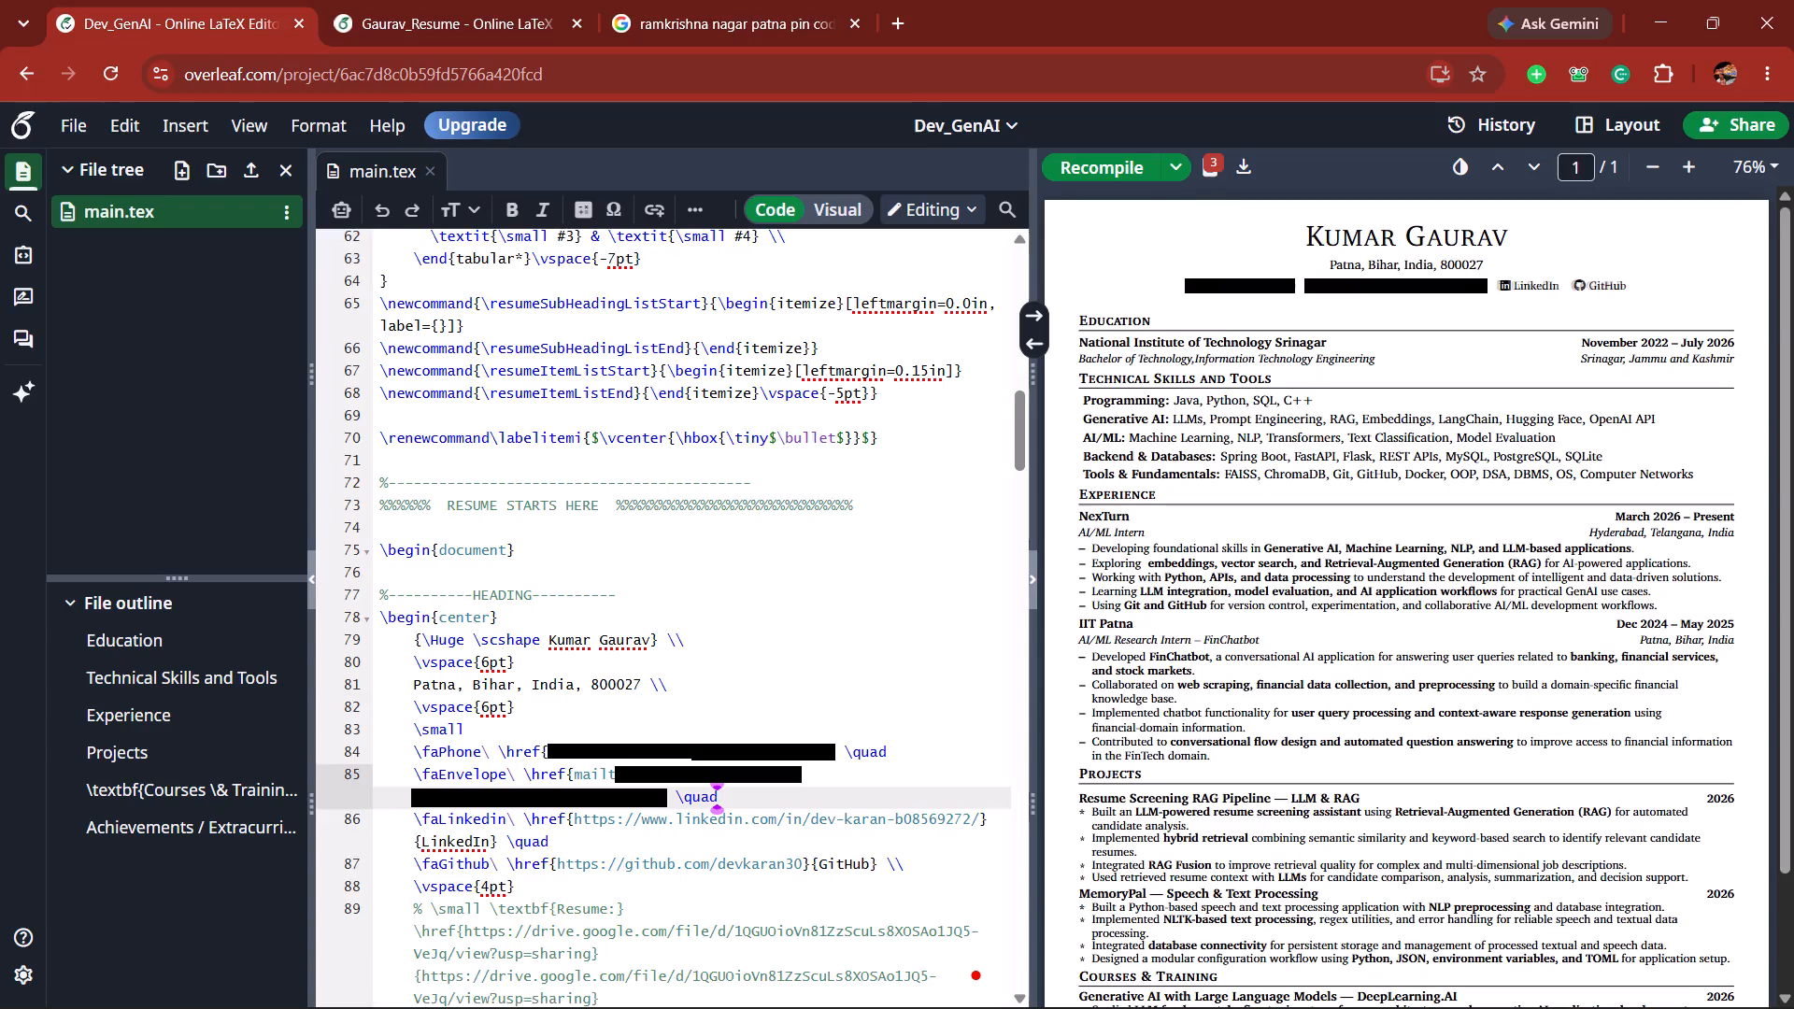
Replace the \faLinkedin link's URL in Dev_GenAI with the candidate's profile URL, copied from the LinkedIn page linked in the Gaurav_Resume preview.
{"action": "scroll", "coordinate": [762, 791], "scroll_direction": "down", "scroll_amount": 1}
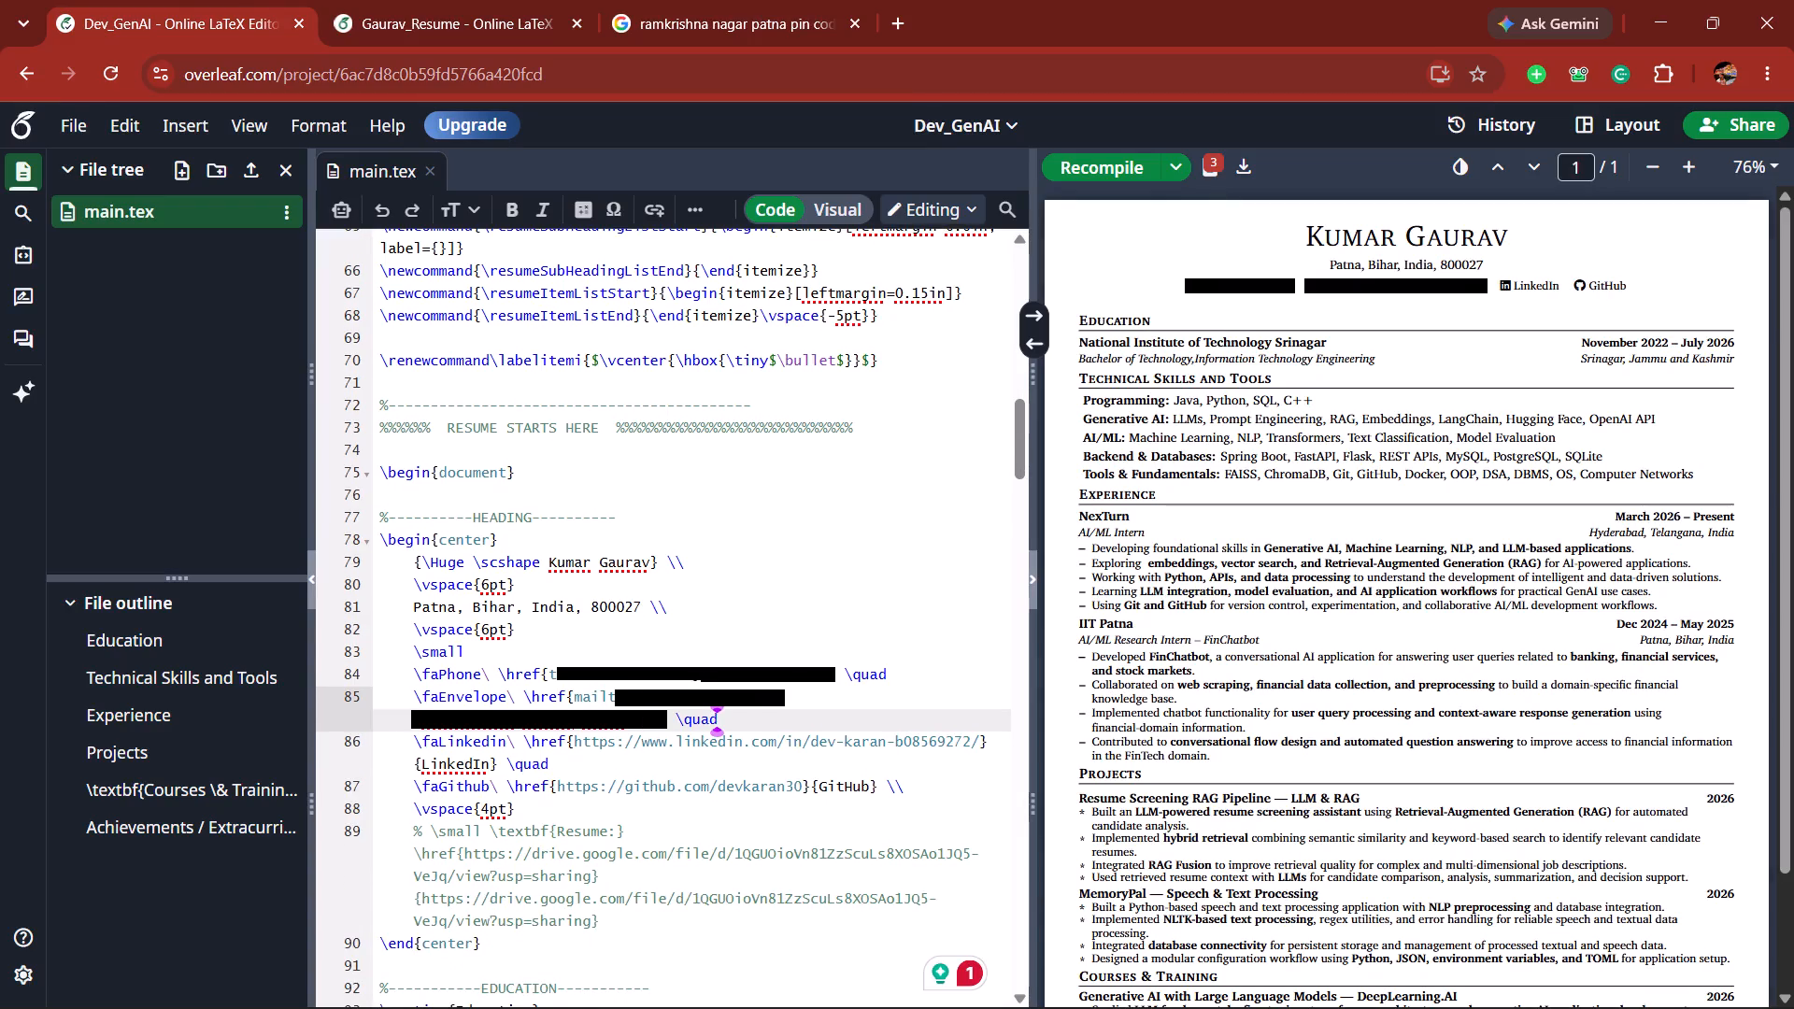
{"action": "left_click", "coordinate": [363, 2]}
{"action": "left_click_drag", "start_coordinate": [1290, 421], "coordinate": [1393, 245]}
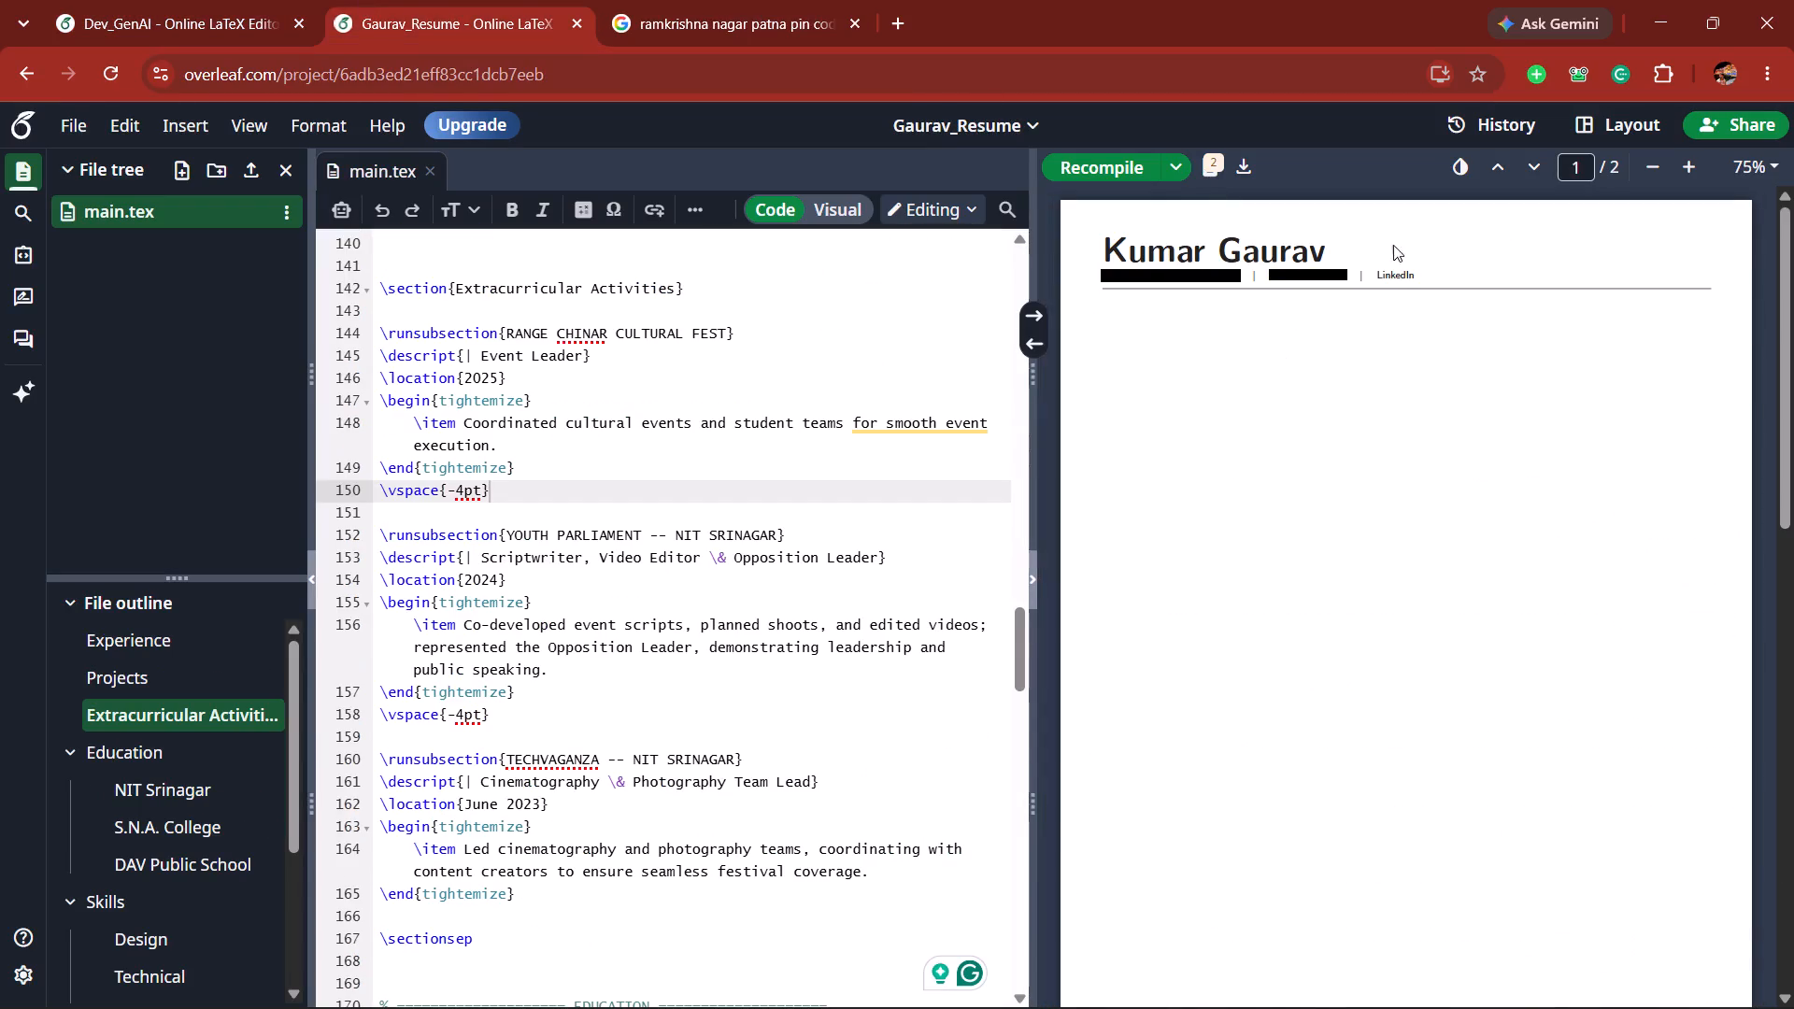
{"action": "left_click_drag", "start_coordinate": [1393, 245], "coordinate": [1394, 274]}
{"action": "left_click", "coordinate": [1394, 274]}
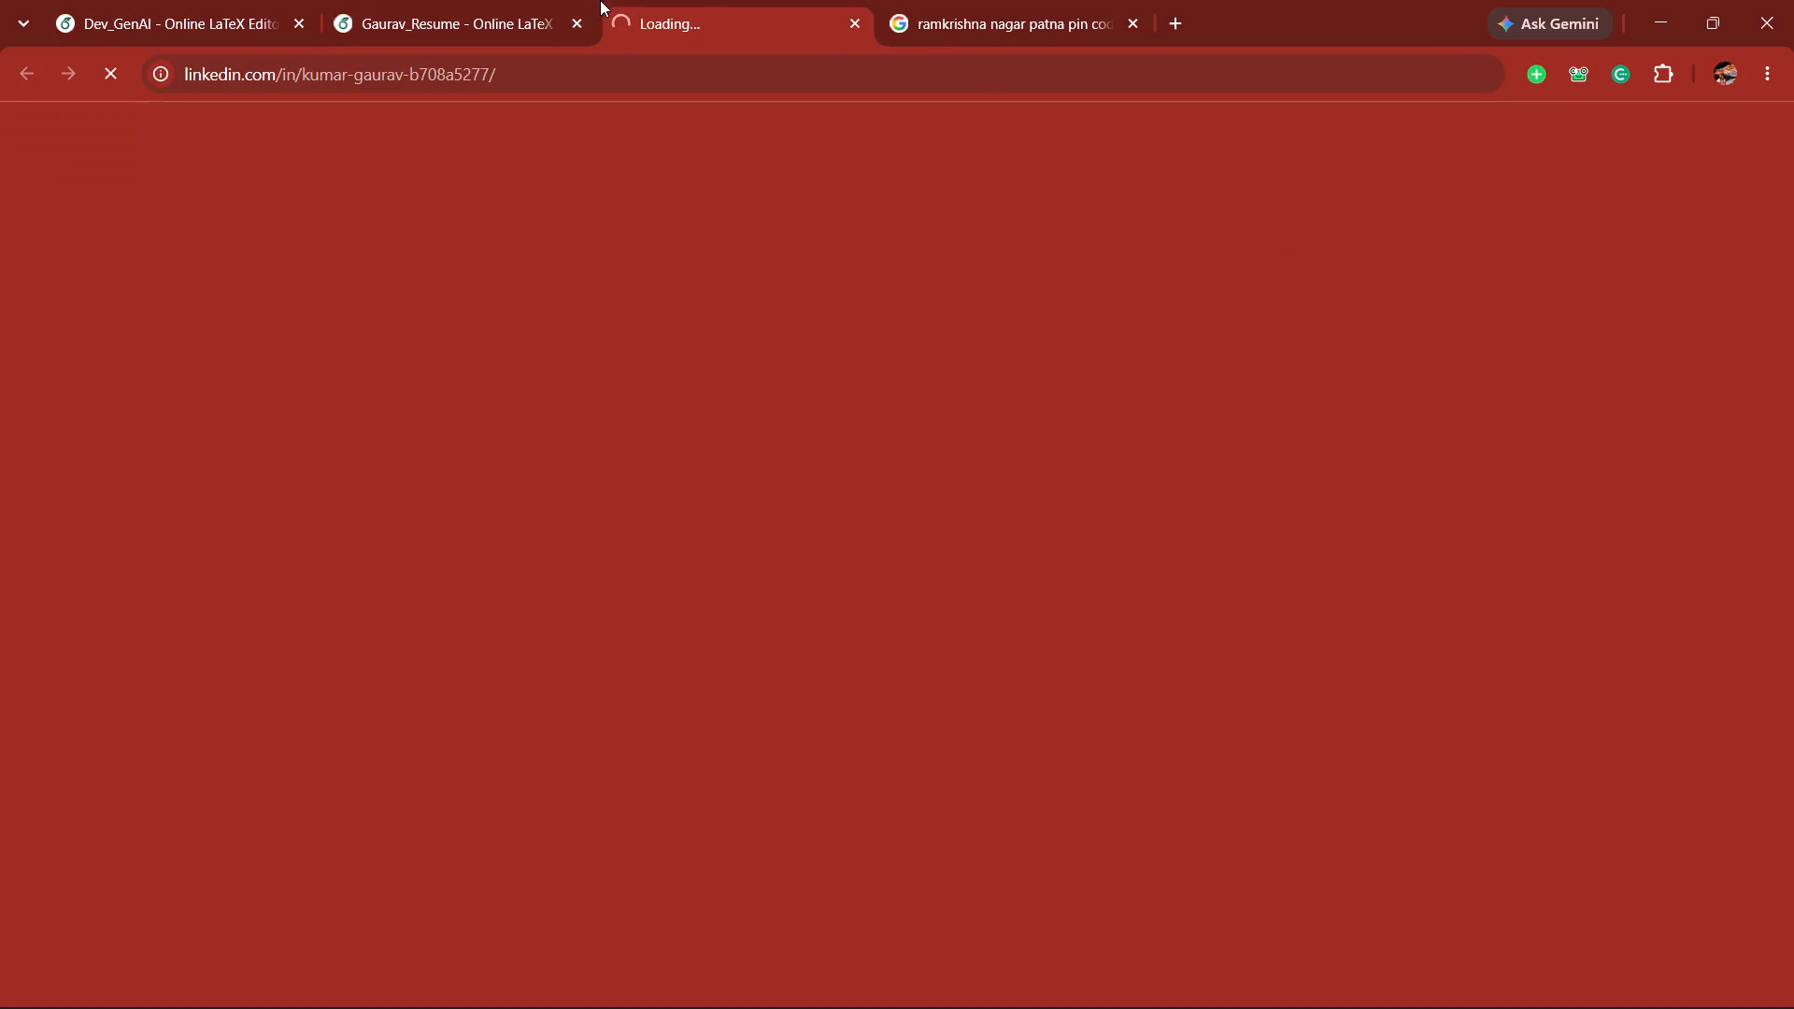
{"action": "triple_click", "coordinate": [563, 64]}
{"action": "left_click", "coordinate": [563, 64]}
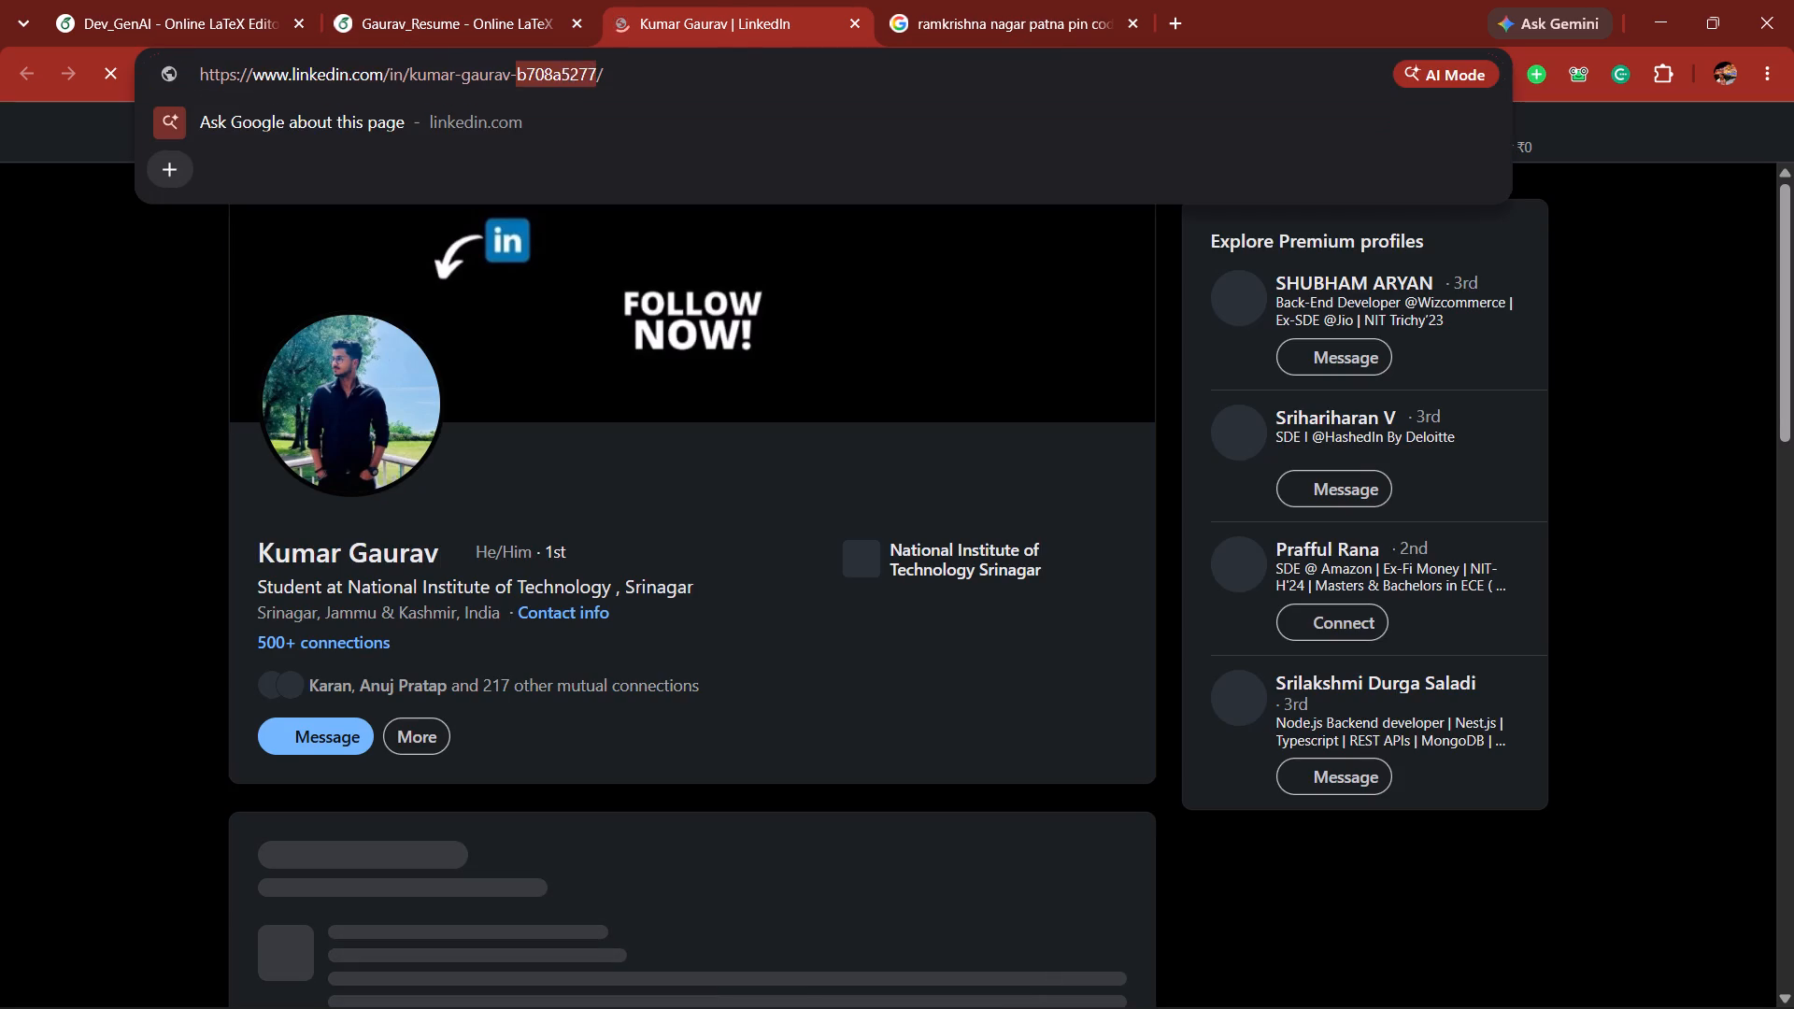
{"action": "triple_click", "coordinate": [646, 71]}
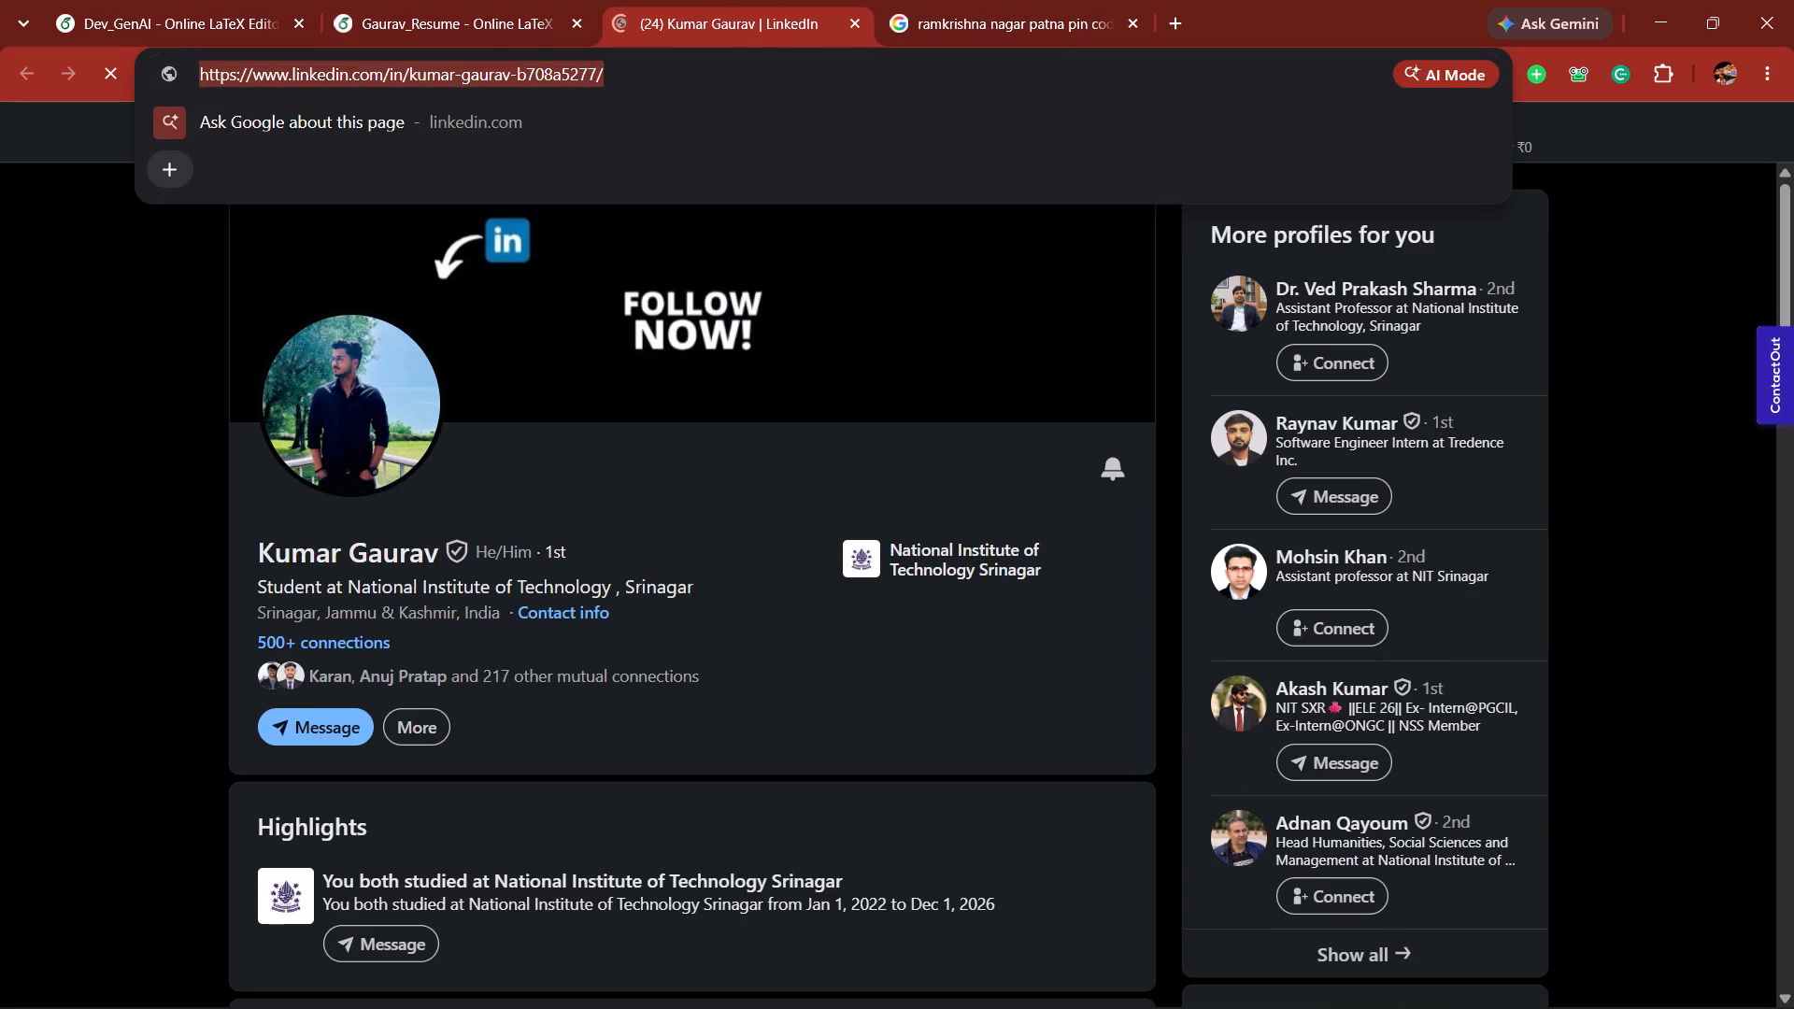
{"action": "key", "text": "ctrl+c"}
{"action": "left_click", "coordinate": [89, 4]}
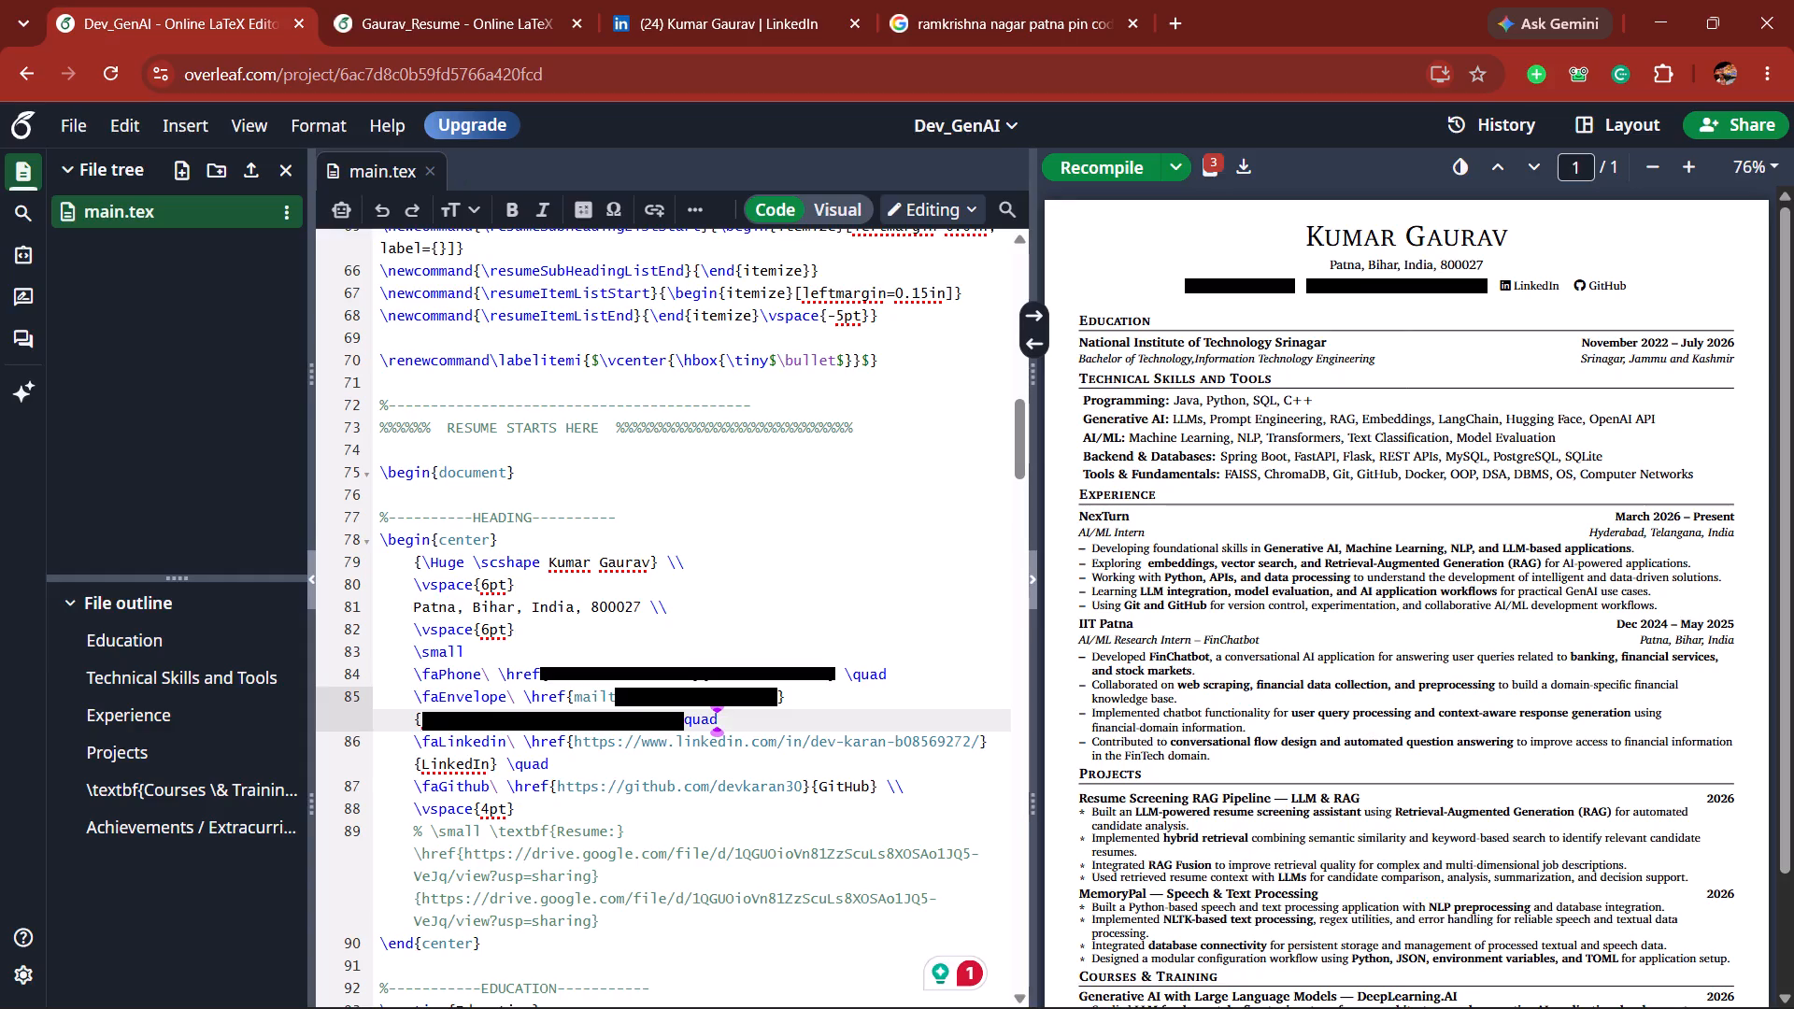
{"action": "left_click_drag", "start_coordinate": [975, 742], "coordinate": [861, 750]}
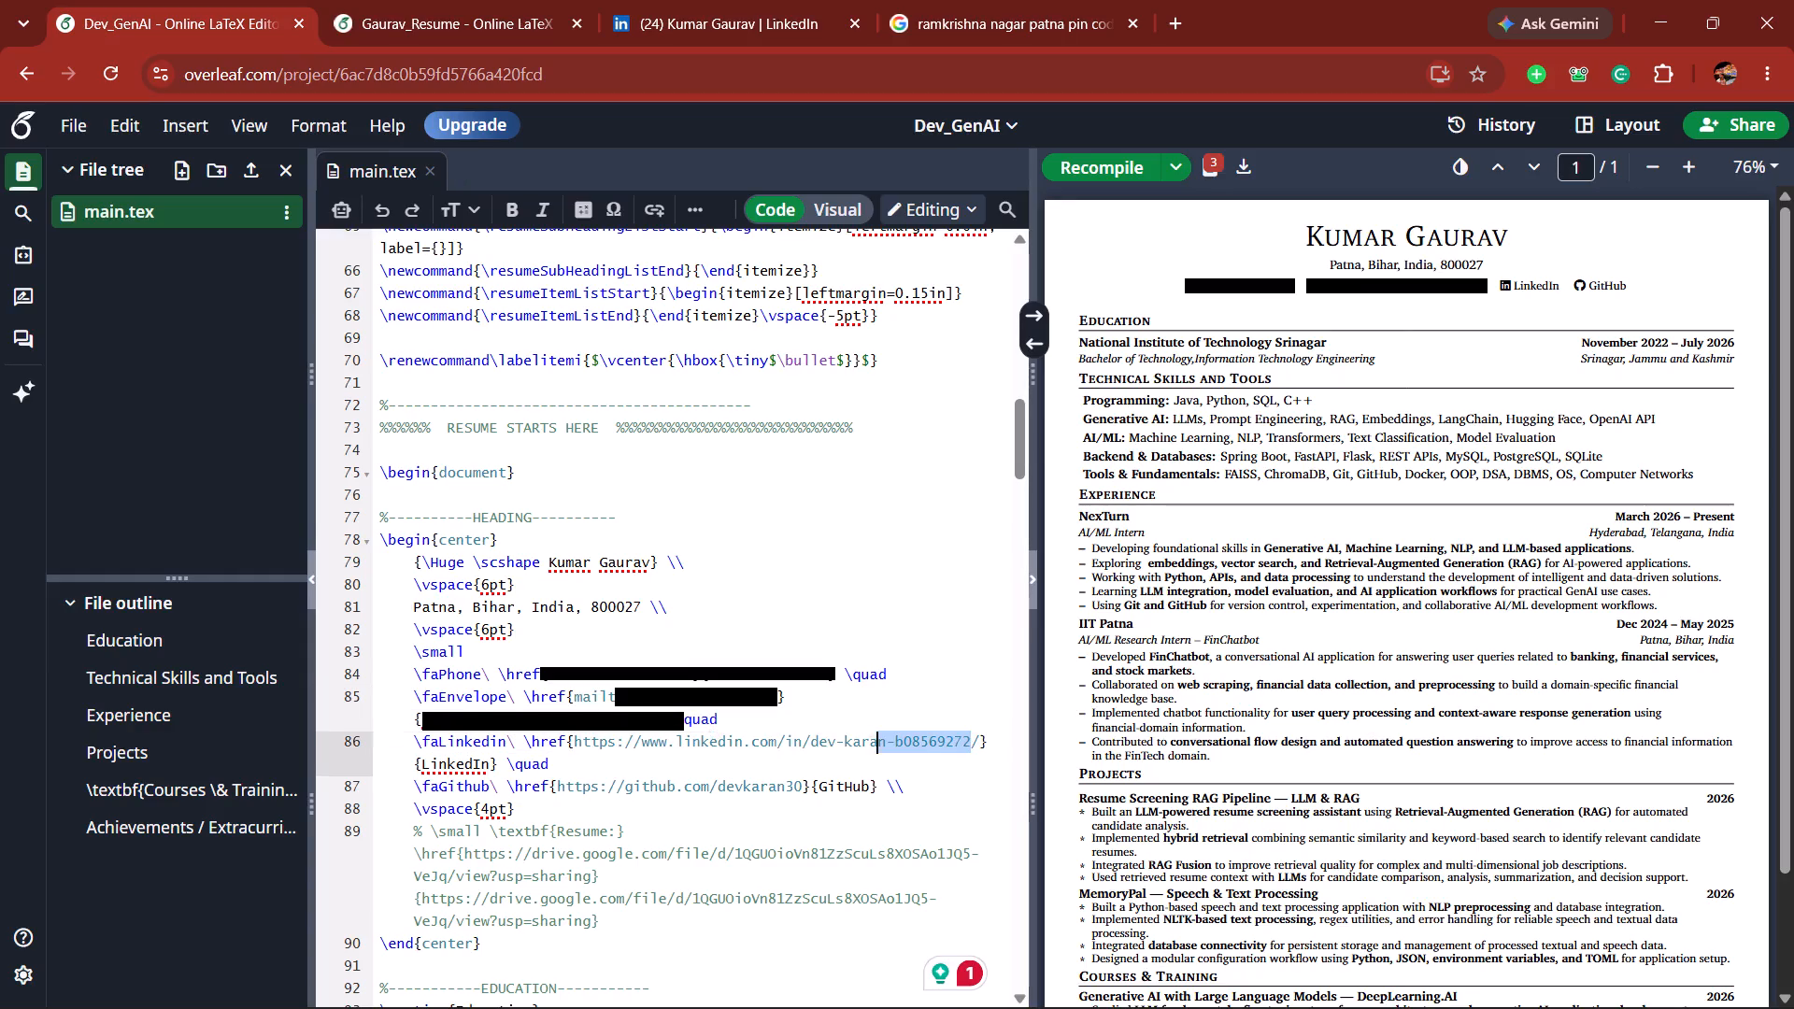
{"action": "left_click_drag", "start_coordinate": [861, 750], "coordinate": [576, 741]}
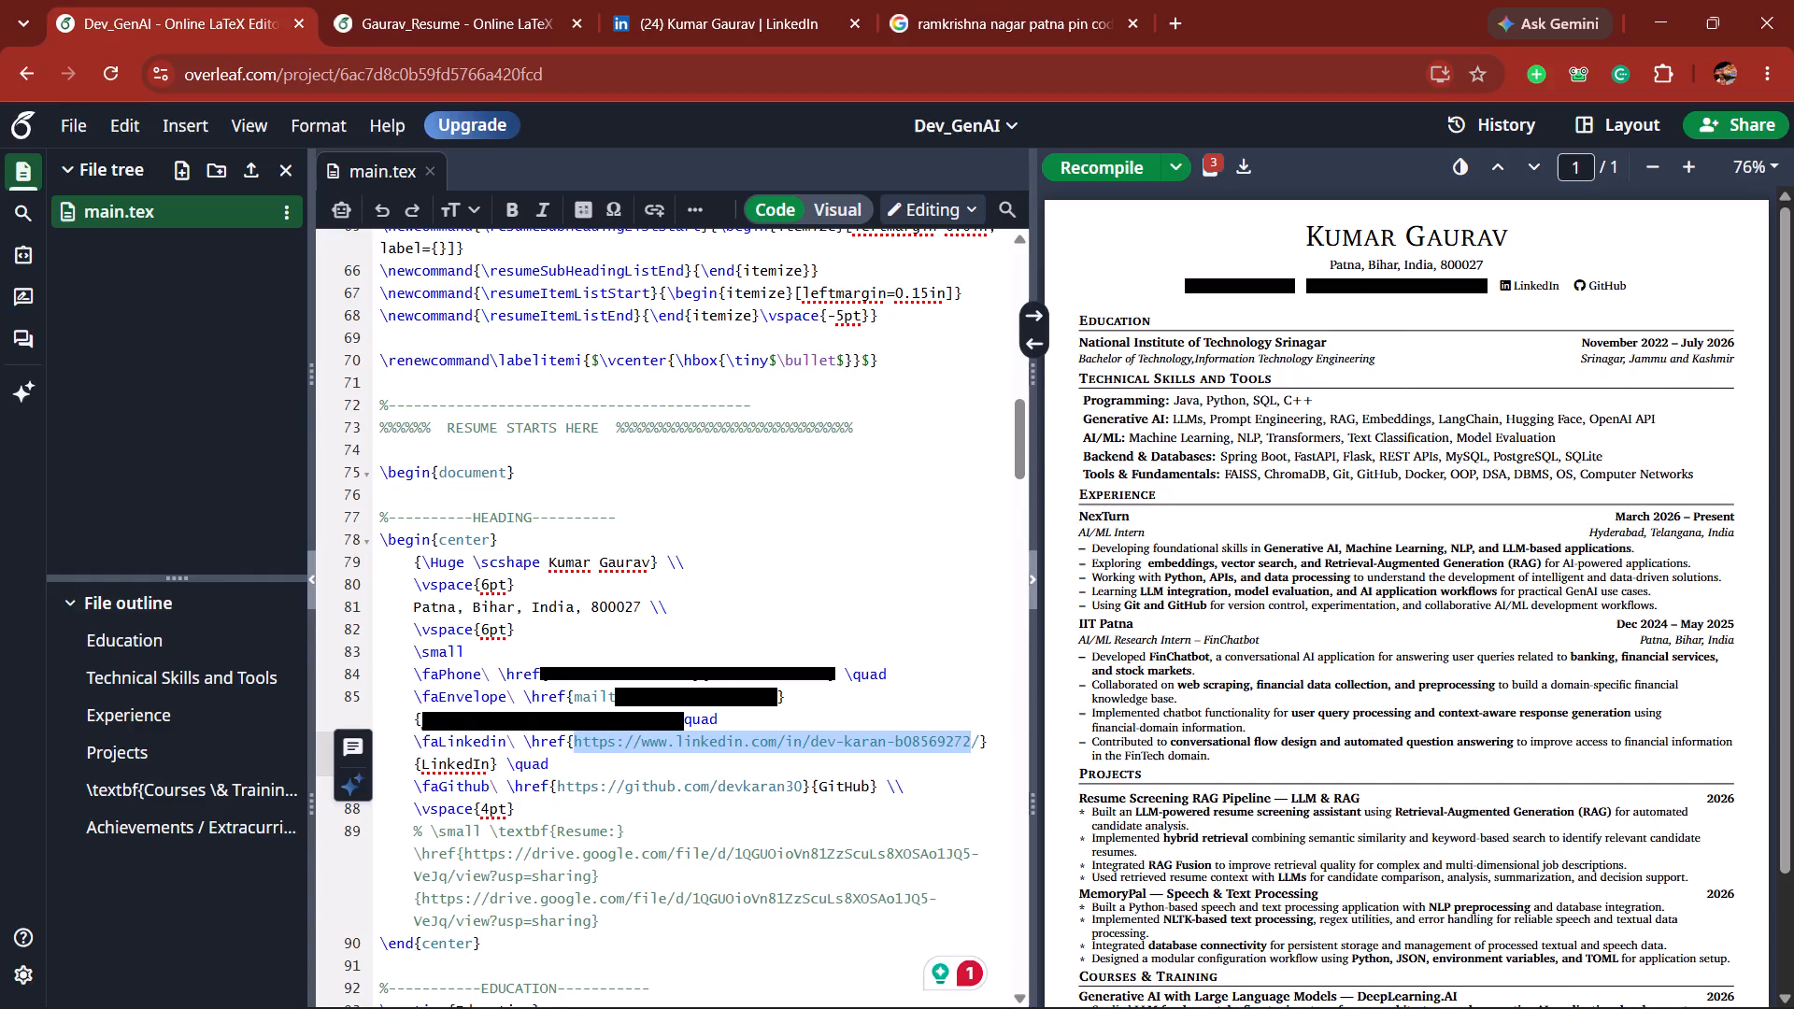
{"action": "key", "text": "ctrl+v"}
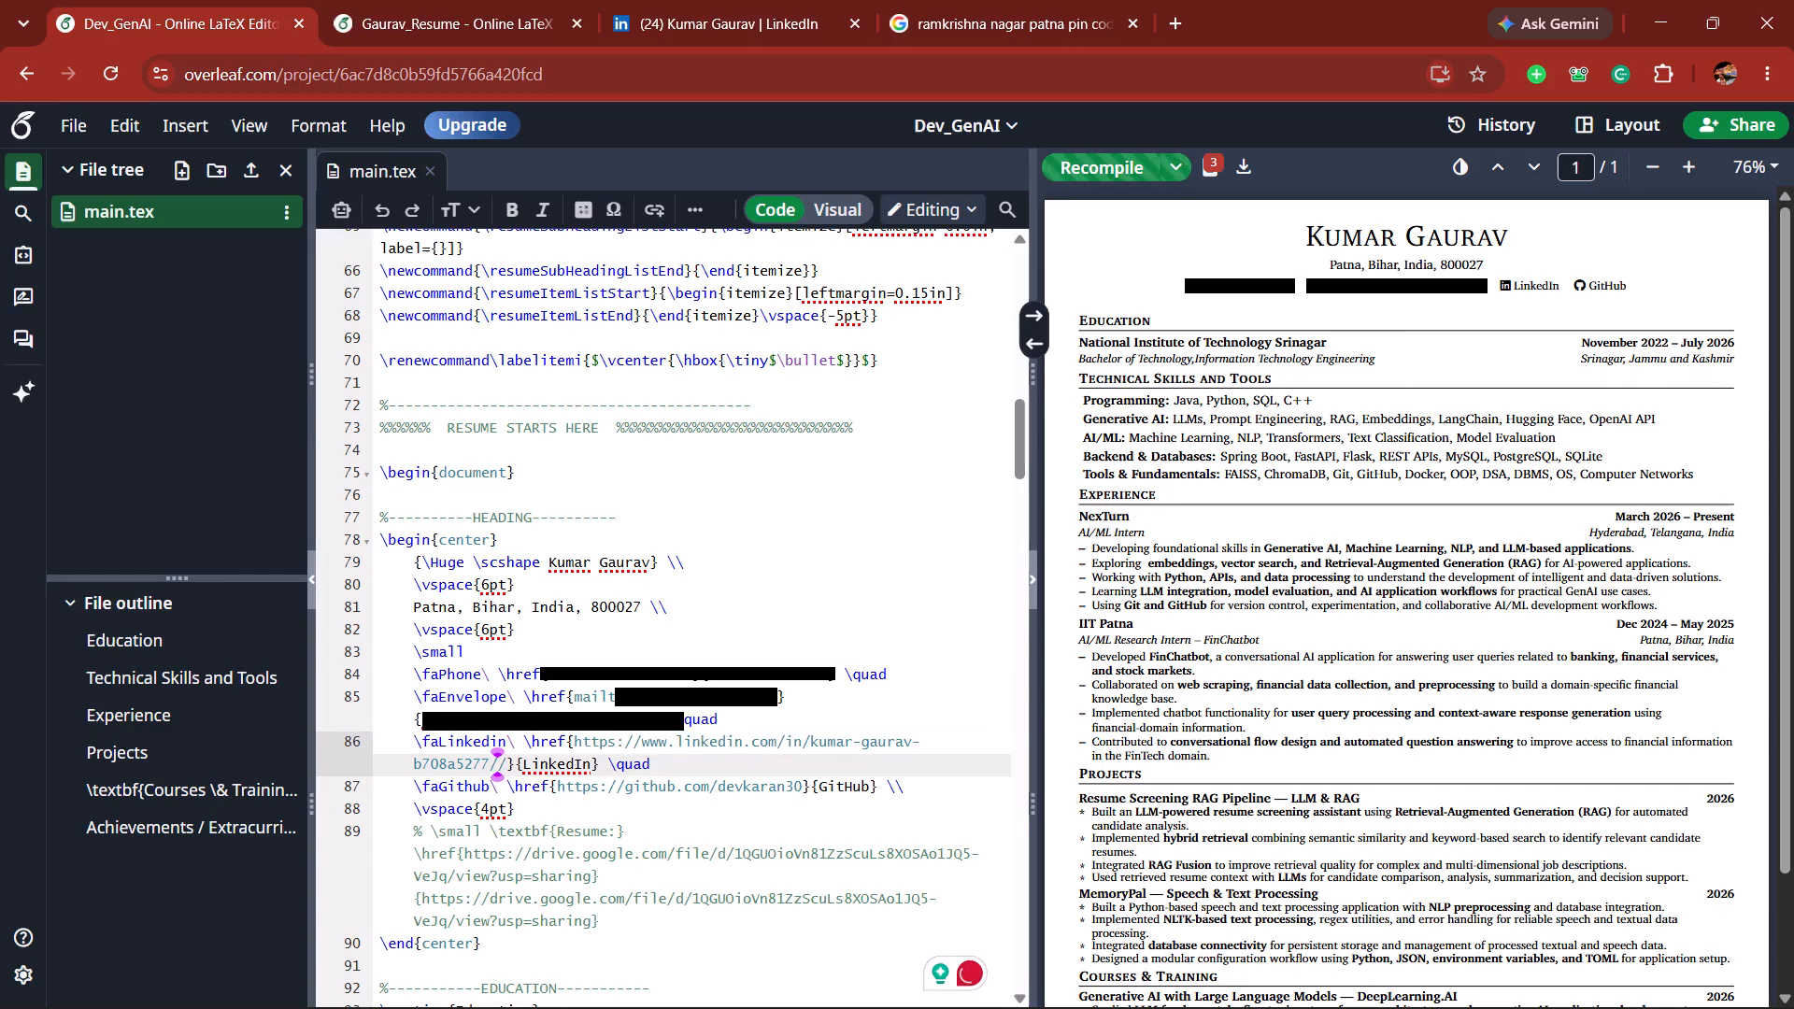
{"action": "key", "text": "BackSpace"}
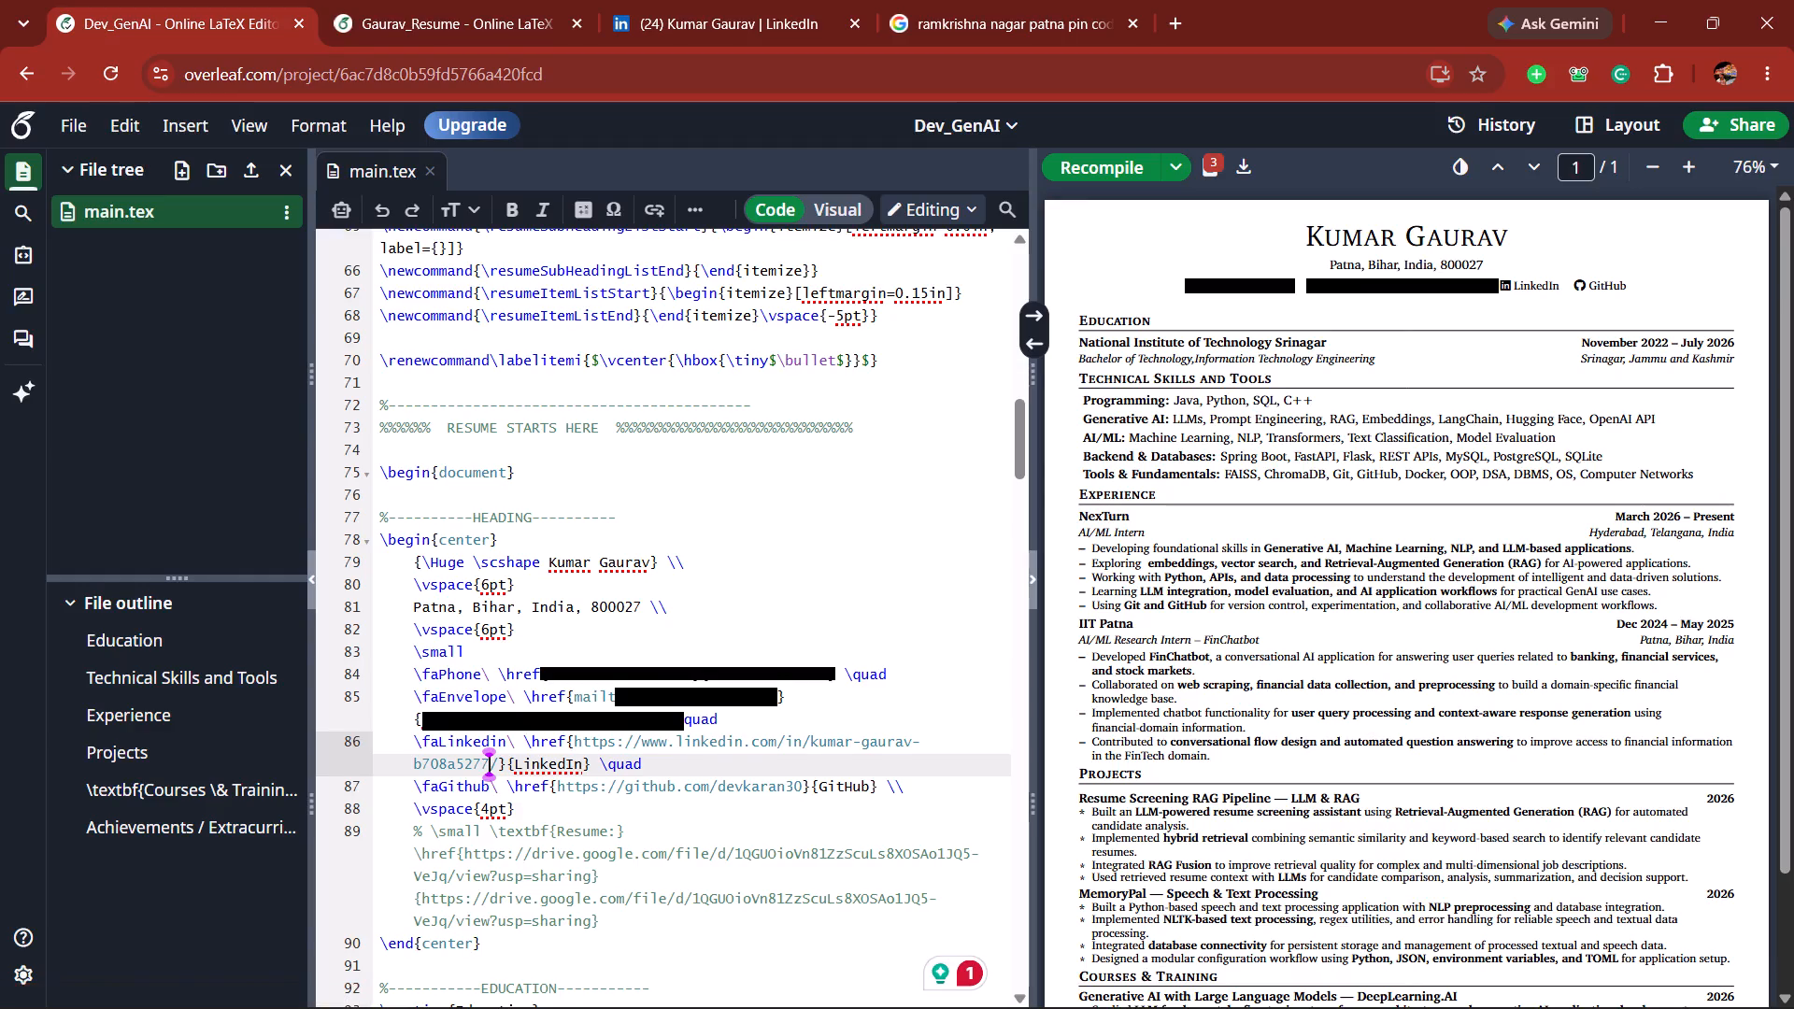
Comment out the \faGithub line in the resume heading with a % sign.
{"action": "scroll", "coordinate": [775, 761], "scroll_direction": "down", "scroll_amount": 1}
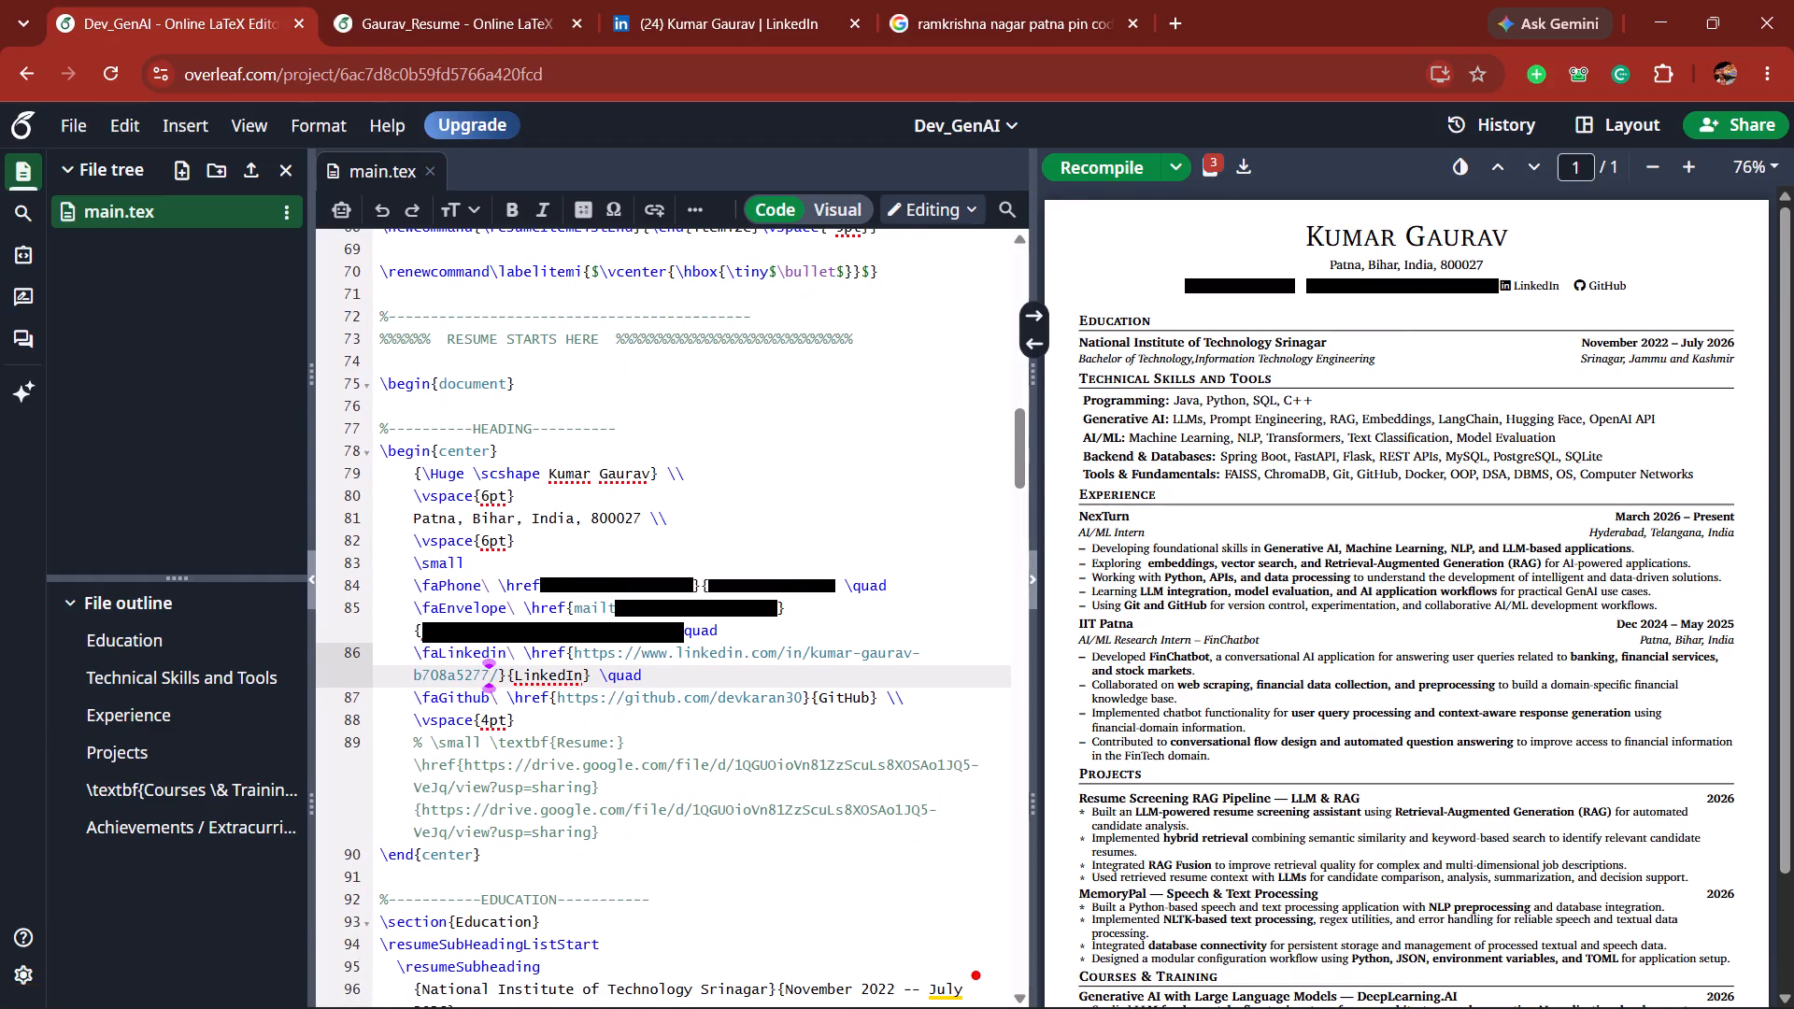
{"action": "left_click", "coordinate": [414, 696]}
{"action": "key", "text": "shift+percent"}
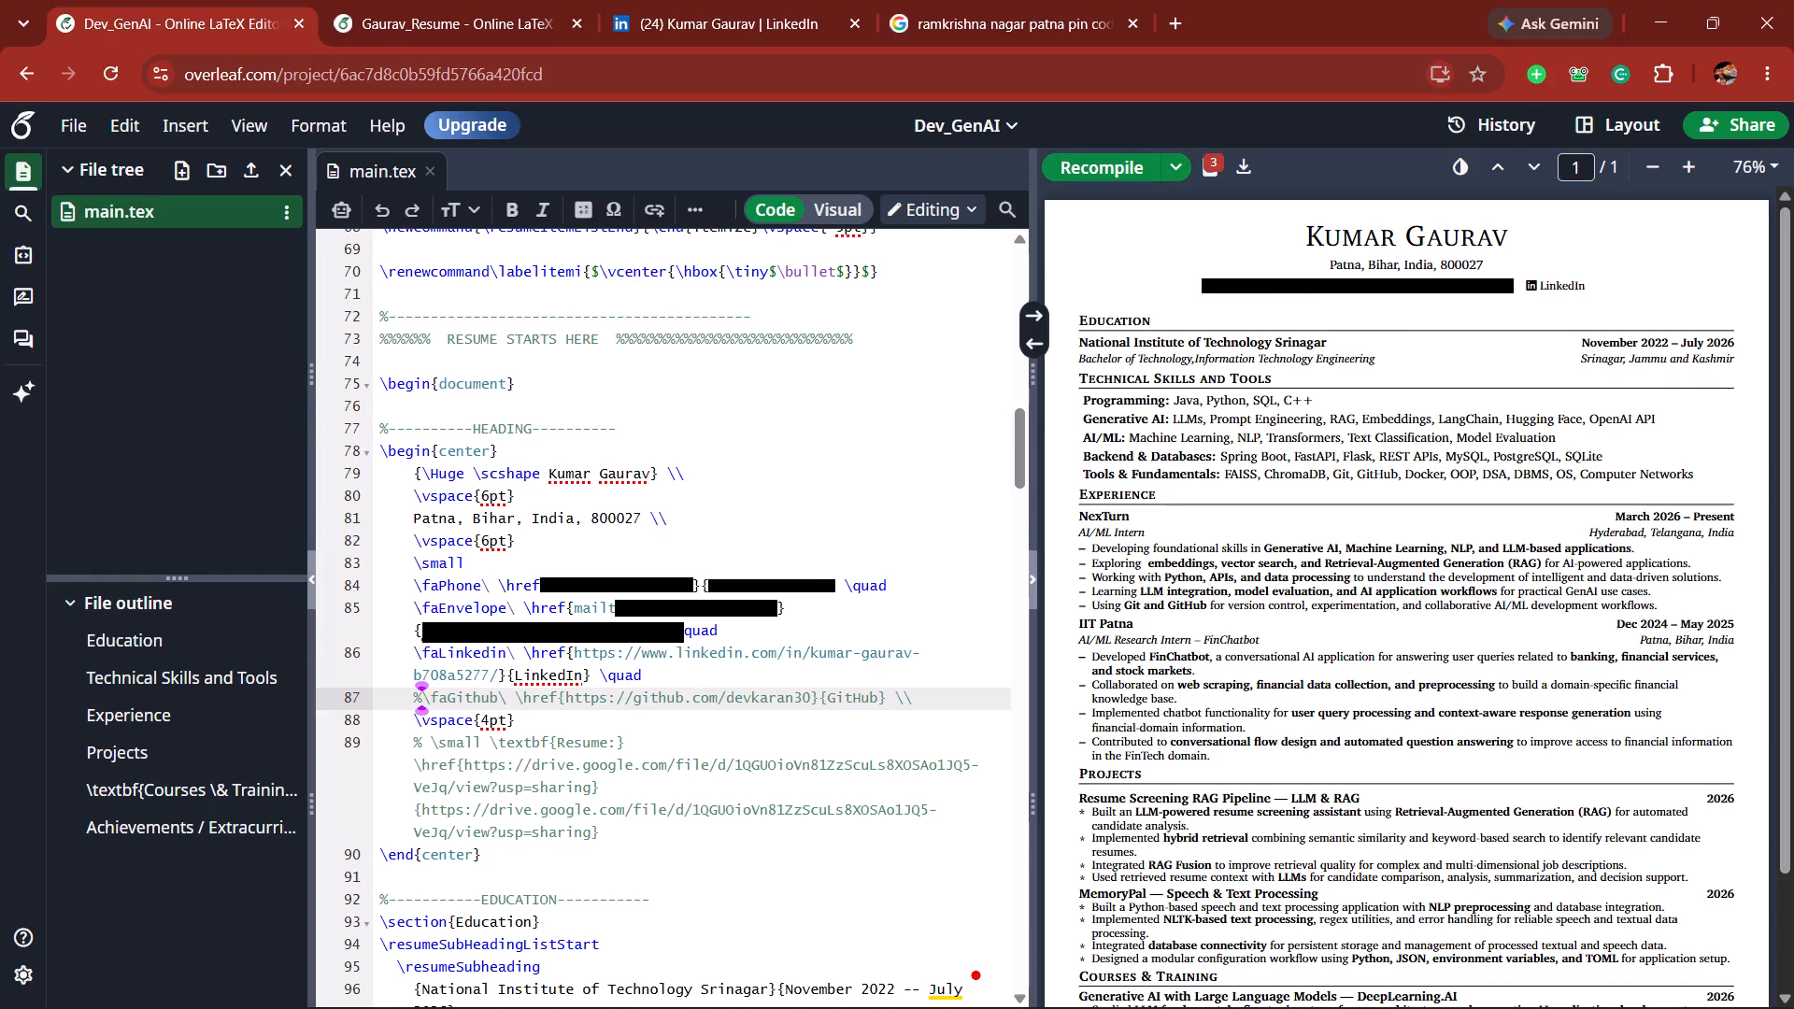
Change the degree's branch in the Education section to Mechanical Engineering, with a space after the comma following Bachelor of Technology.
{"action": "scroll", "coordinate": [695, 590], "scroll_direction": "down", "scroll_amount": 1}
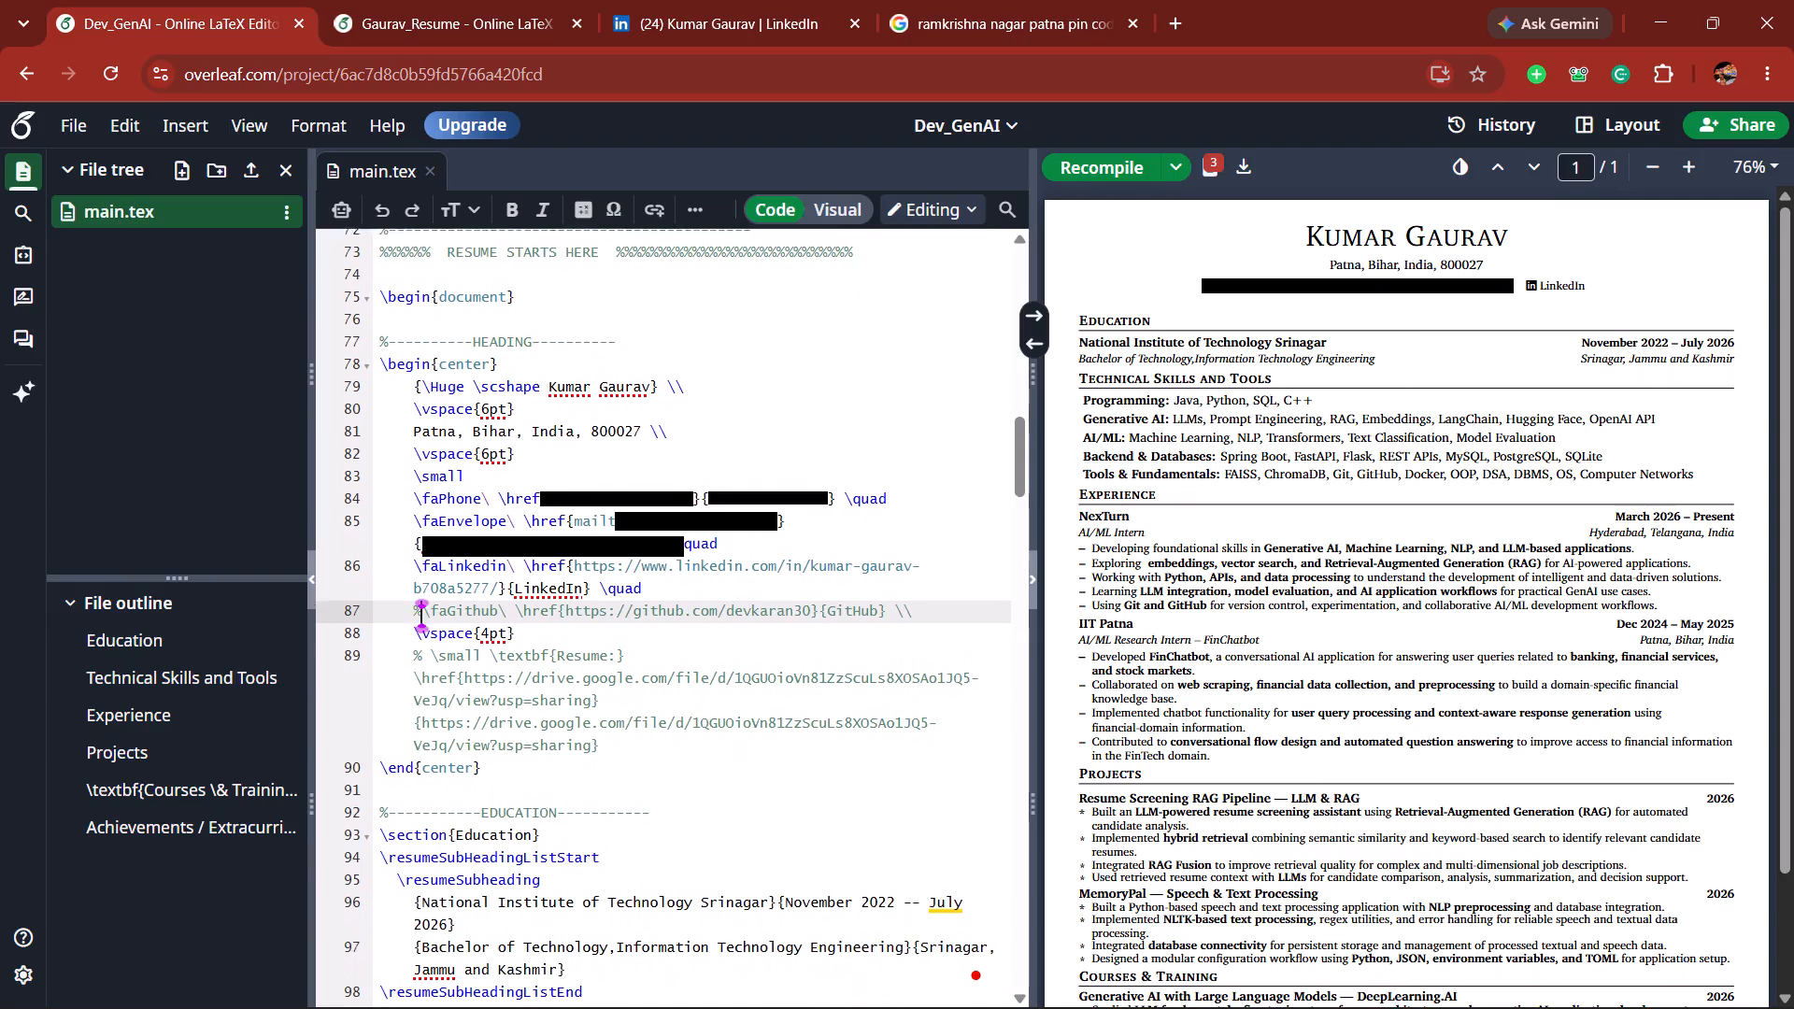
{"action": "scroll", "coordinate": [695, 590], "scroll_direction": "down", "scroll_amount": 2}
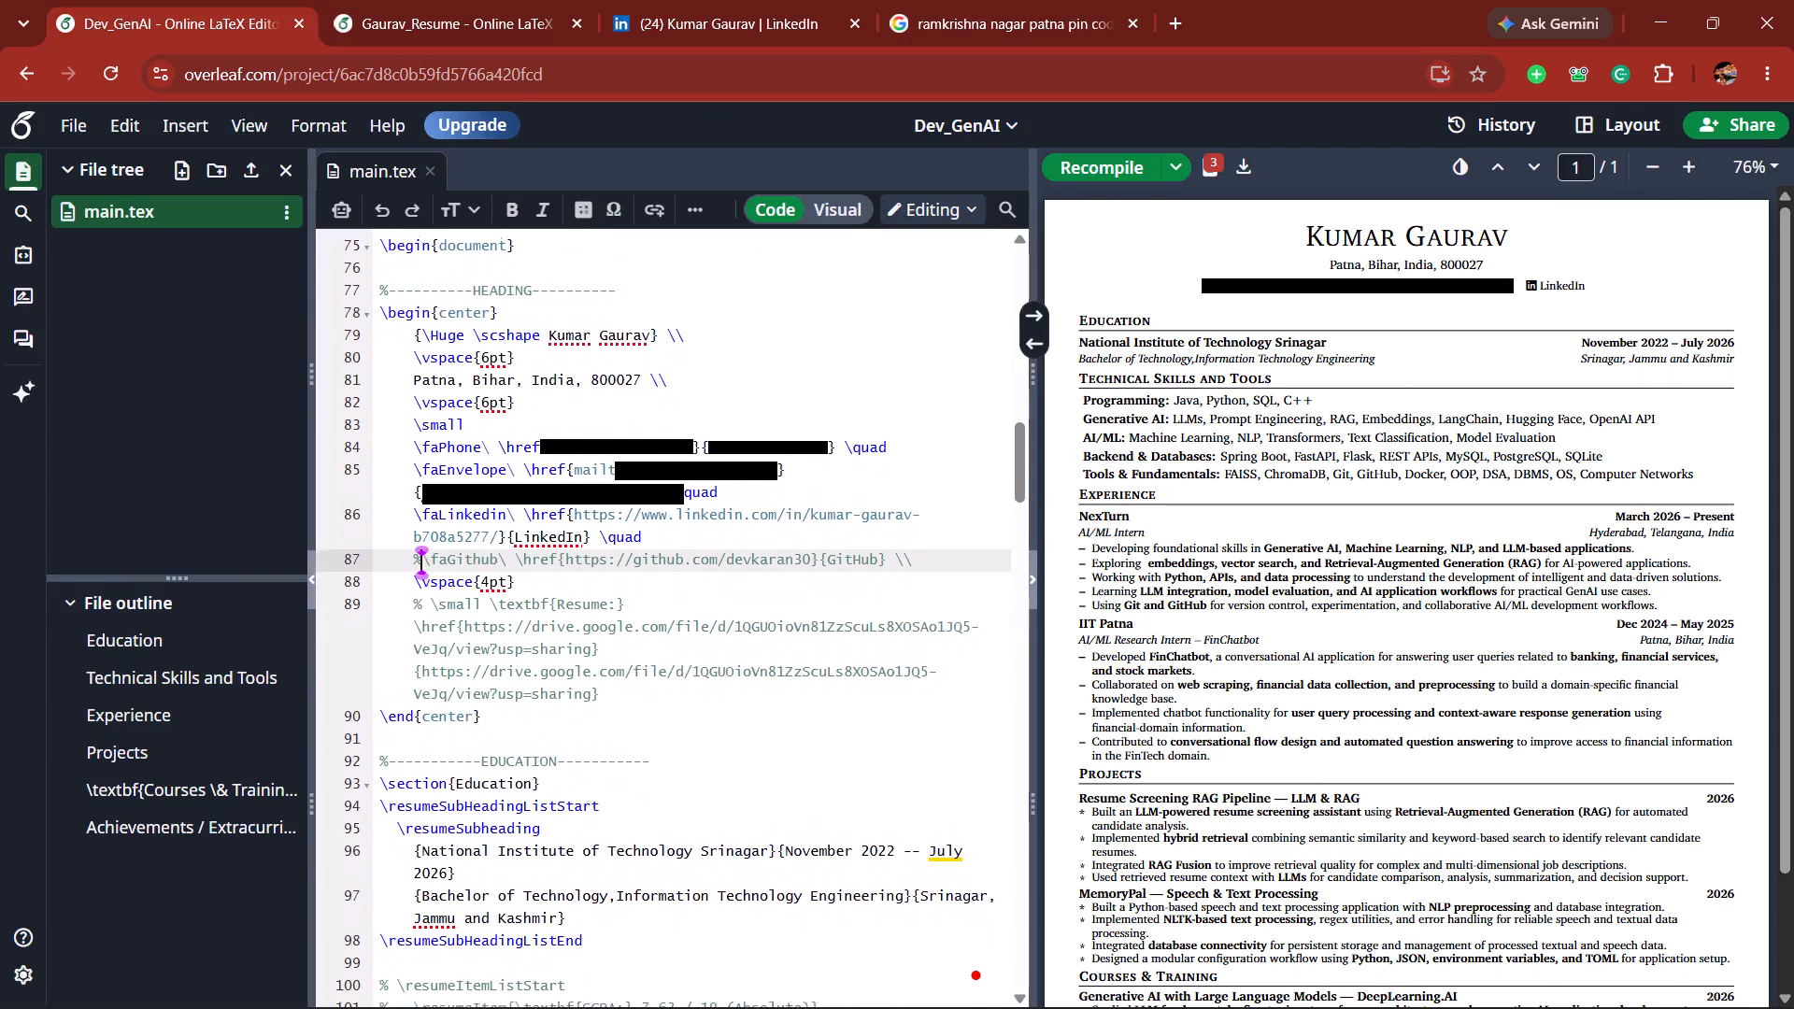
{"action": "scroll", "coordinate": [695, 590], "scroll_direction": "down", "scroll_amount": 1}
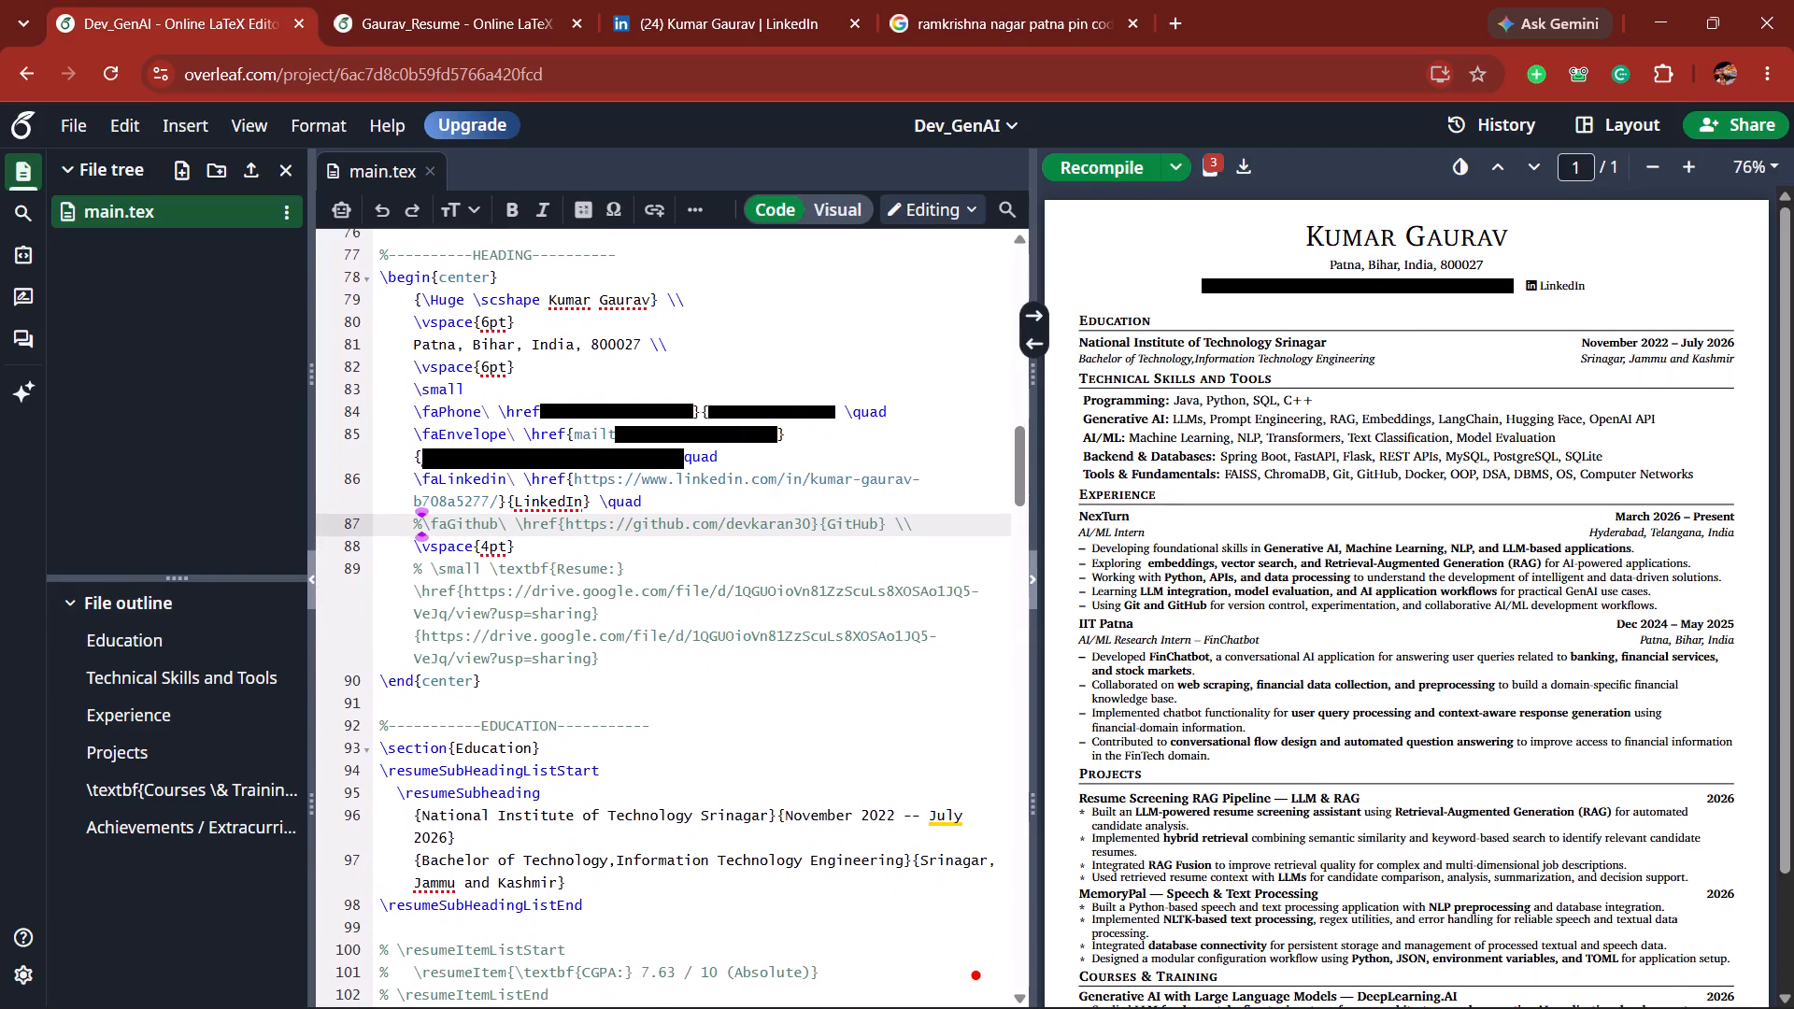
{"action": "scroll", "coordinate": [647, 799], "scroll_direction": "down", "scroll_amount": 1}
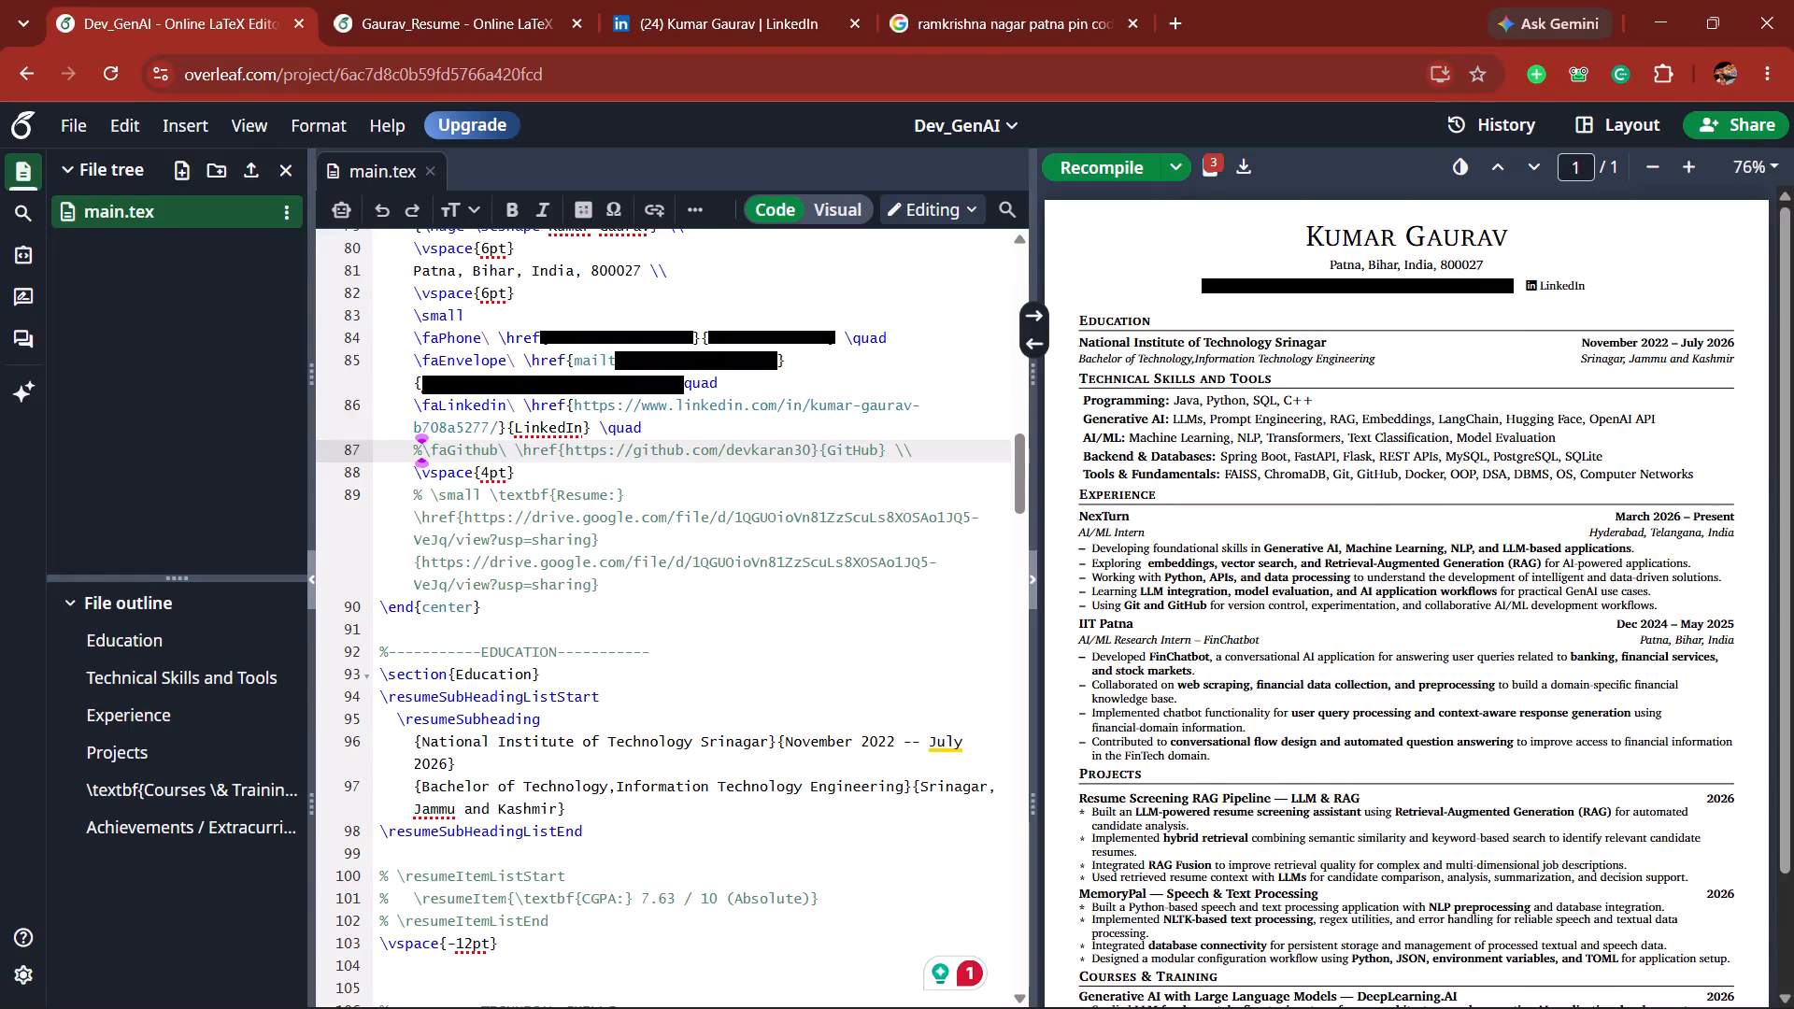
{"action": "left_click_drag", "start_coordinate": [616, 785], "coordinate": [683, 783]}
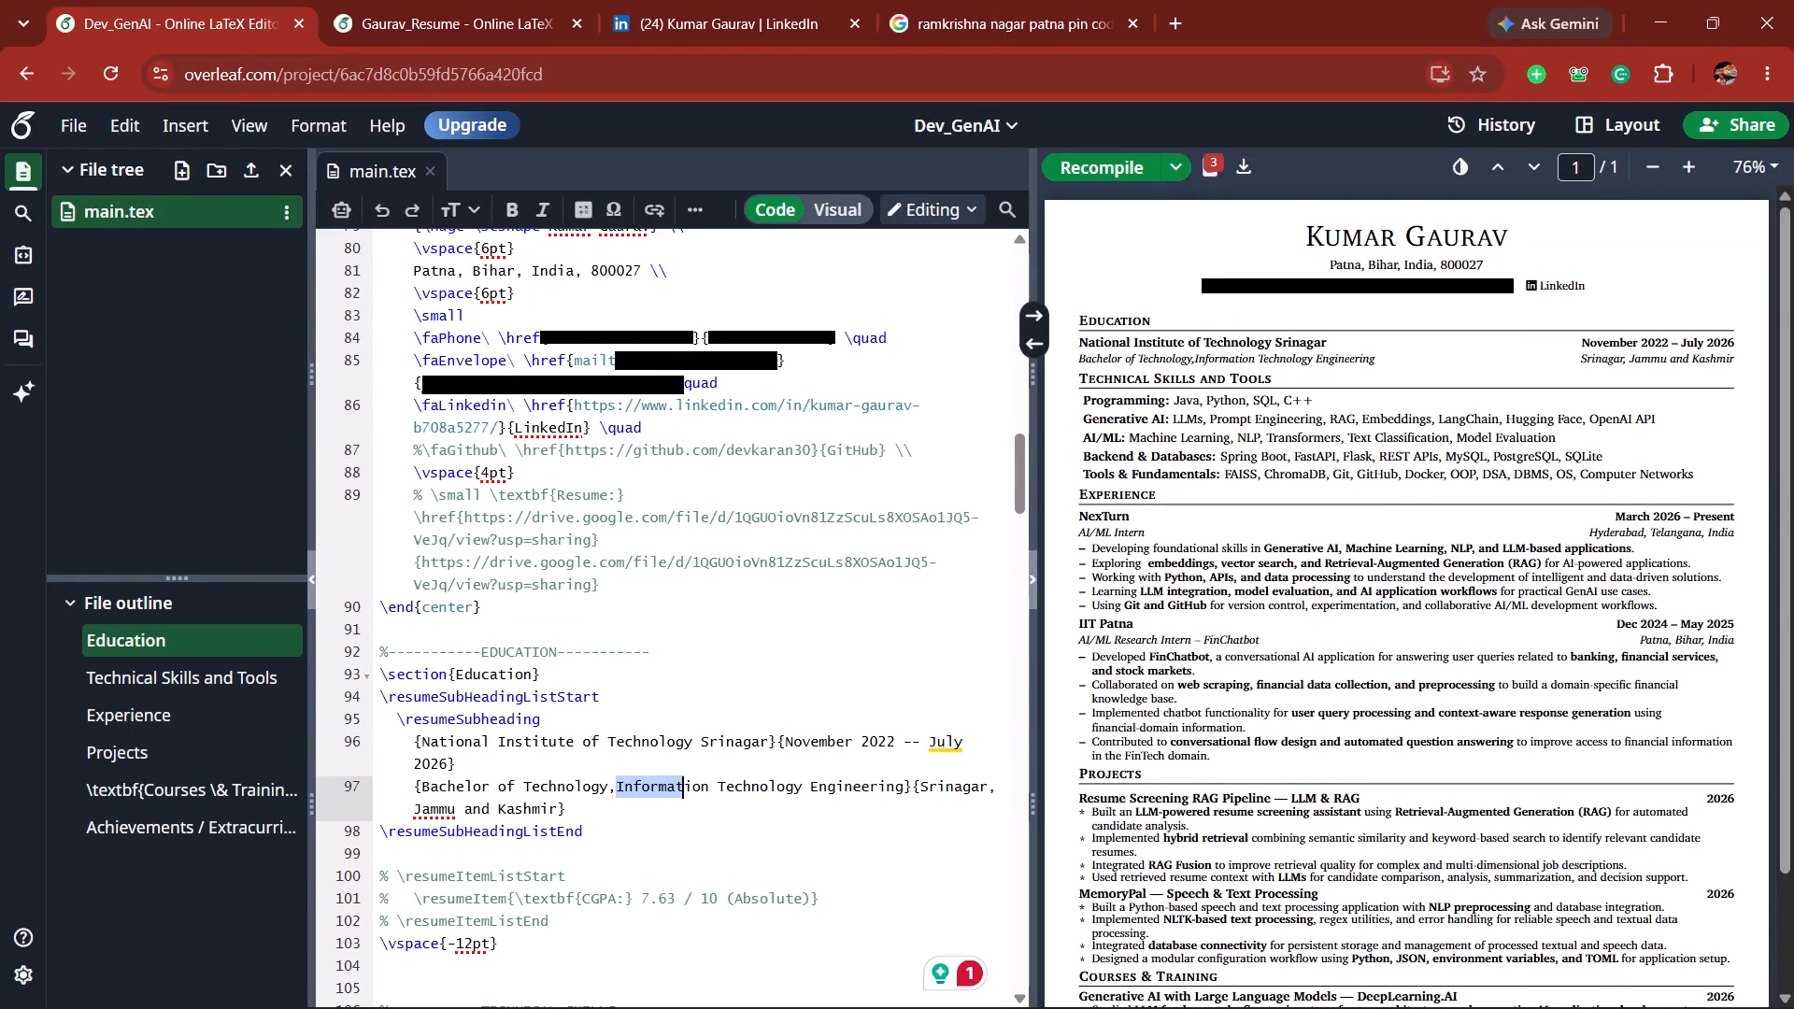
{"action": "left_click_drag", "start_coordinate": [683, 783], "coordinate": [805, 784]}
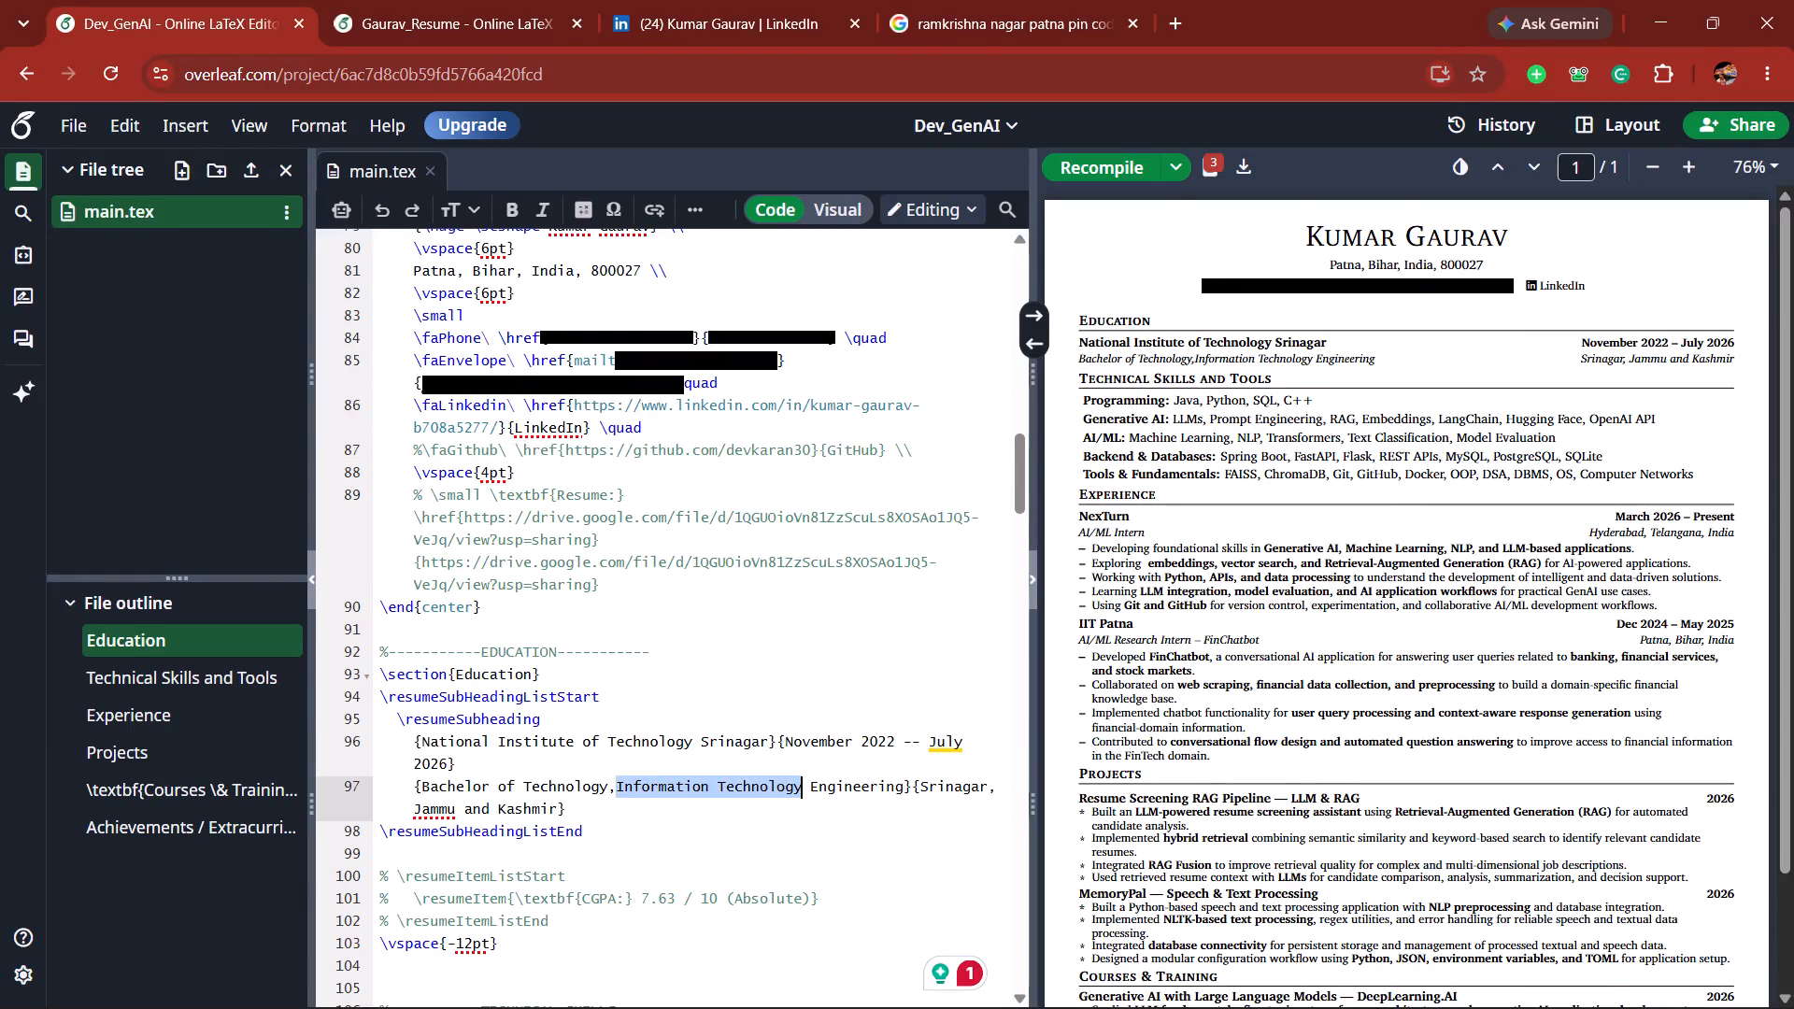
{"action": "key", "text": "shift+n"}
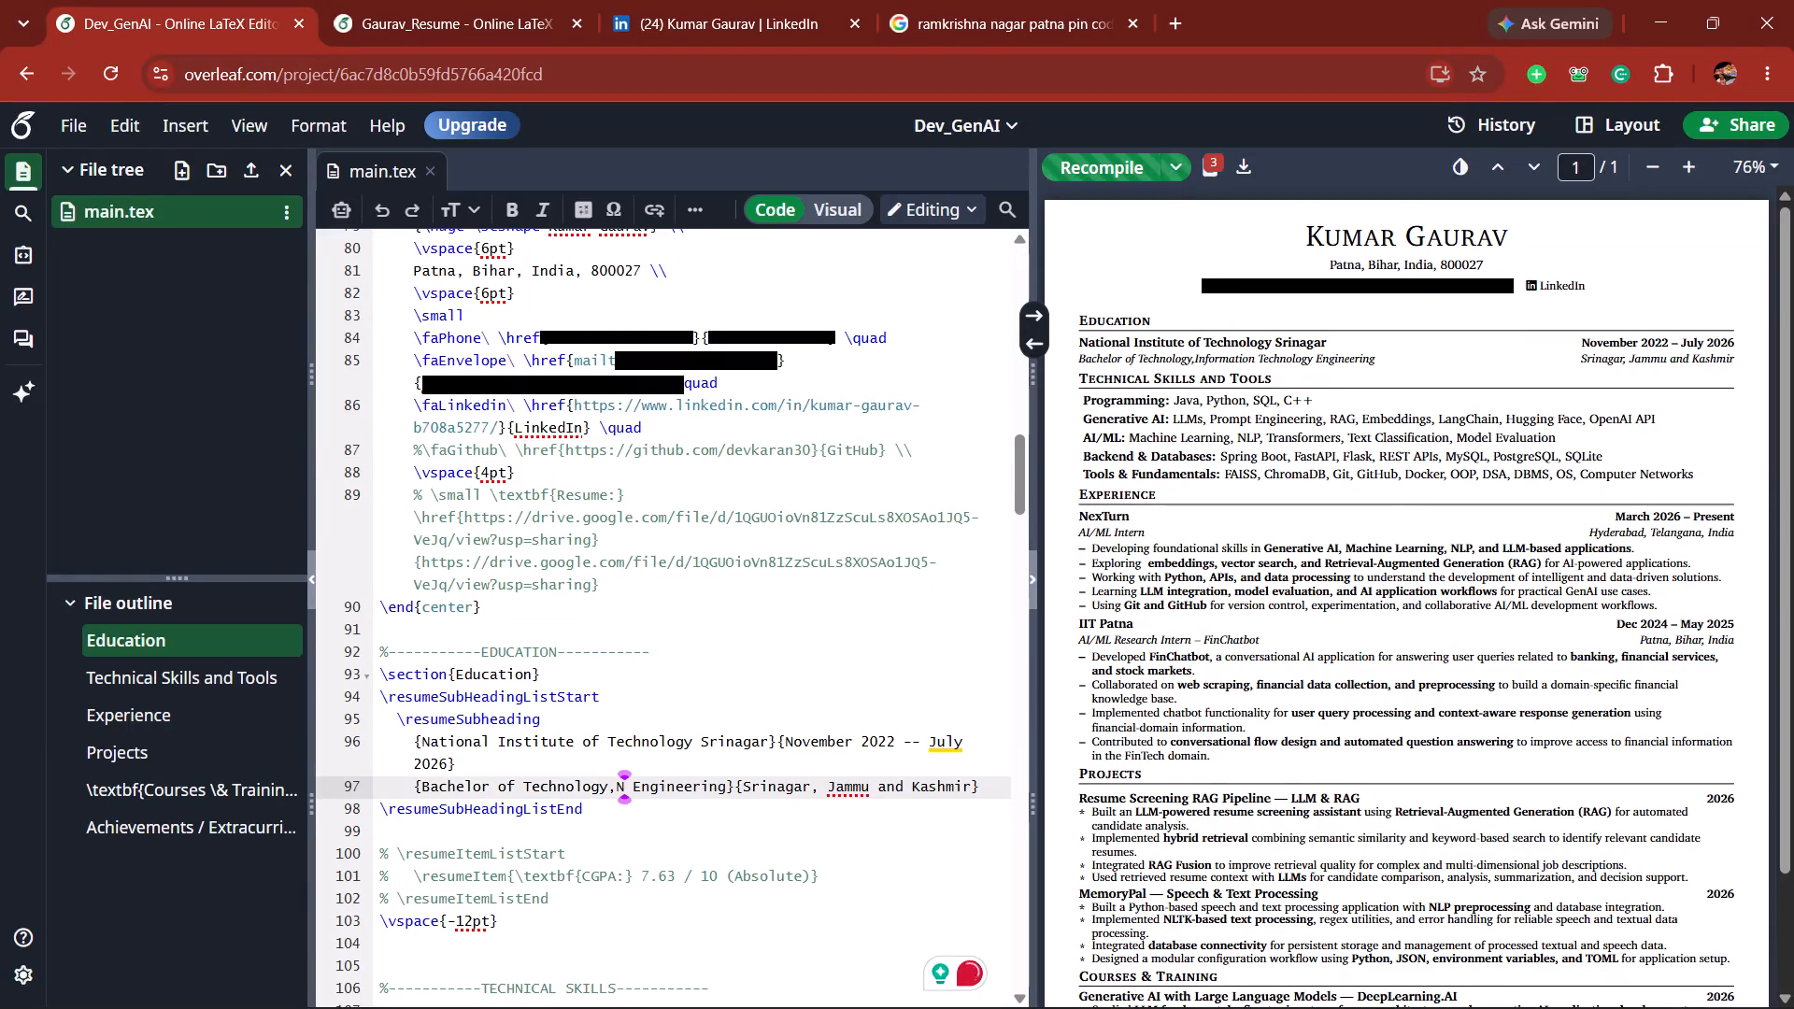
{"action": "type", "text": "echanical"}
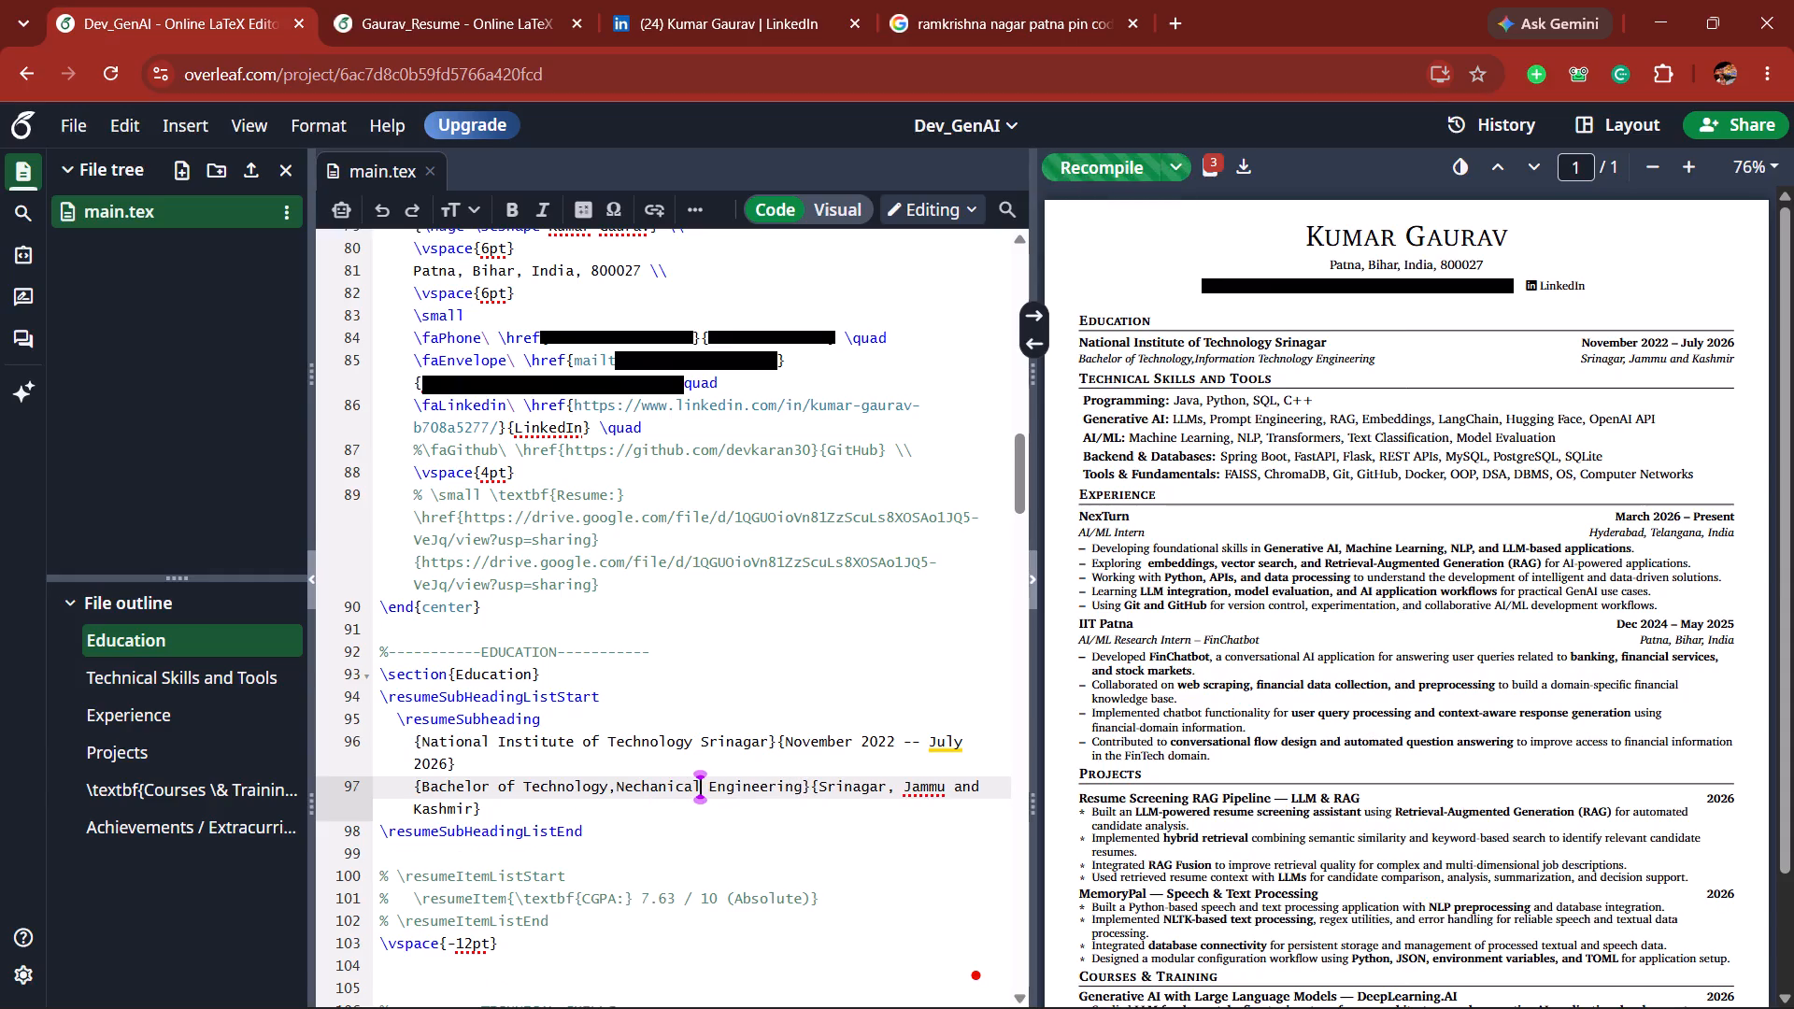
{"action": "left_click", "coordinate": [616, 787]}
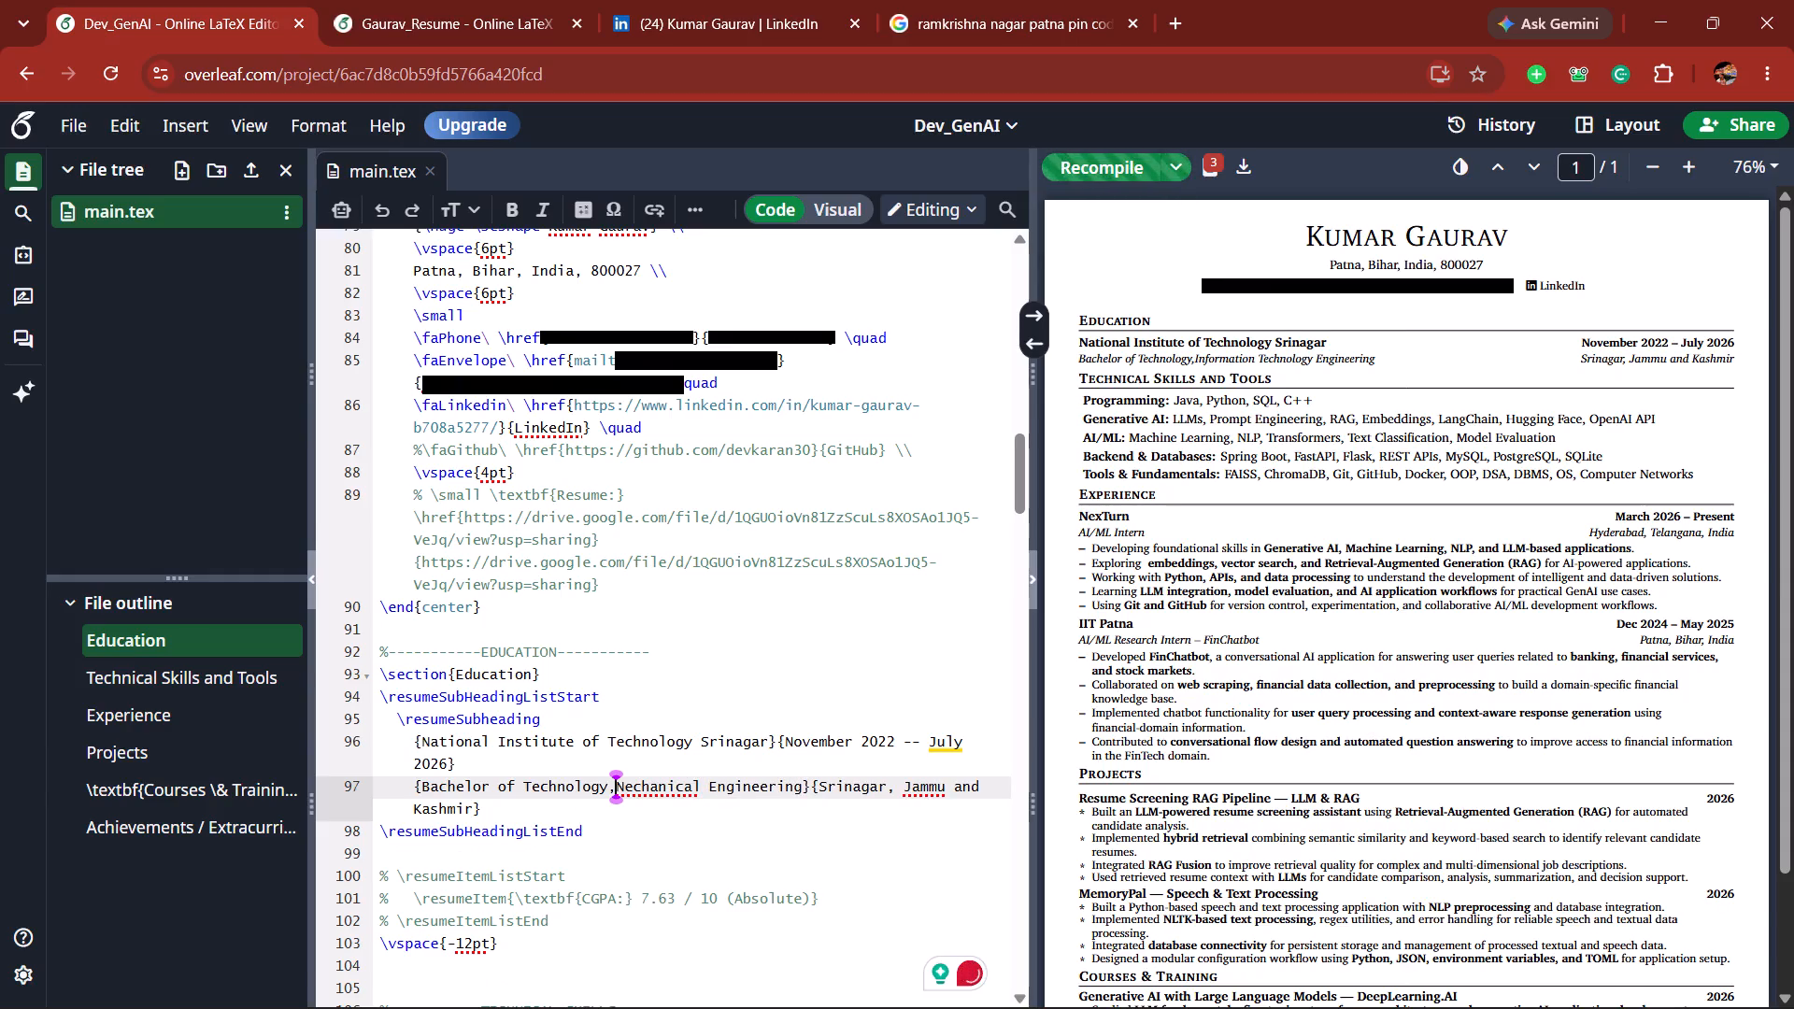
{"action": "key", "text": "space"}
{"action": "left_click", "coordinate": [633, 786]}
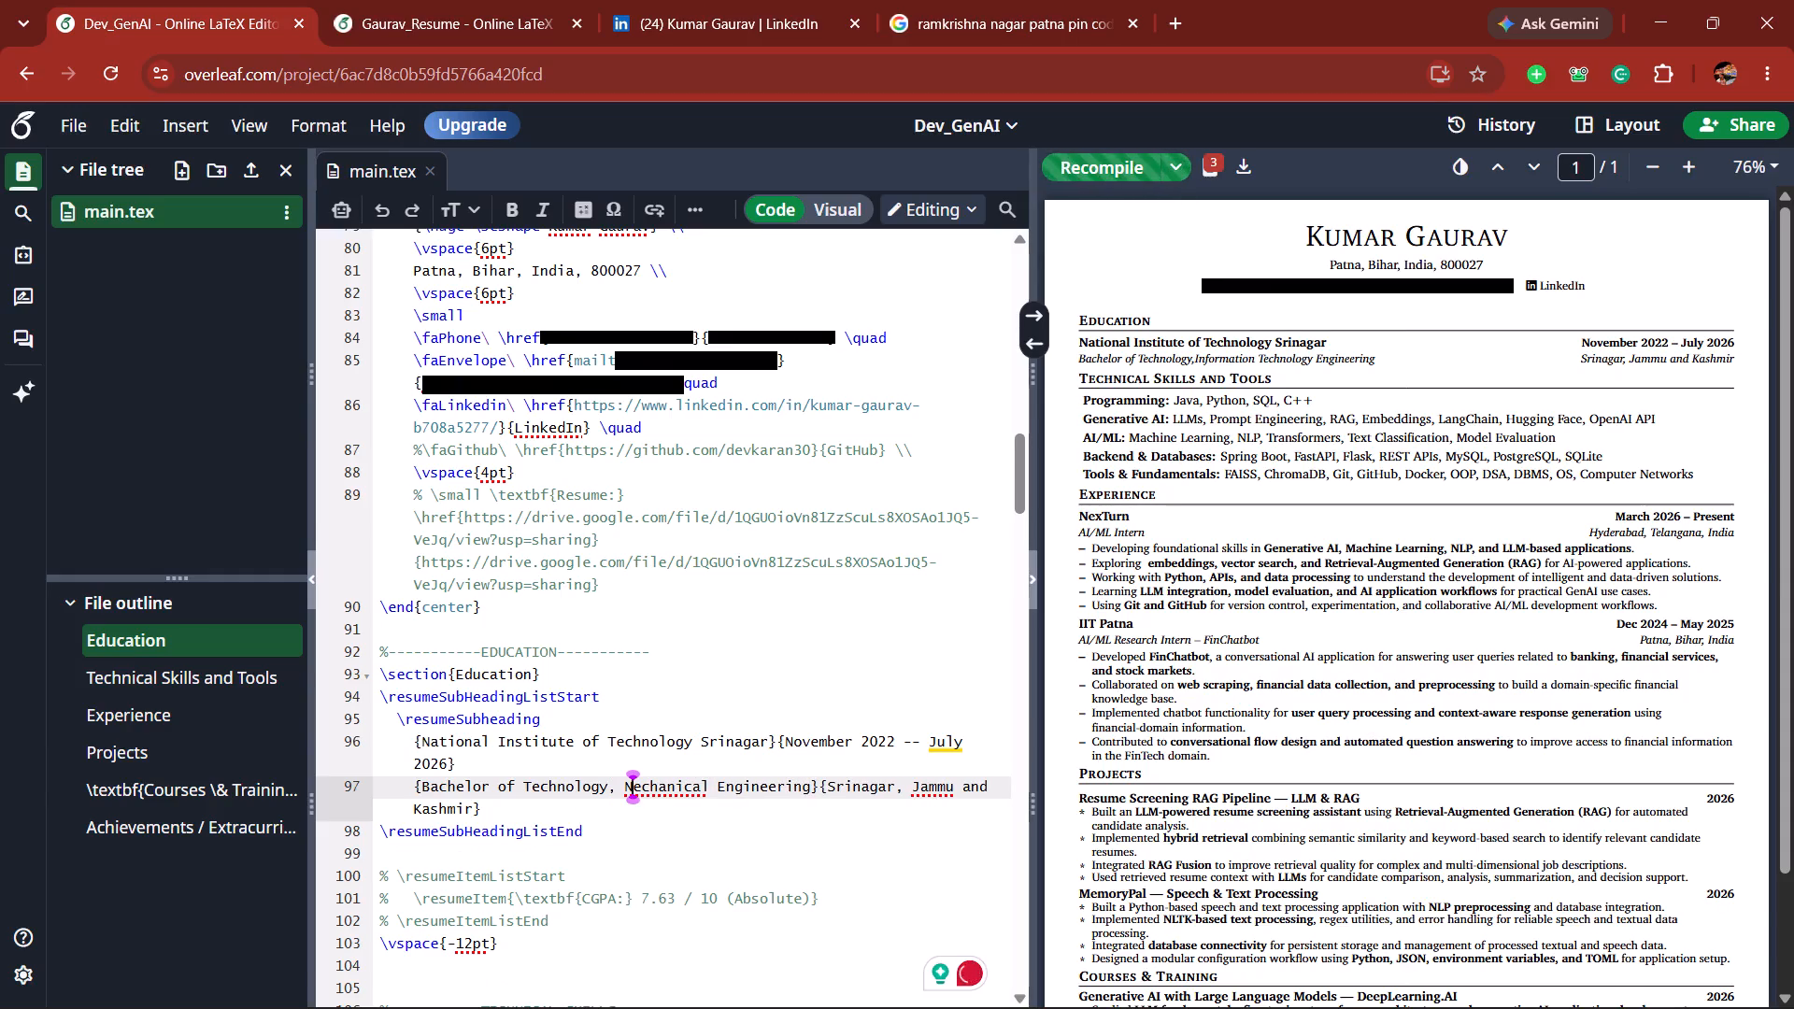
{"action": "key", "text": "BackSpace"}
{"action": "key", "text": "shift+m"}
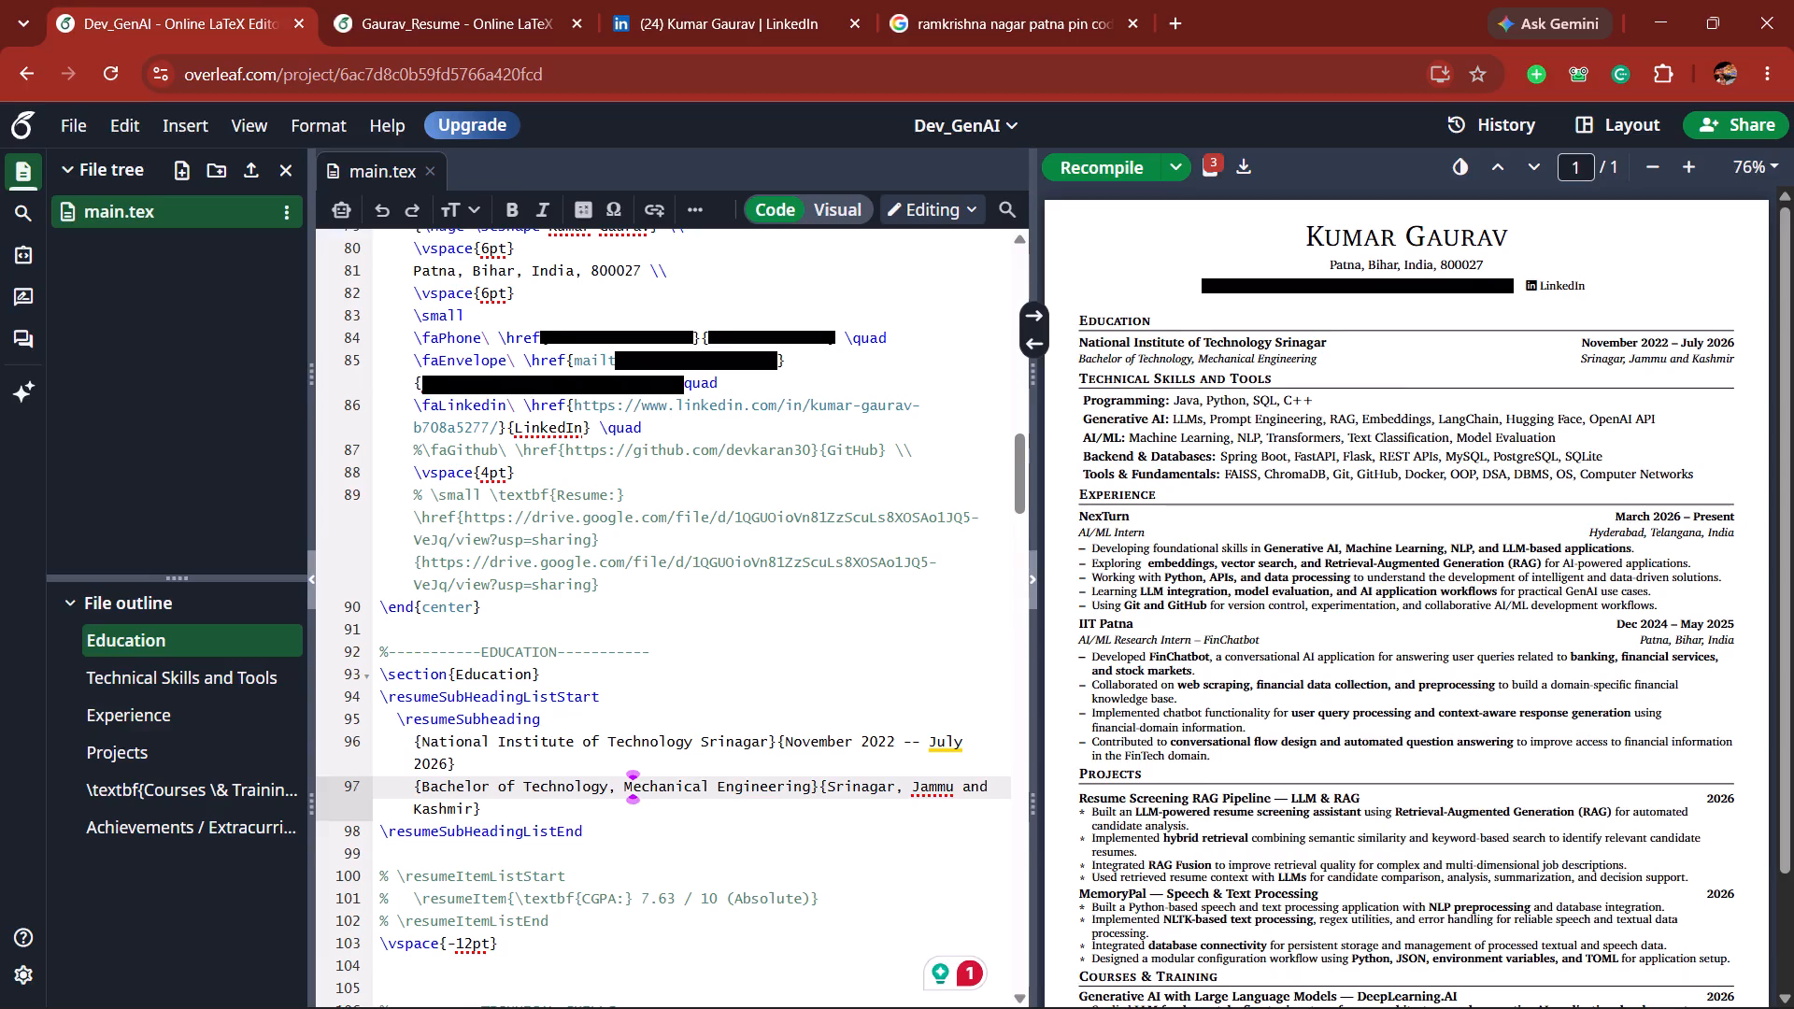
Copy the whole Extracurricular Activities section code in Gaurav_Resume, from its \section line through the closing \sectionsep.
{"action": "scroll", "coordinate": [738, 721], "scroll_direction": "down", "scroll_amount": 4}
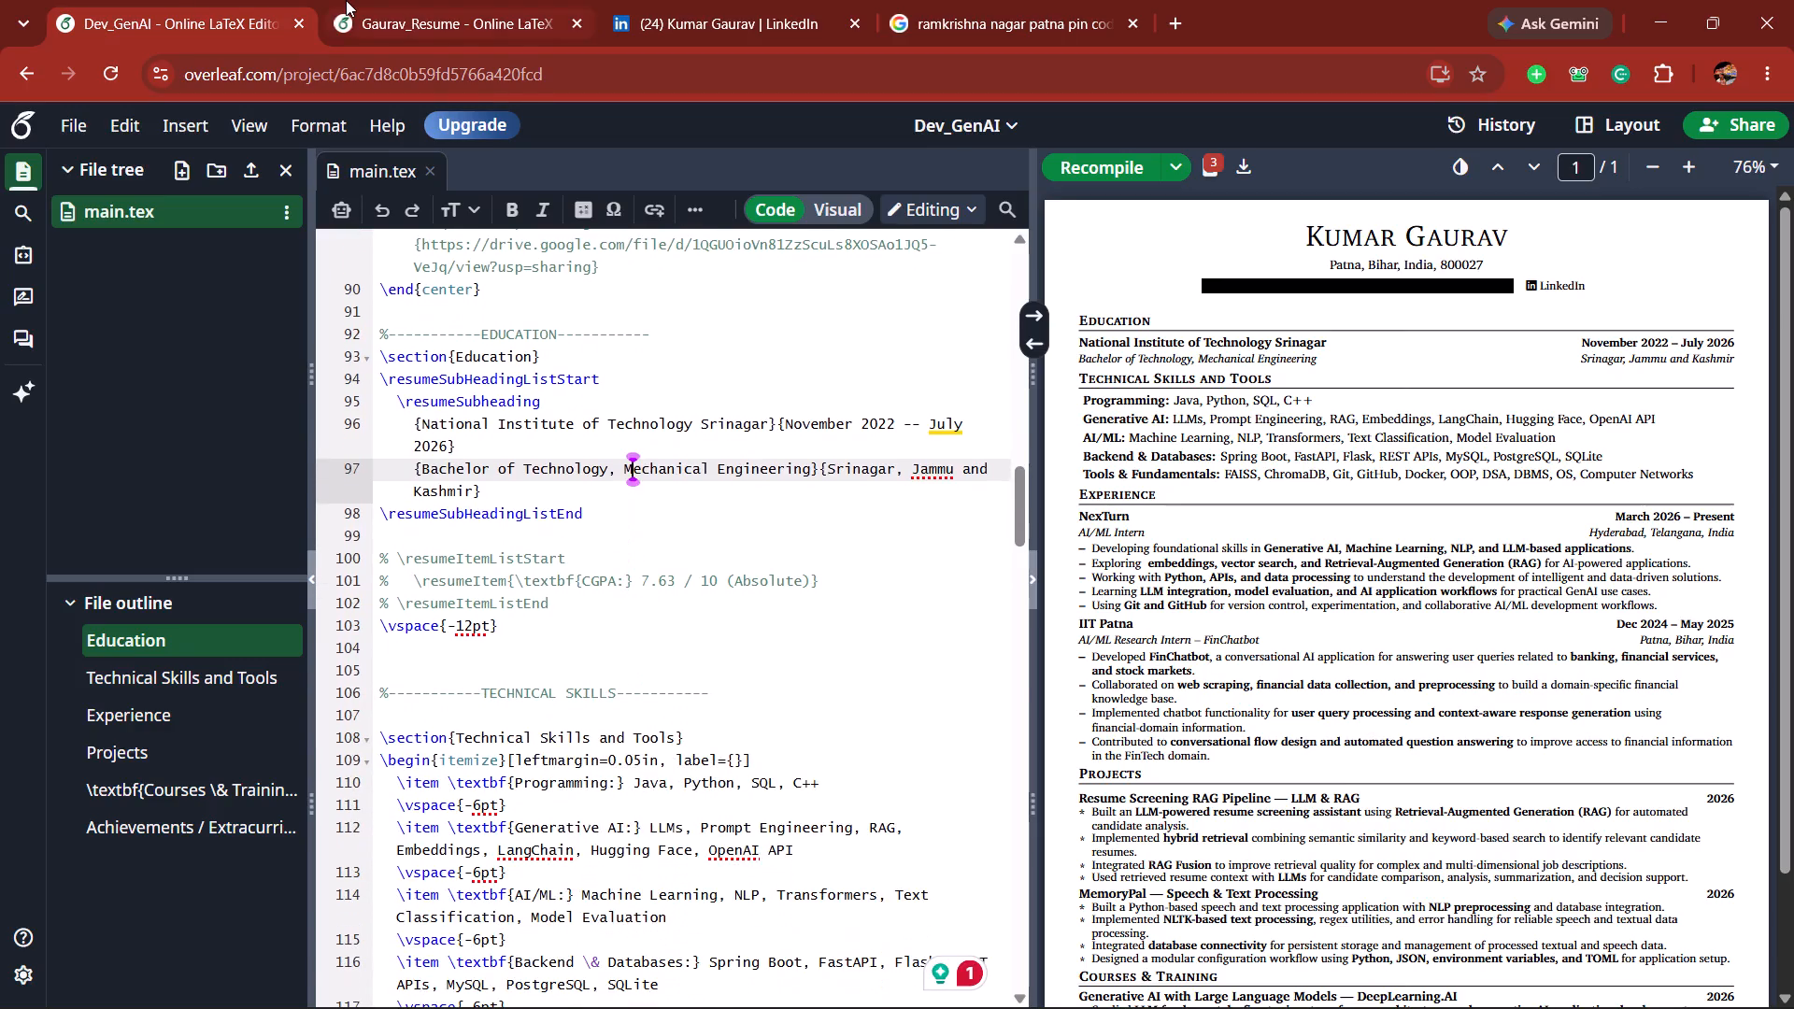
{"action": "left_click", "coordinate": [346, 0]}
{"action": "scroll", "coordinate": [1318, 556], "scroll_direction": "down", "scroll_amount": 2}
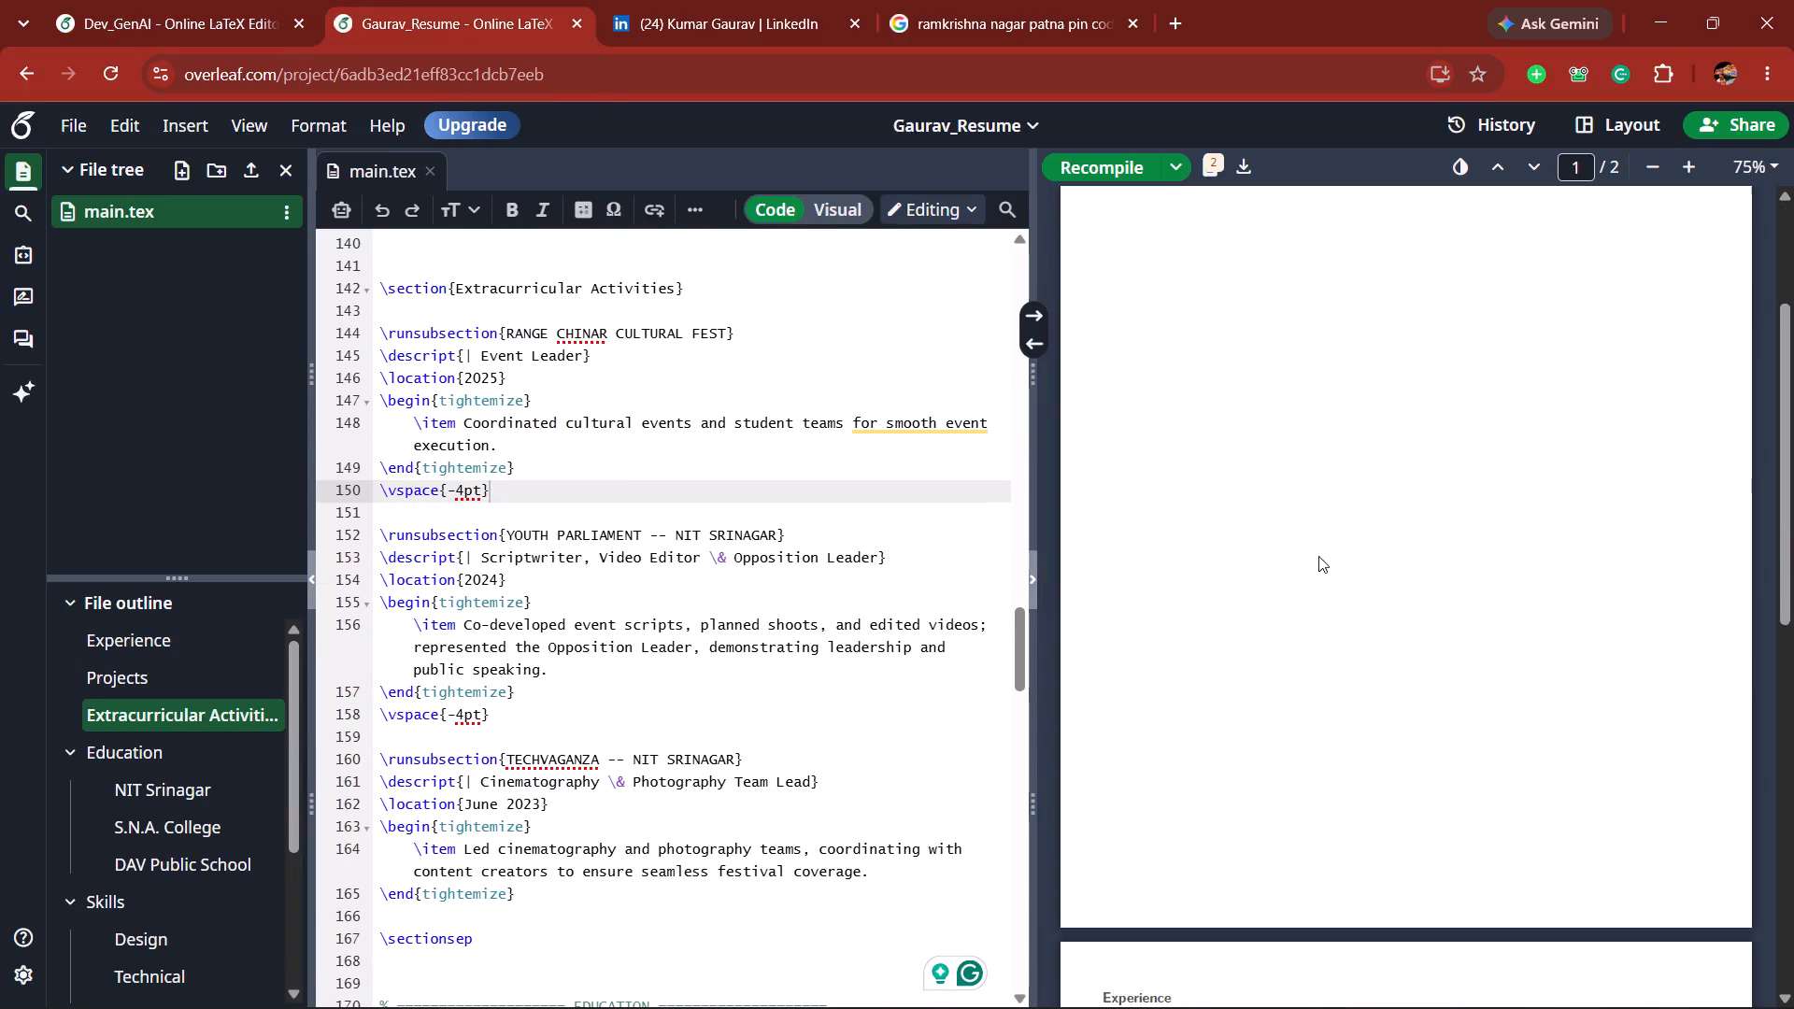
{"action": "scroll", "coordinate": [1318, 556], "scroll_direction": "down", "scroll_amount": 8}
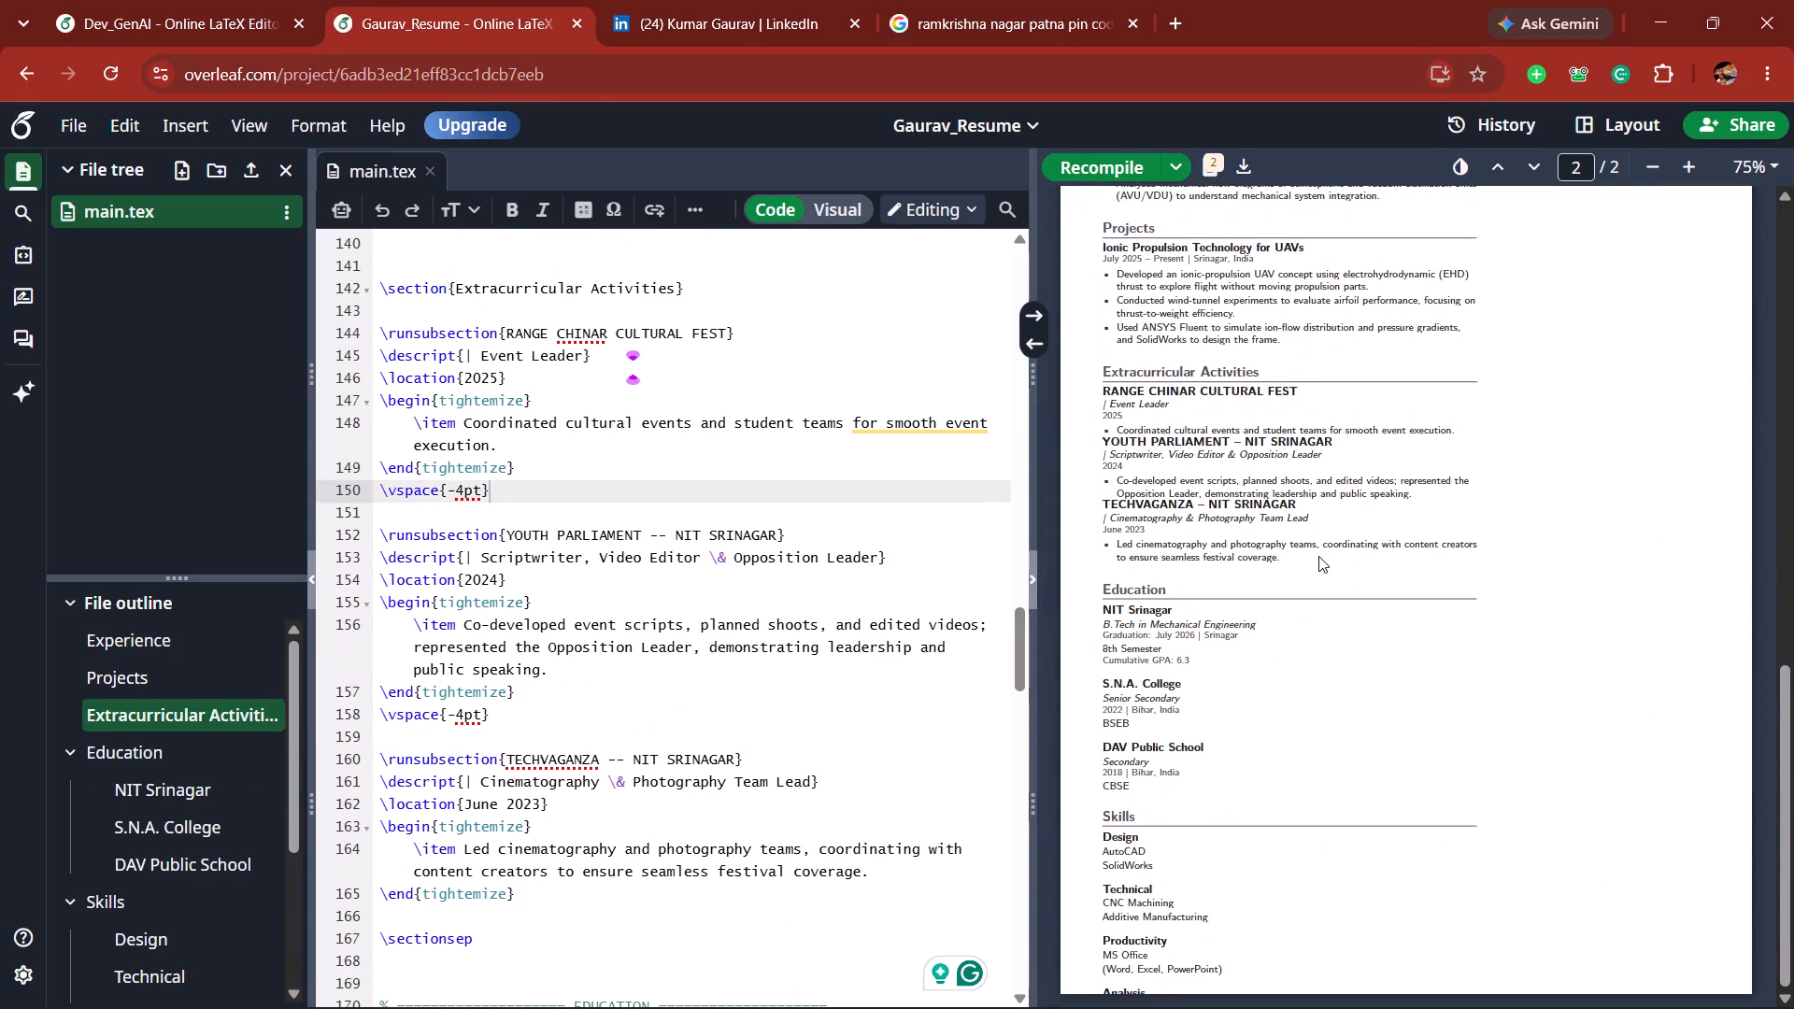
{"action": "scroll", "coordinate": [1318, 556], "scroll_direction": "down", "scroll_amount": 2}
{"action": "scroll", "coordinate": [596, 509], "scroll_direction": "up", "scroll_amount": 6}
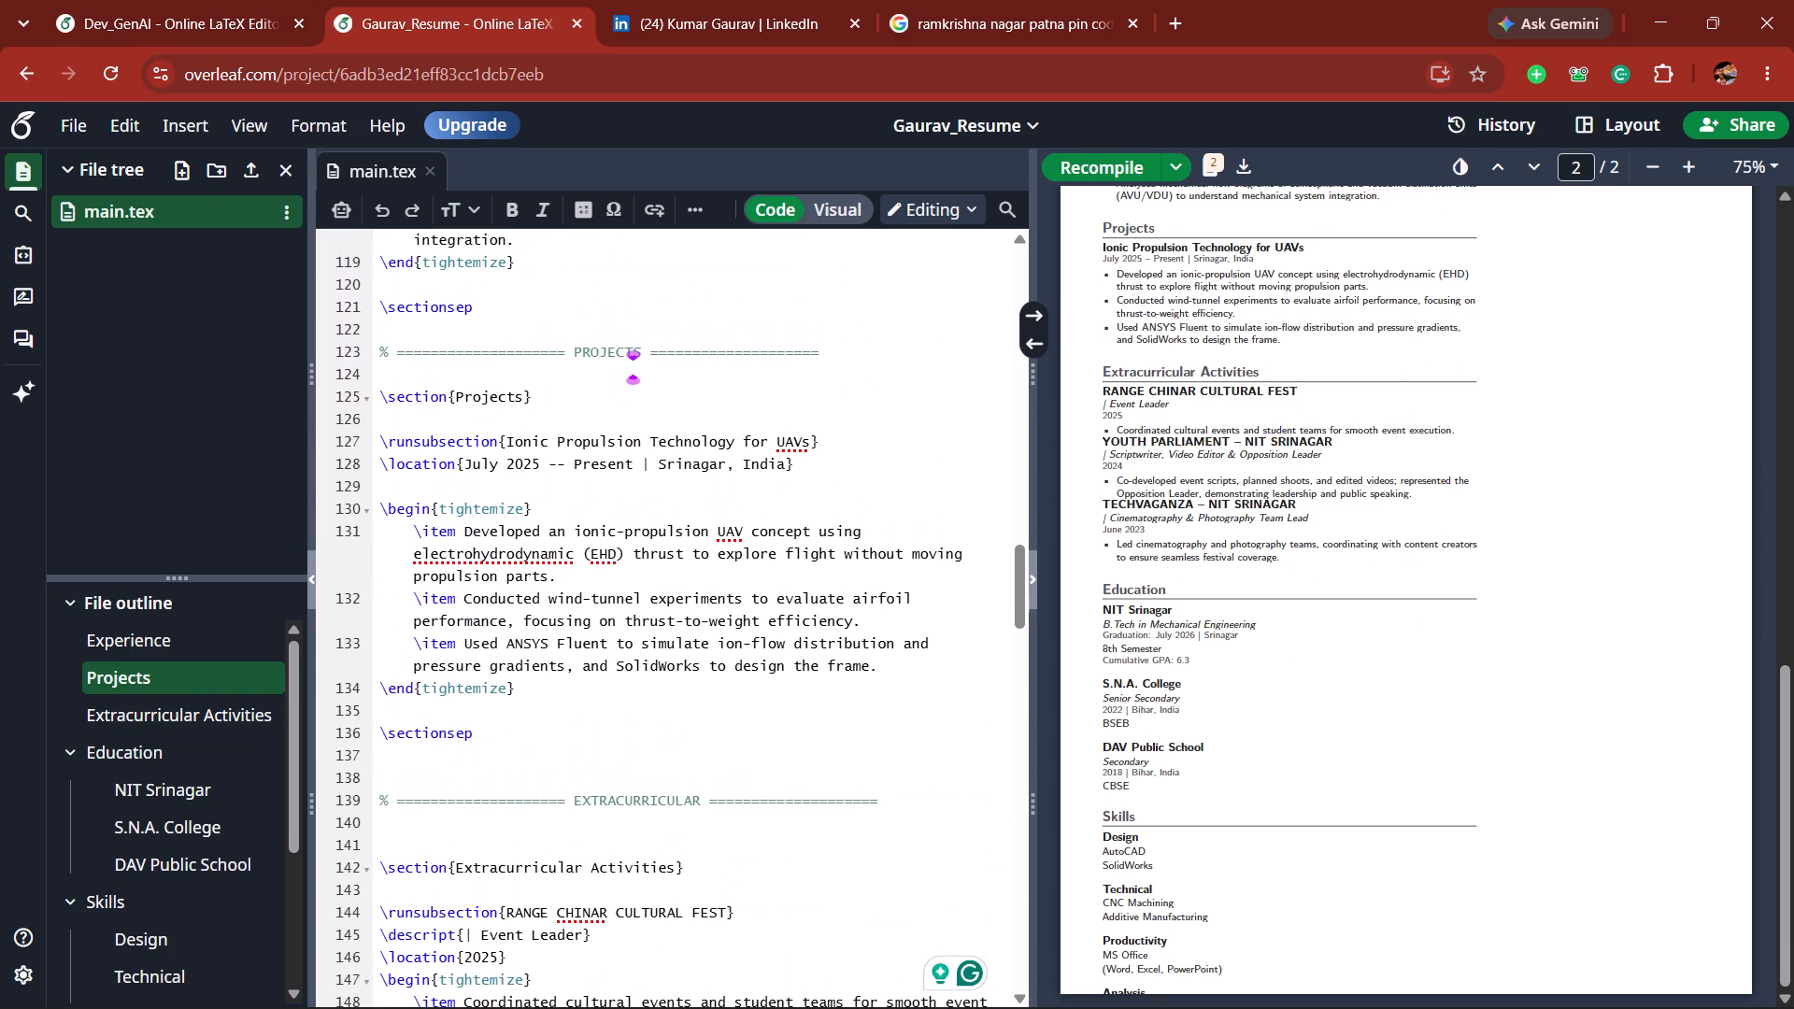
{"action": "scroll", "coordinate": [596, 509], "scroll_direction": "down", "scroll_amount": 4}
{"action": "left_click_drag", "start_coordinate": [380, 423], "coordinate": [640, 1008]}
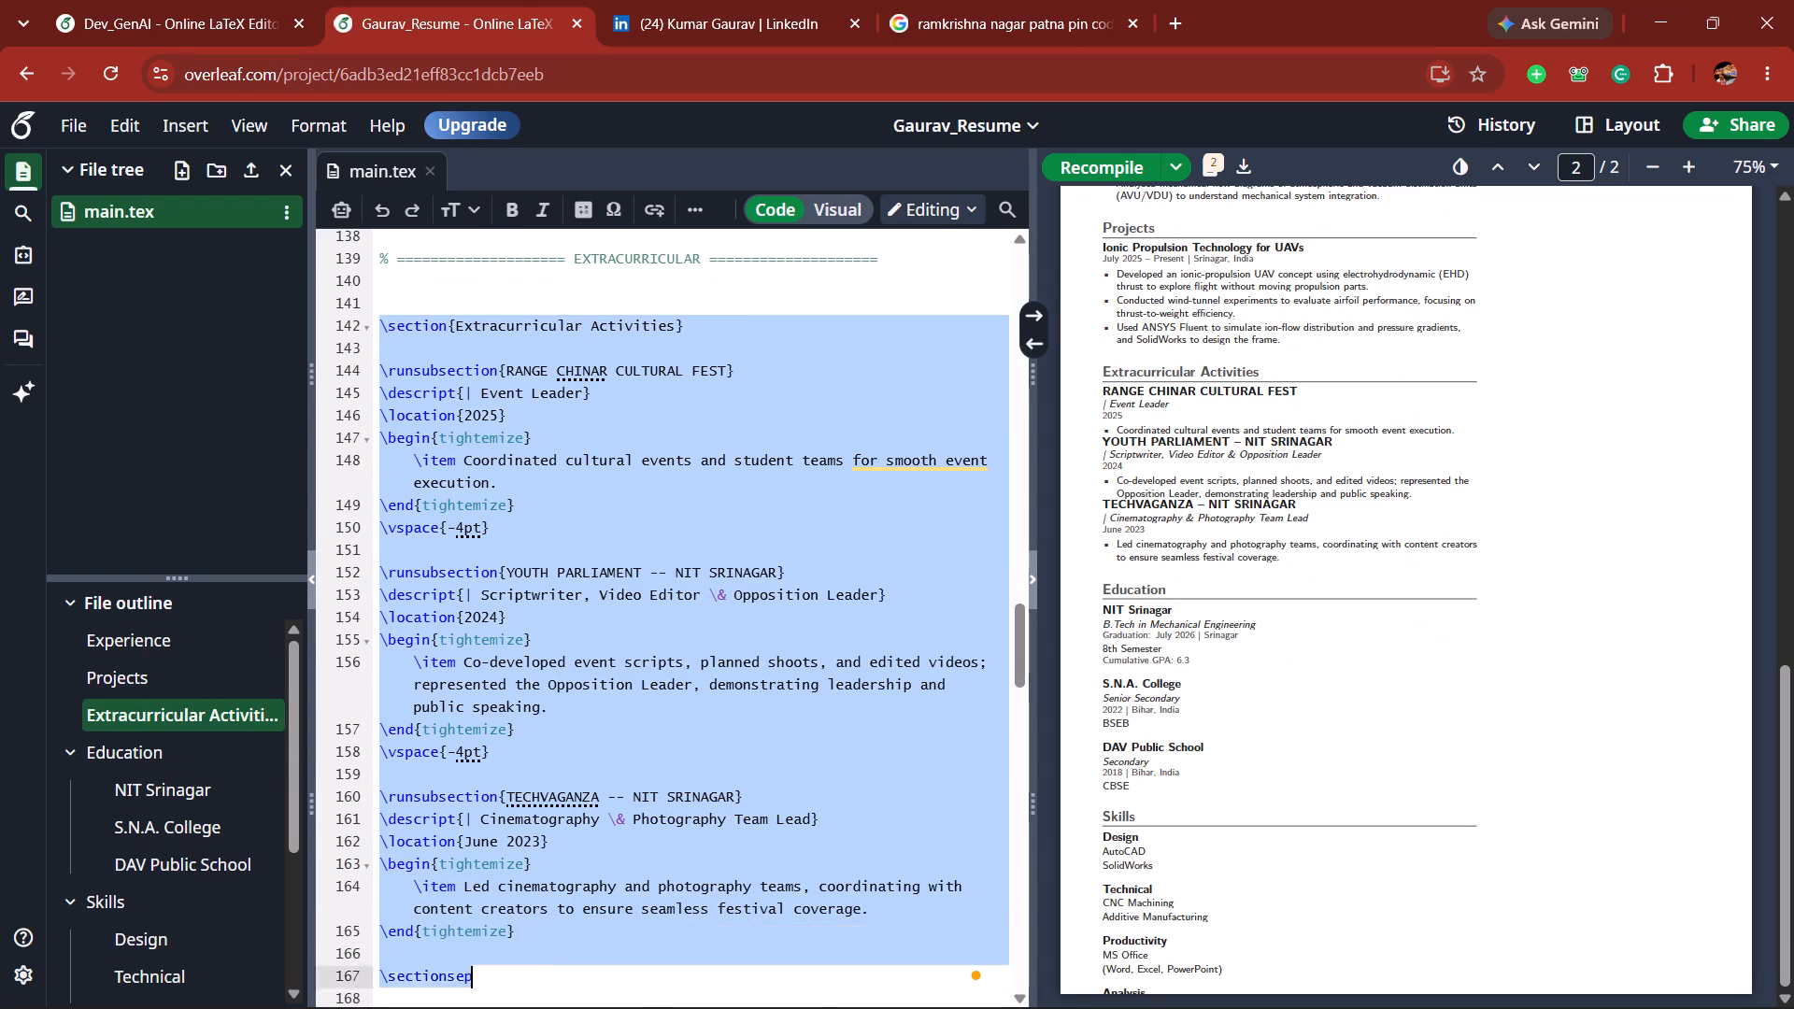
{"action": "left_click_drag", "start_coordinate": [640, 1008], "coordinate": [650, 909]}
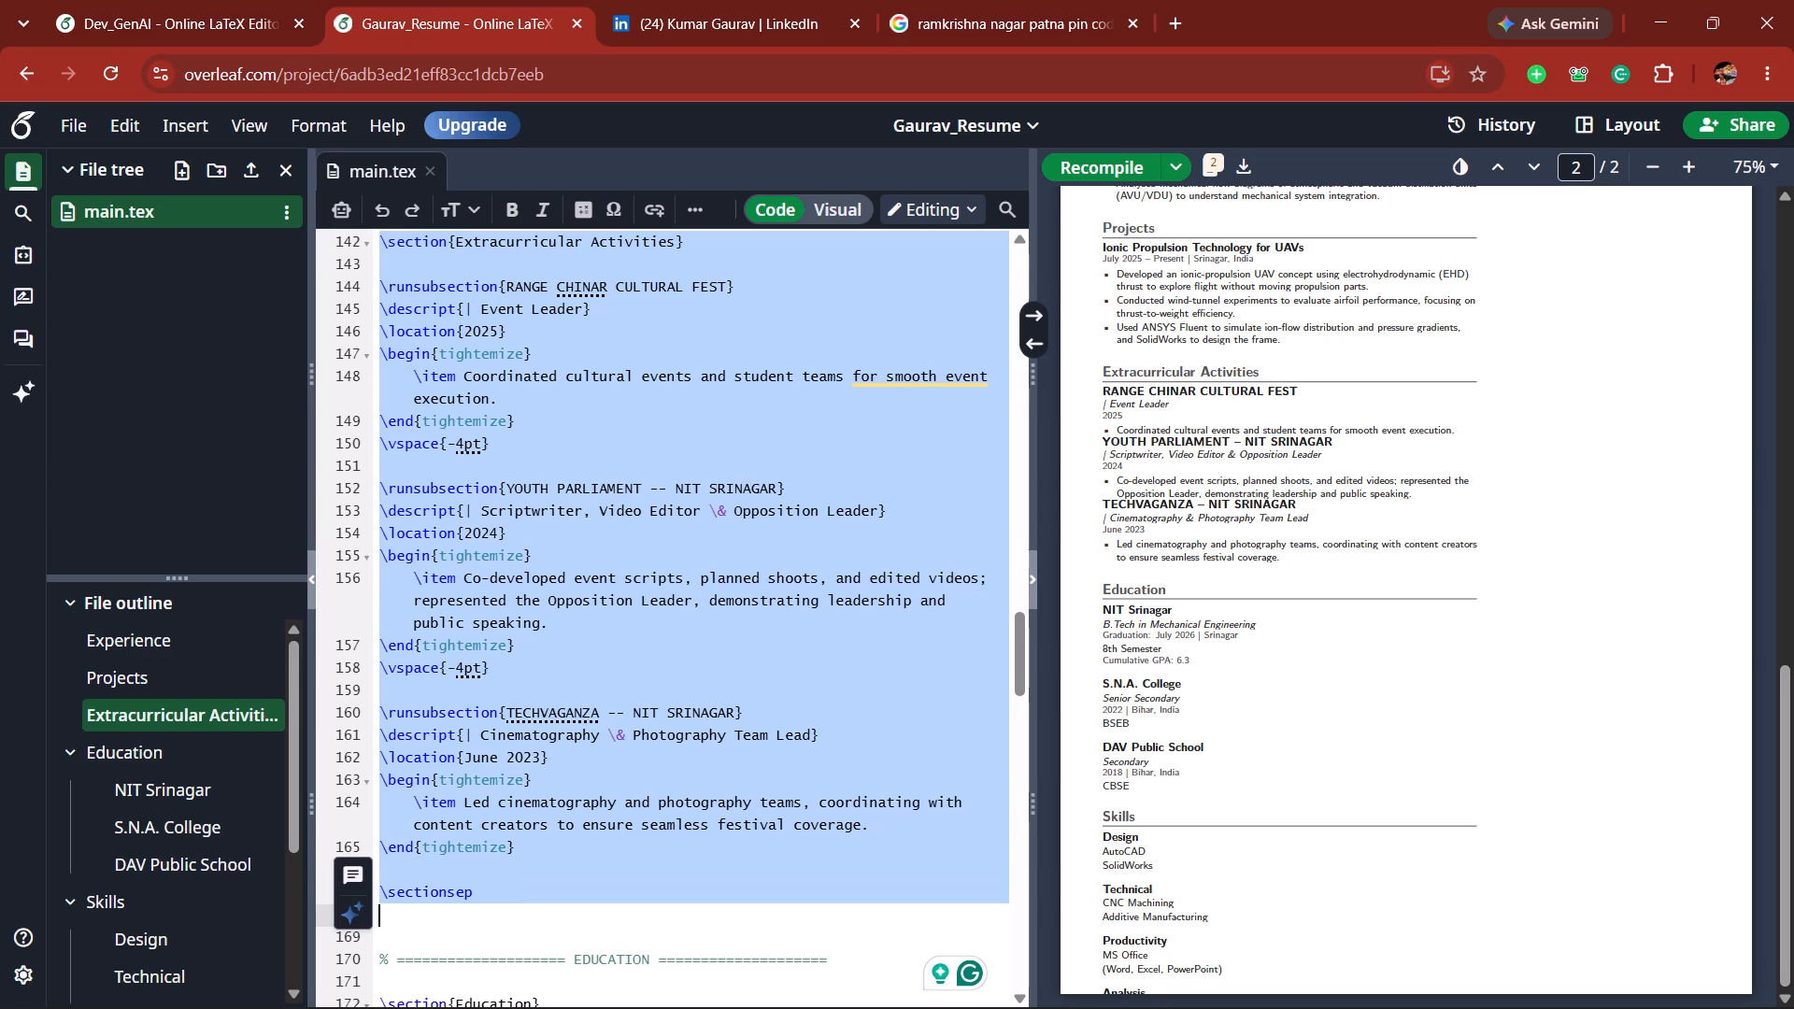
{"action": "key", "text": "ctrl+c"}
{"action": "left_click", "coordinate": [650, 909]}
Switch from the Gaurav_Resume editor to the Kuro window.
{"action": "key", "text": "alt+Tab"}
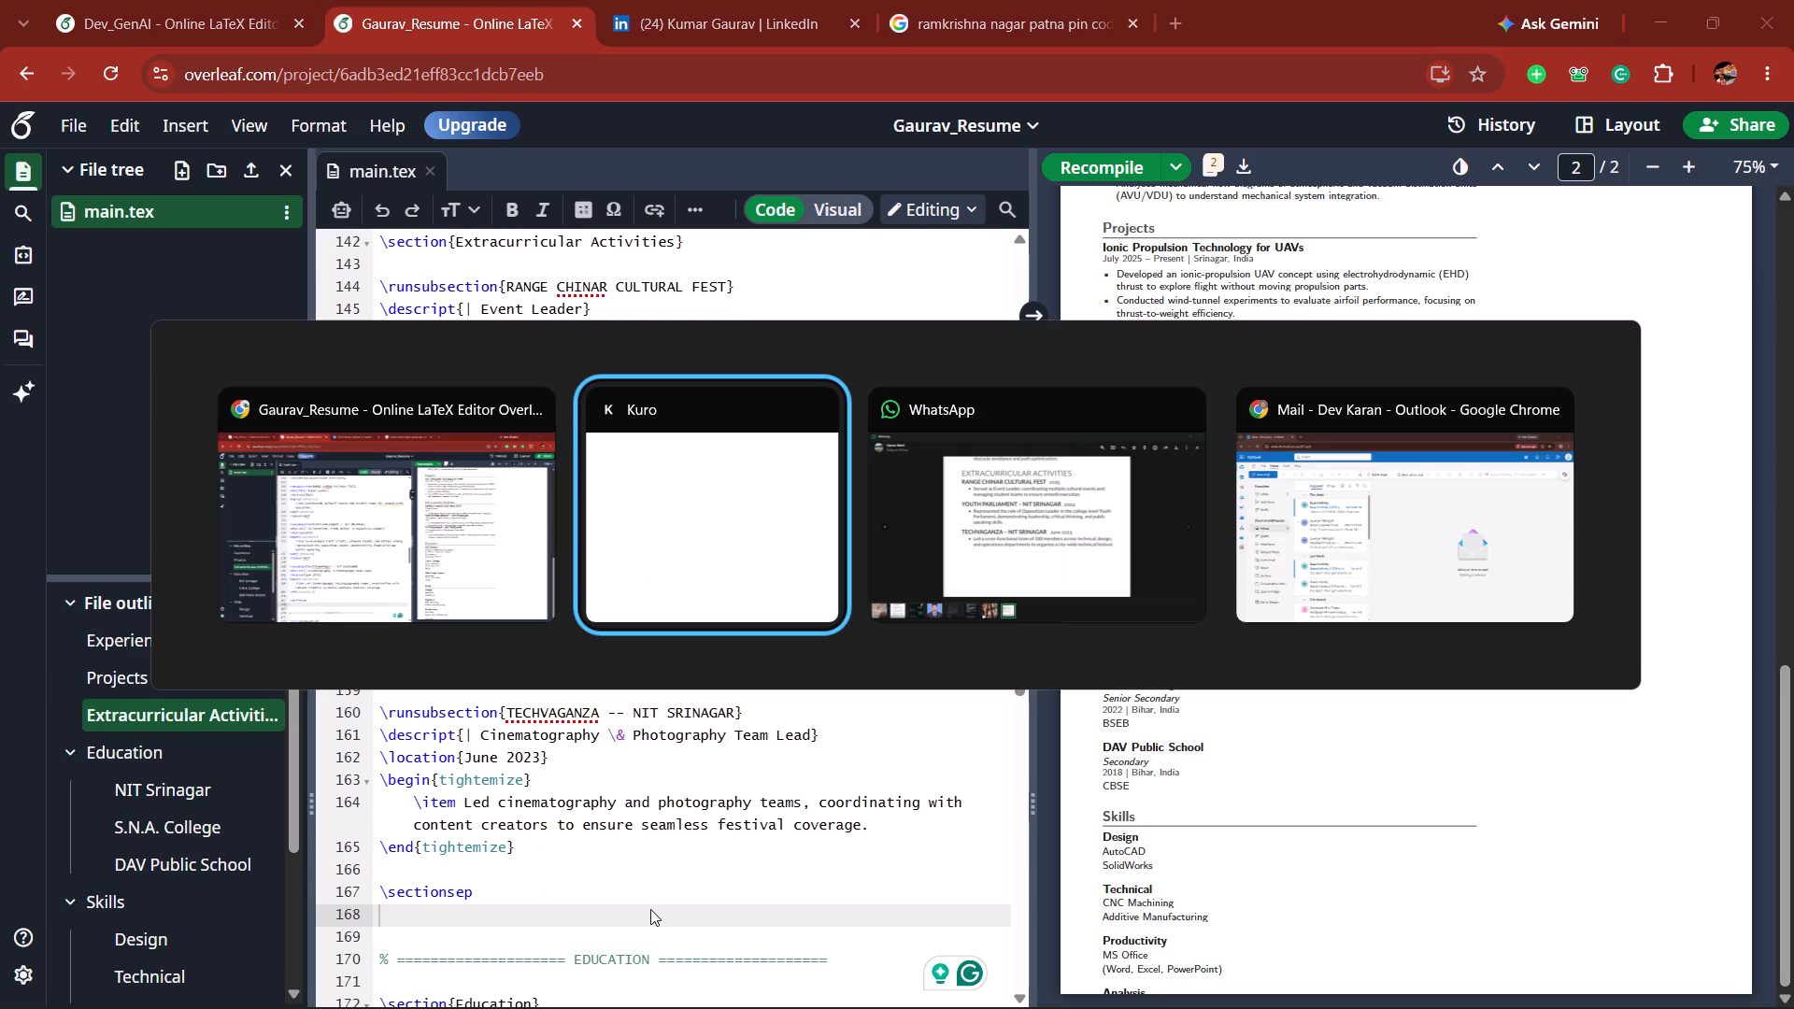
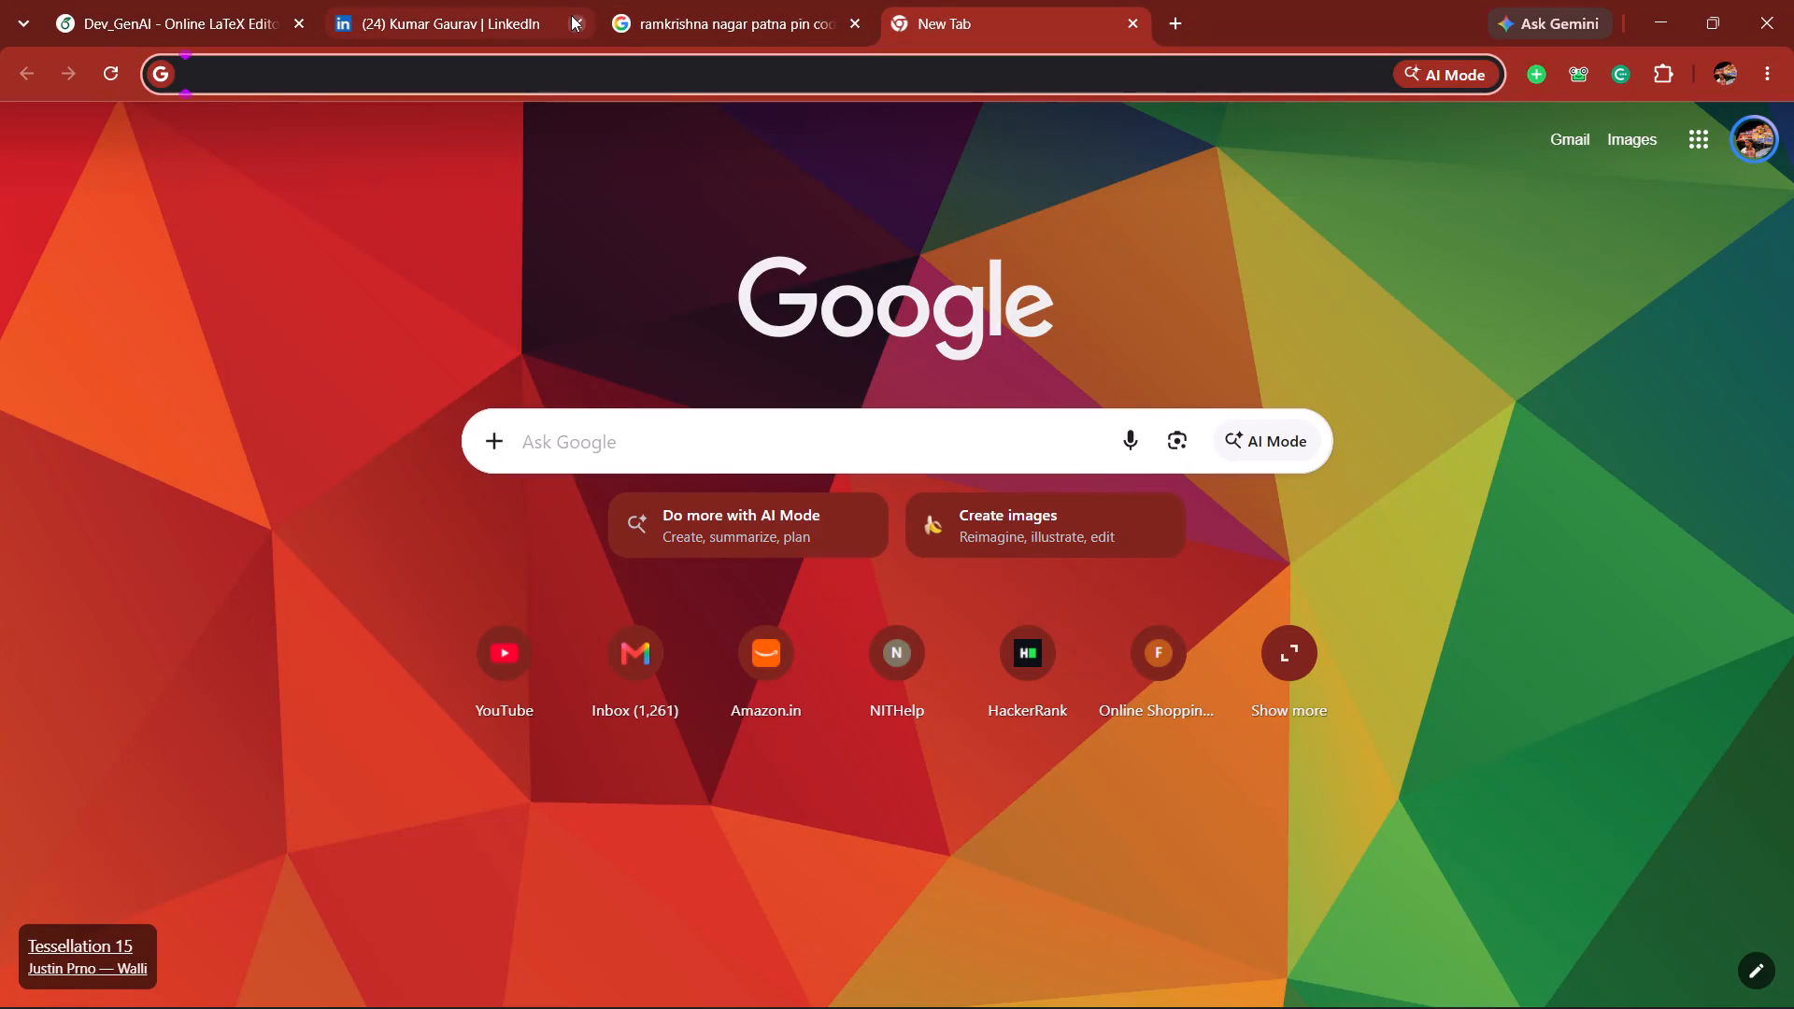
Close the LinkedIn tab and the Ramkrishna Nagar Patna pin code search tab.
{"action": "left_click", "coordinate": [579, 19]}
{"action": "left_click", "coordinate": [579, 19]}
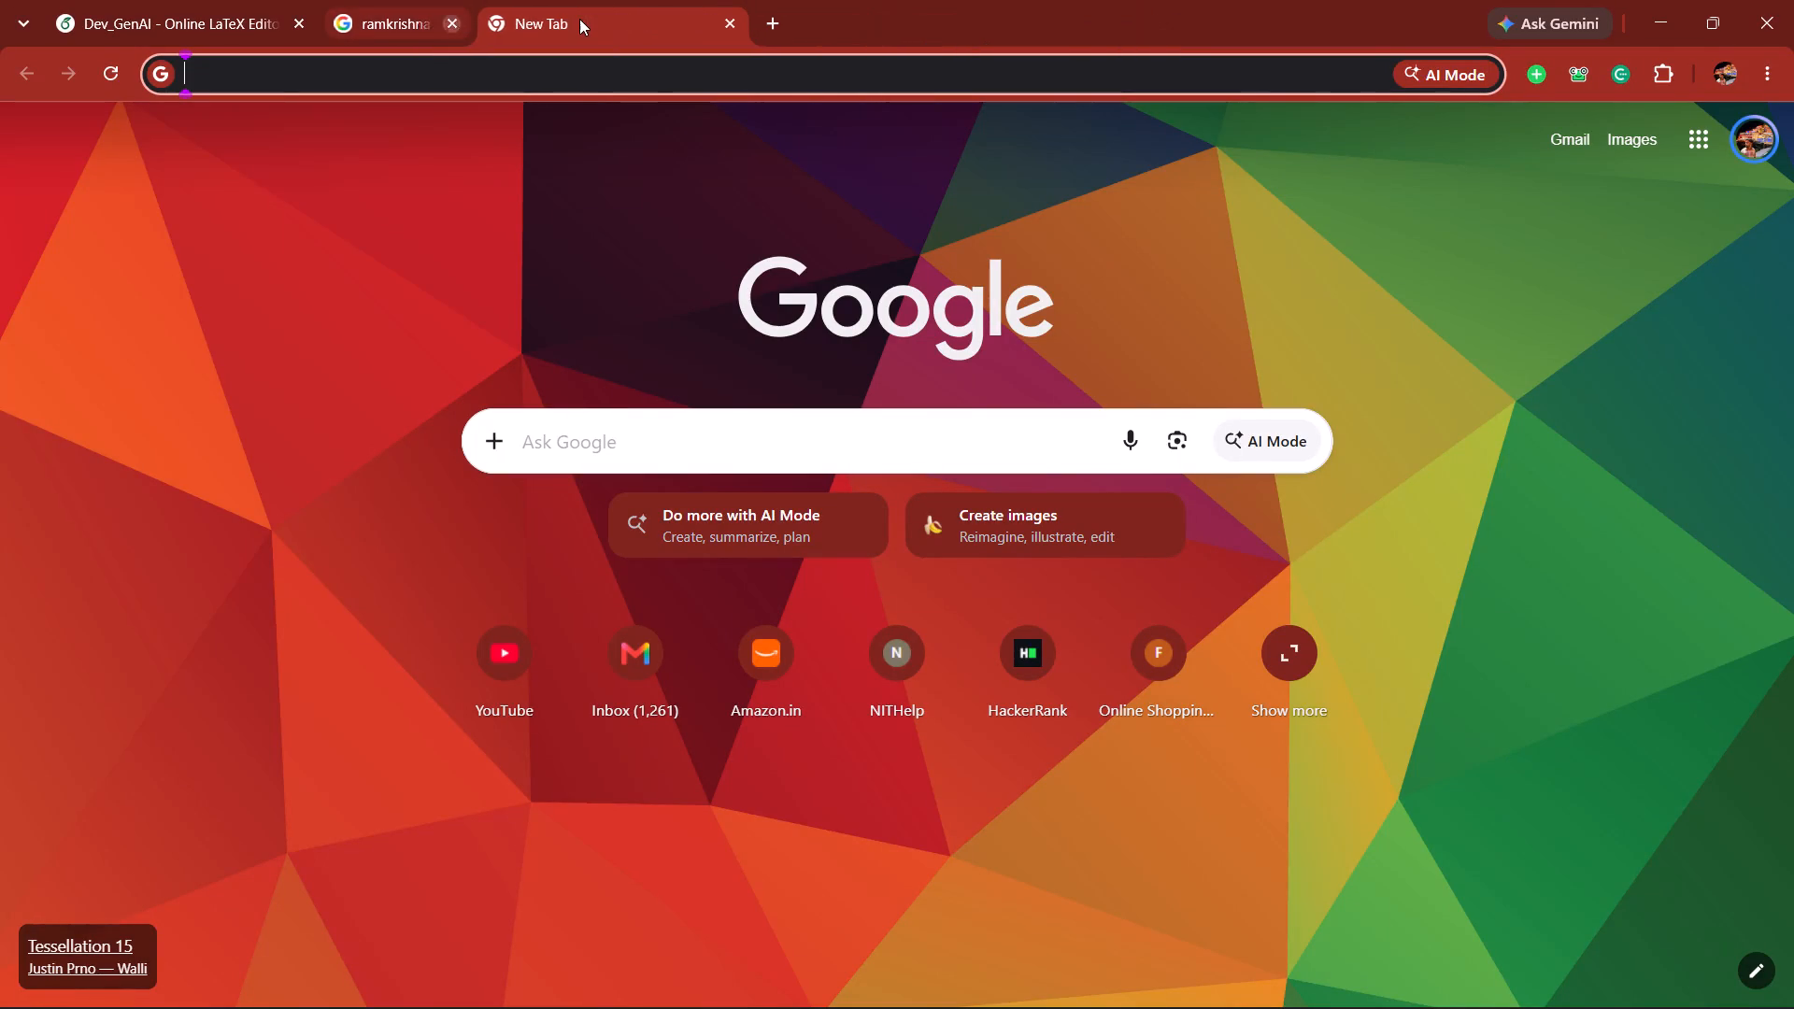
Search Google for latex, go to the Overleaf site and open the Gaurav_Resume project.
{"action": "left_click", "coordinate": [510, 54]}
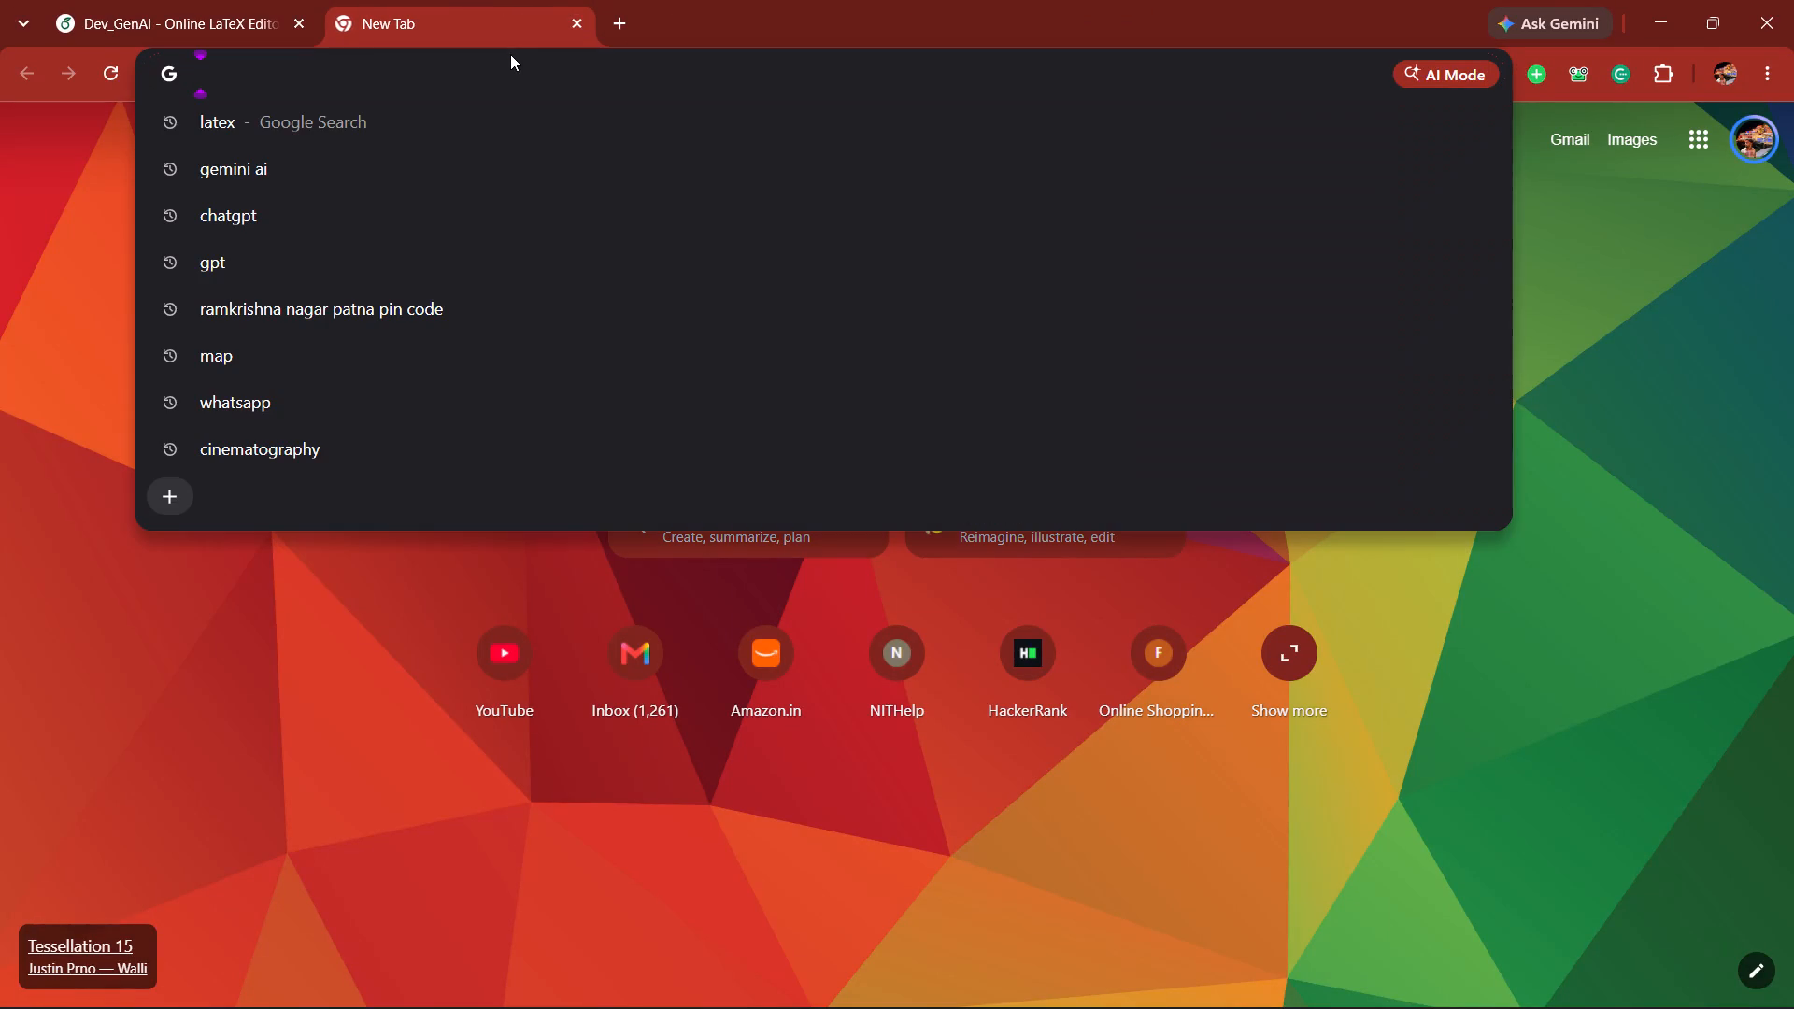
{"action": "type", "text": "latex"}
{"action": "key", "text": "Return"}
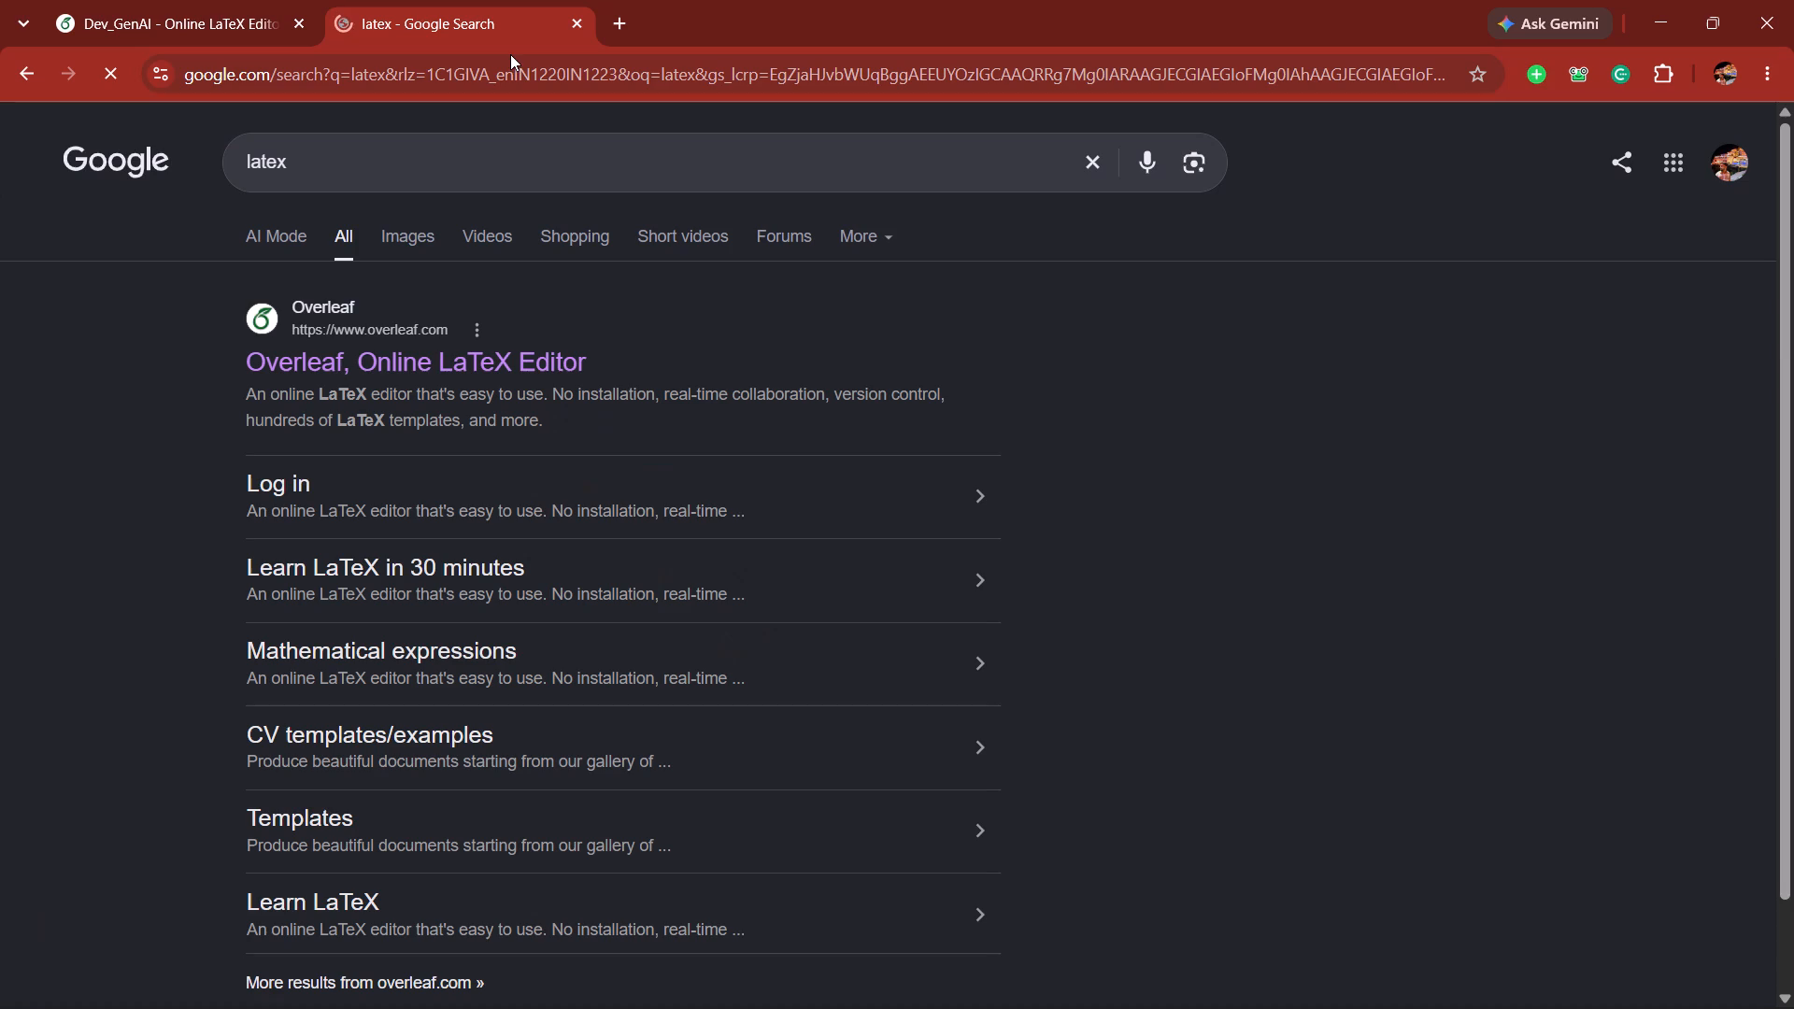
{"action": "left_click", "coordinate": [411, 382]}
{"action": "left_click", "coordinate": [415, 361]}
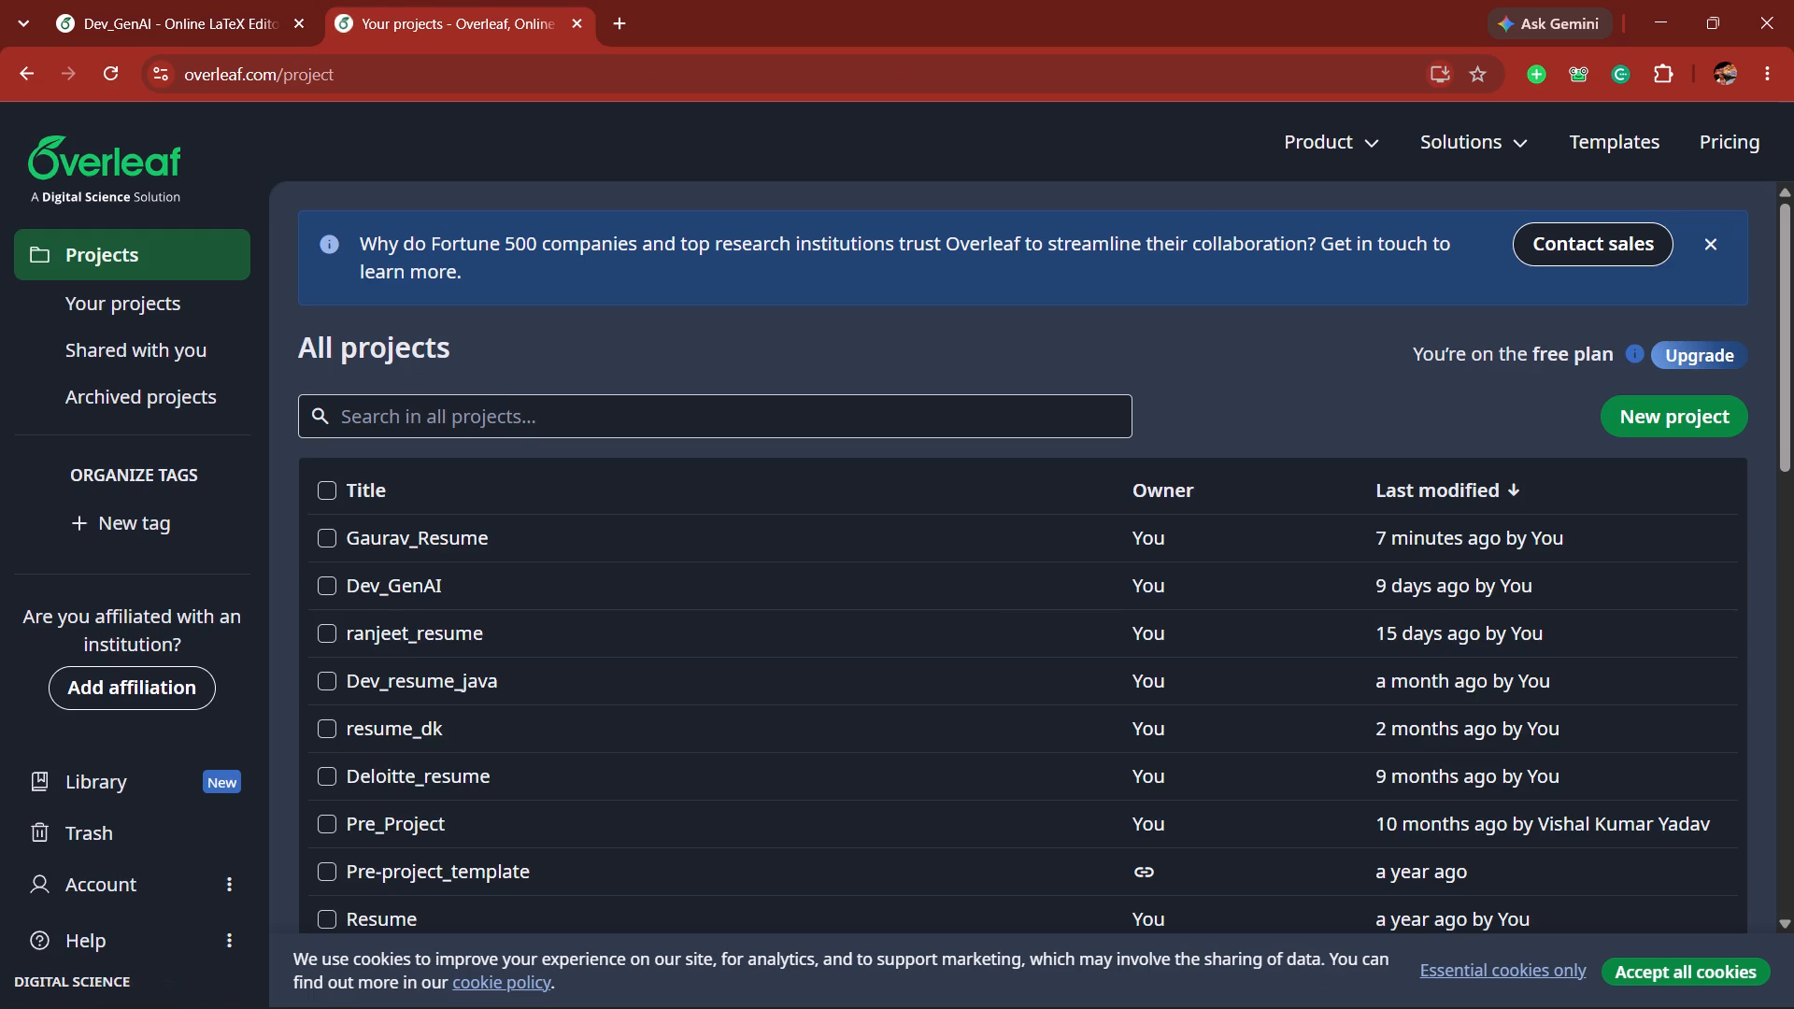
{"action": "left_click", "coordinate": [380, 533]}
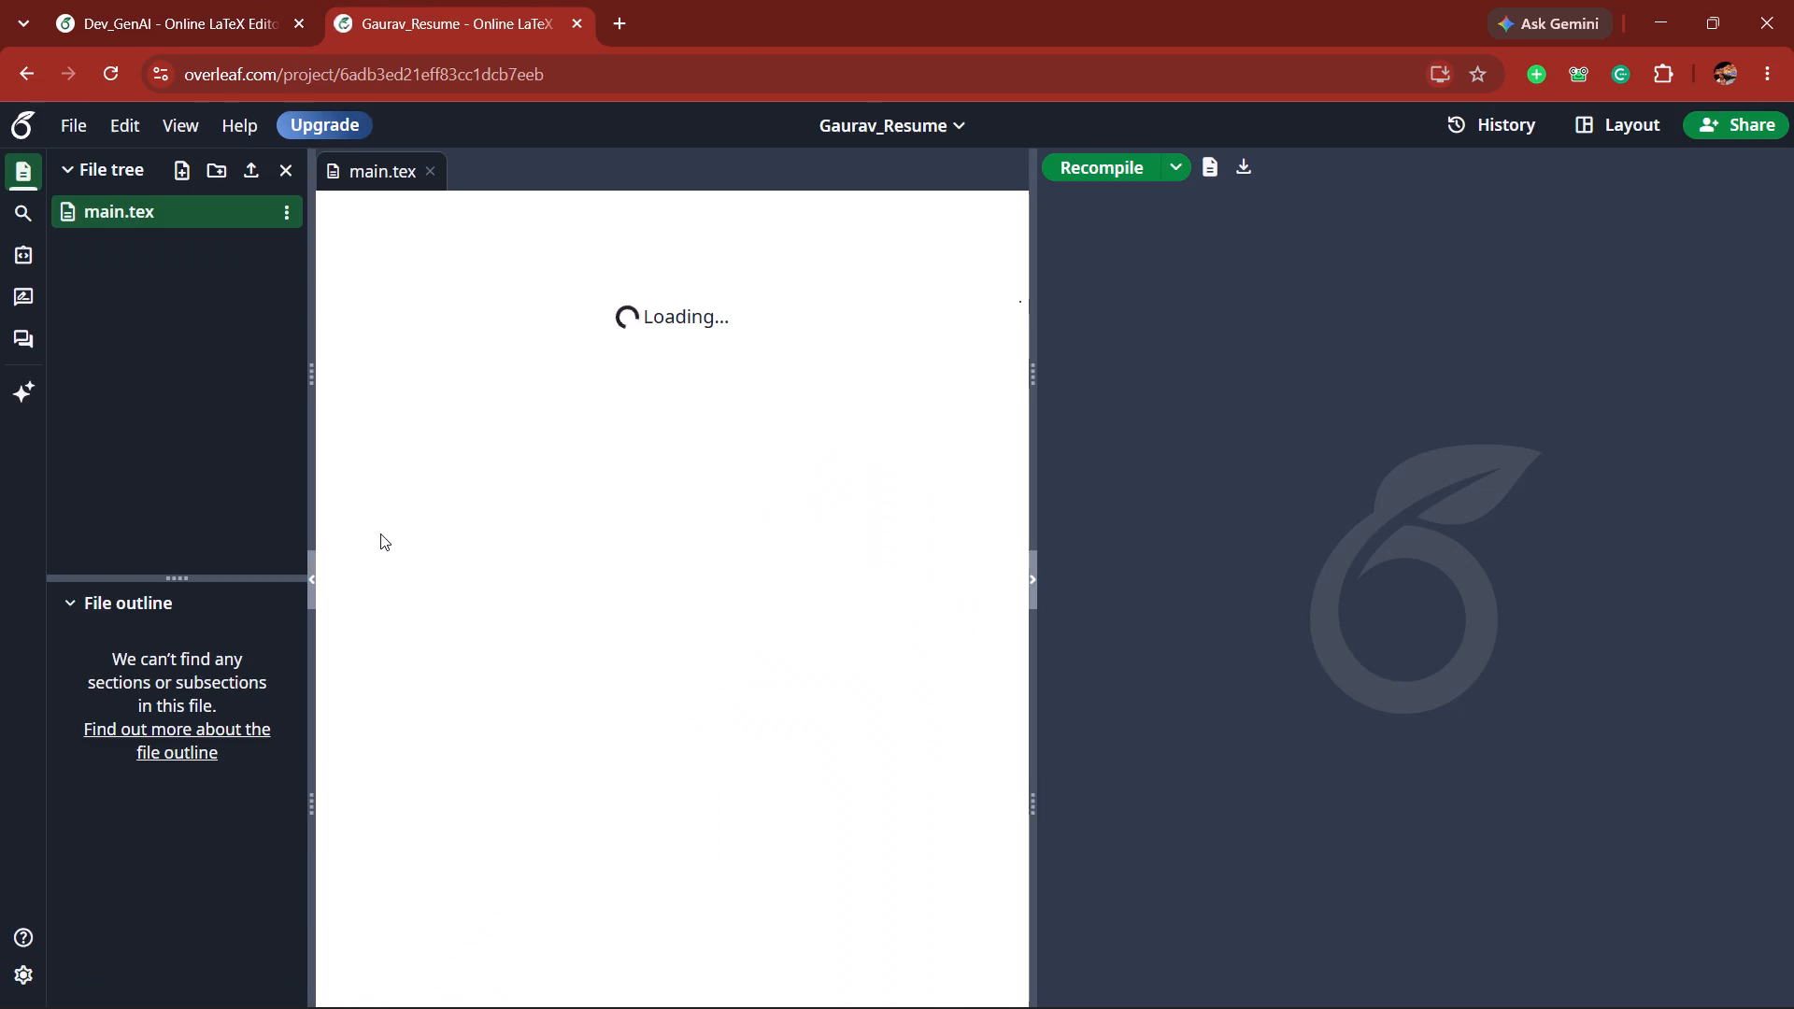
Replace the entire contents of main.tex in Gaurav_Resume with the copied resume code.
{"action": "left_click", "coordinate": [719, 630]}
{"action": "key", "text": "ctrl+a"}
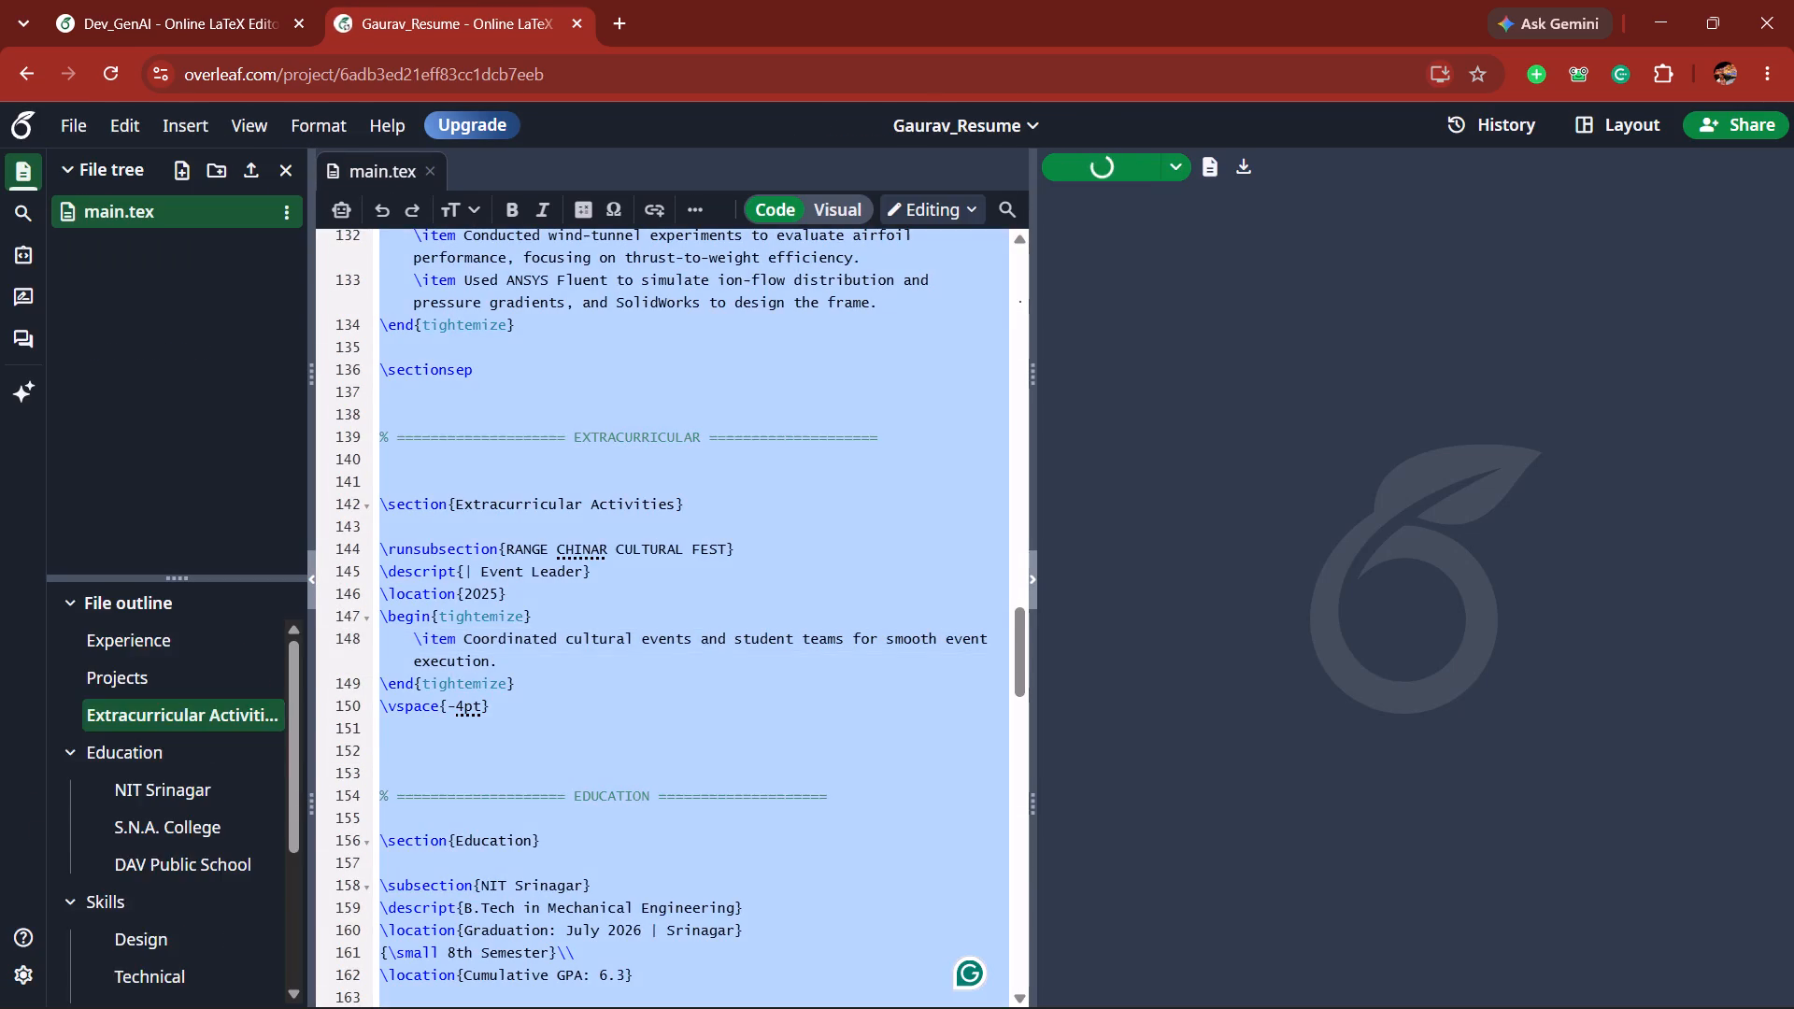
{"action": "key", "text": "ctrl+v"}
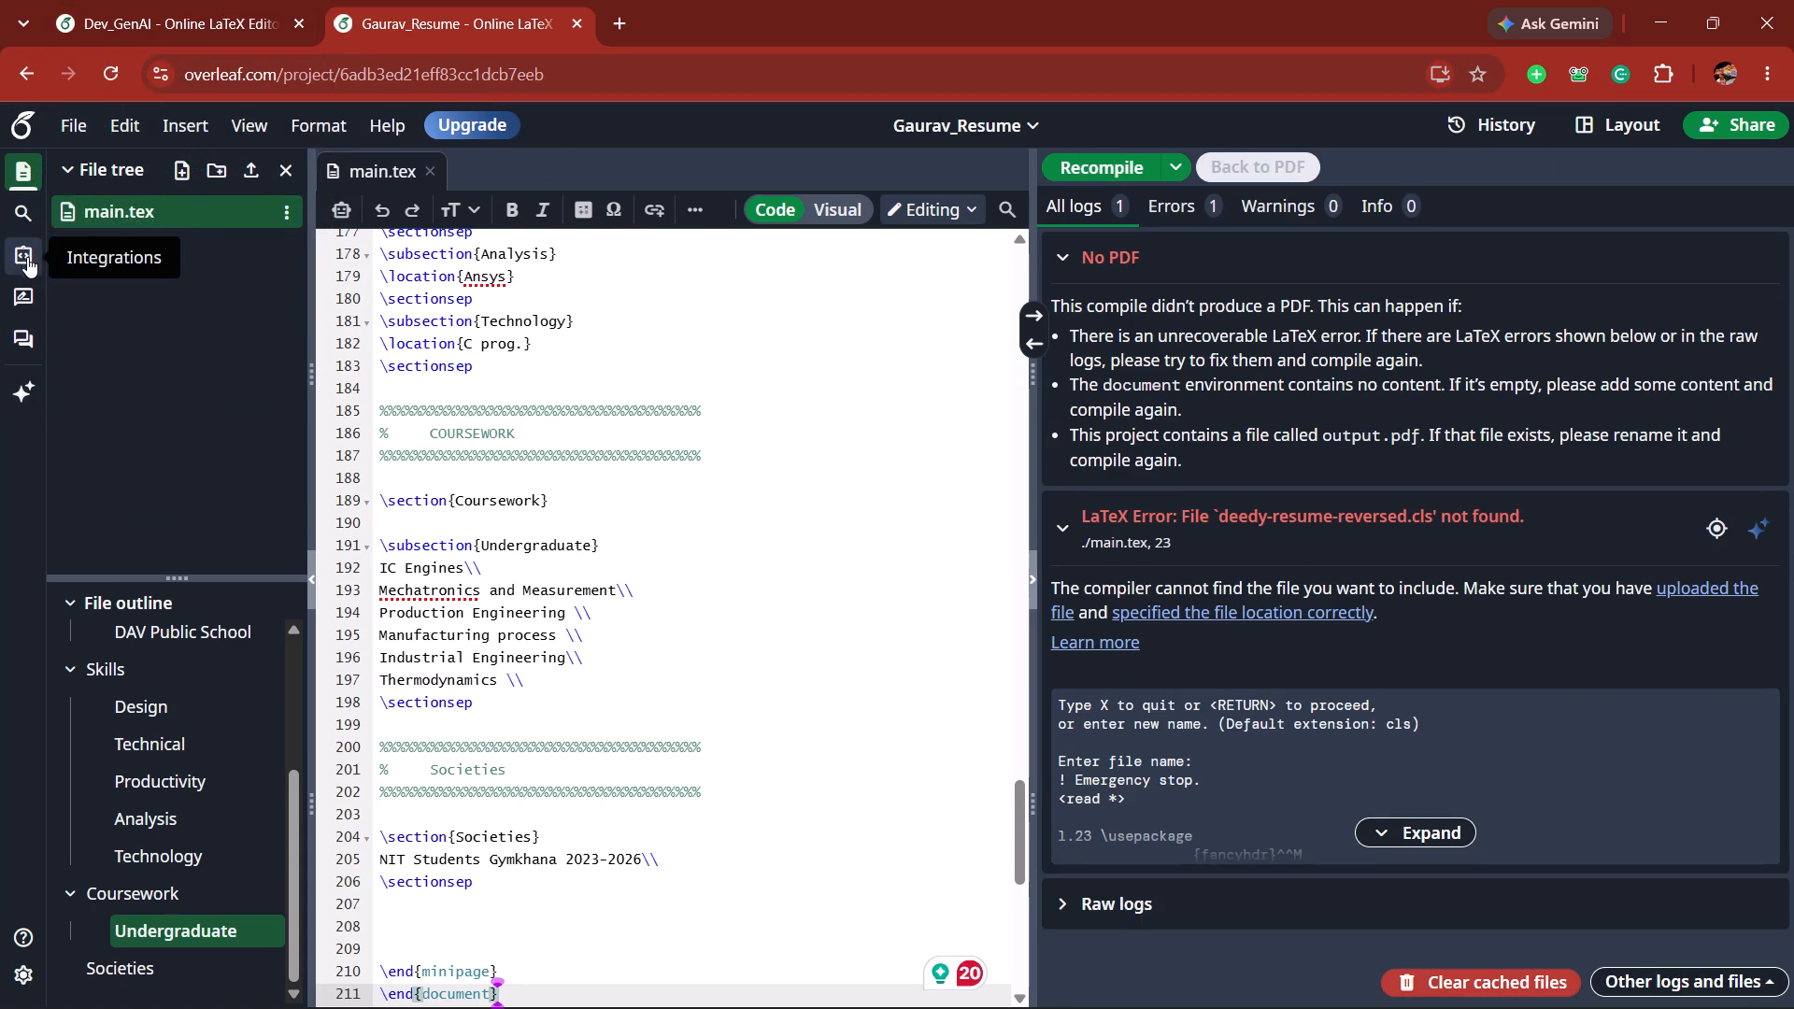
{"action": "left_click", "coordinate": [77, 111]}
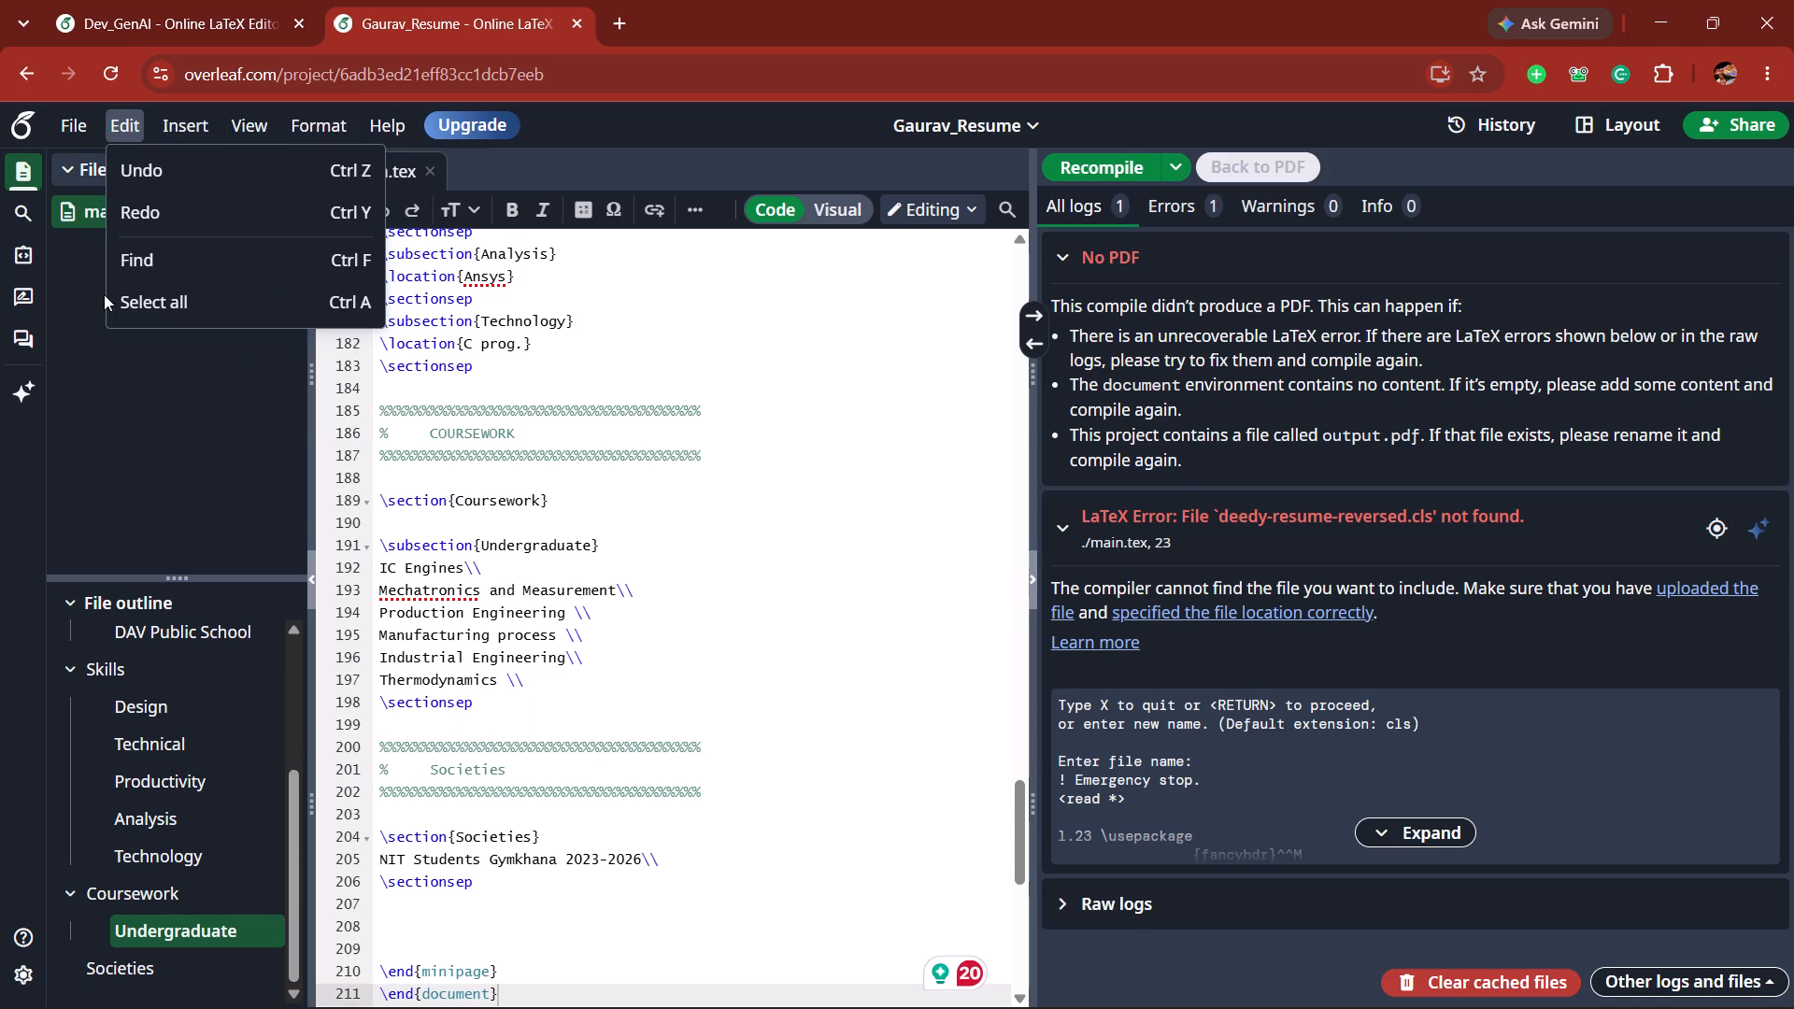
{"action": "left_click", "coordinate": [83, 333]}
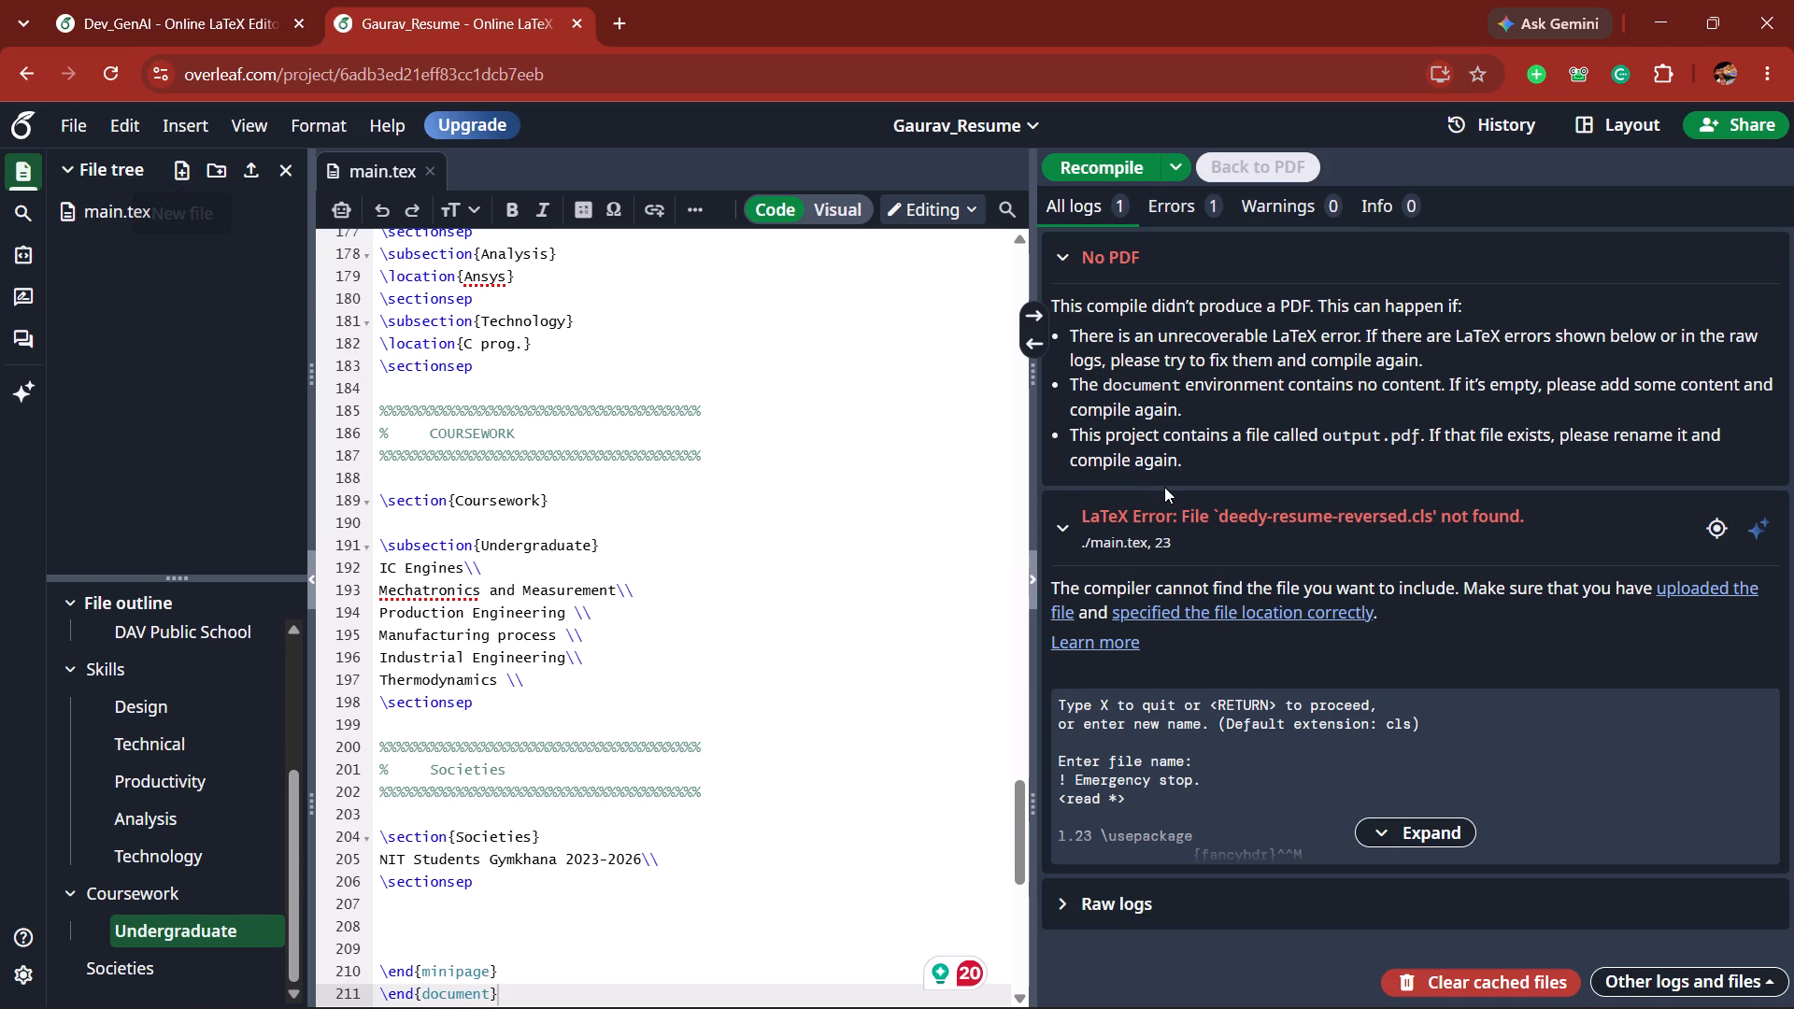
Clear the cached compile files of the Gaurav_Resume project.
{"action": "left_click", "coordinate": [1267, 160]}
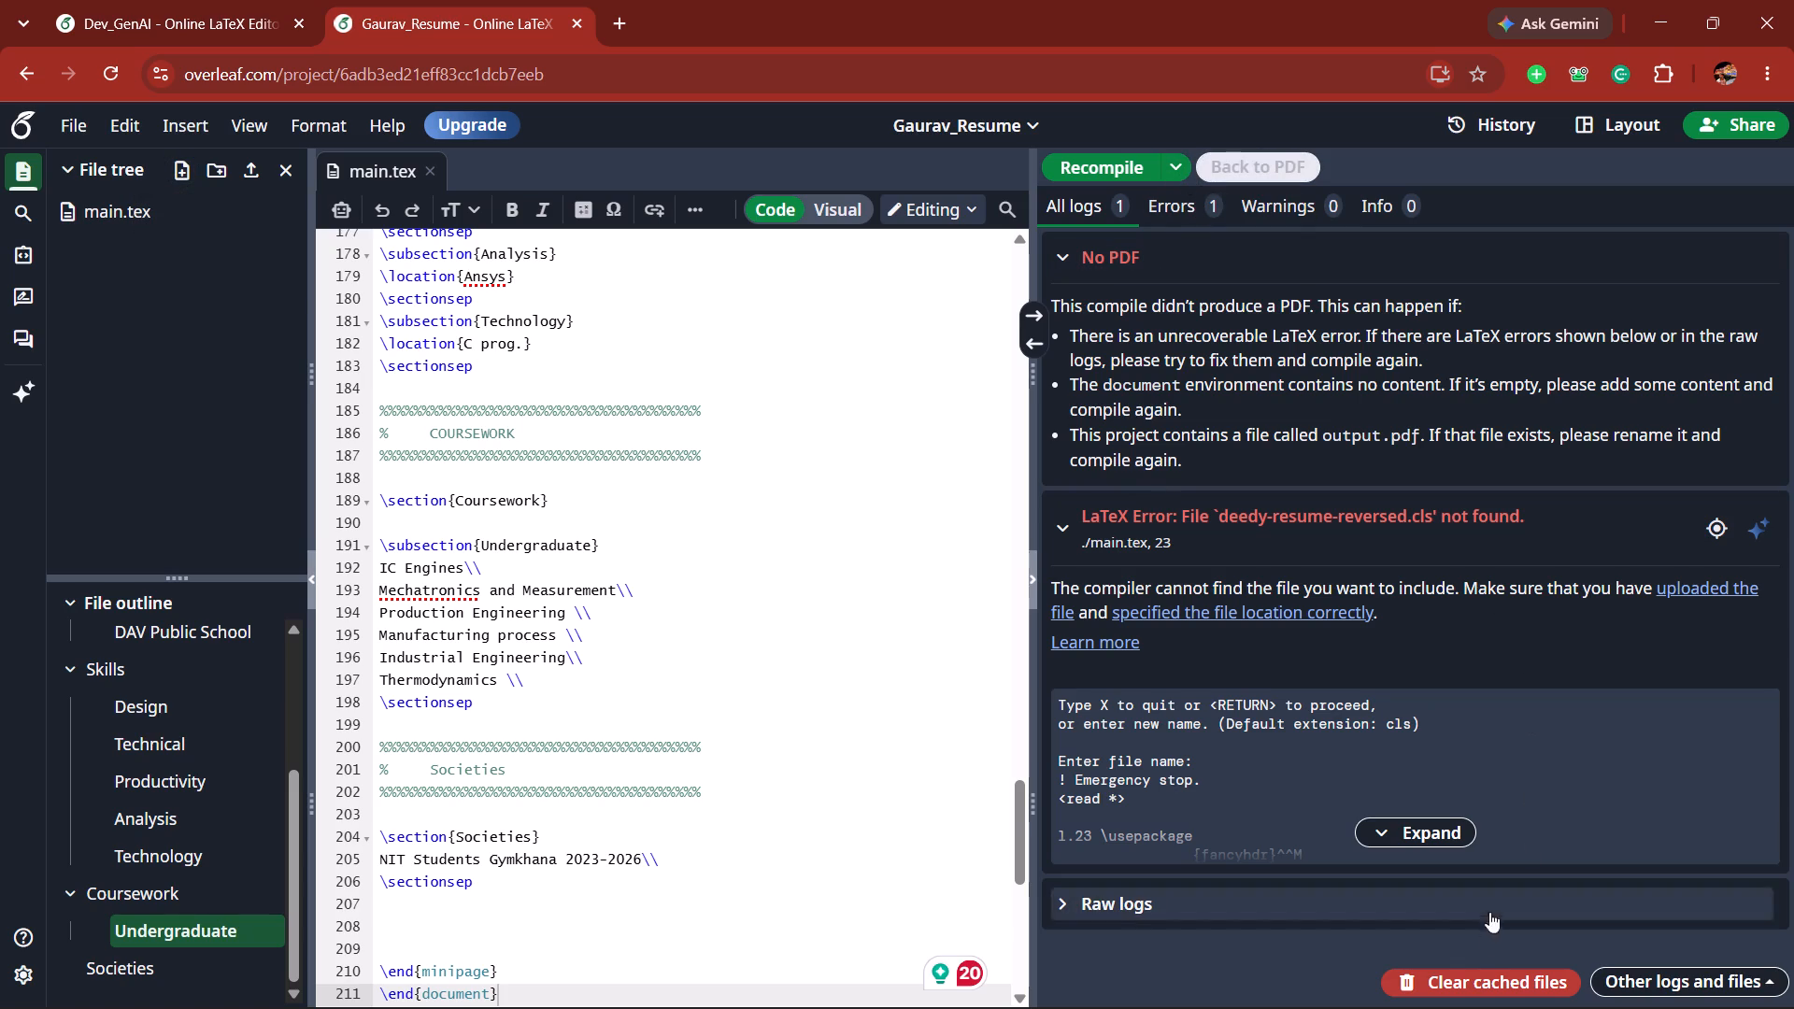
{"action": "left_click", "coordinate": [1469, 971]}
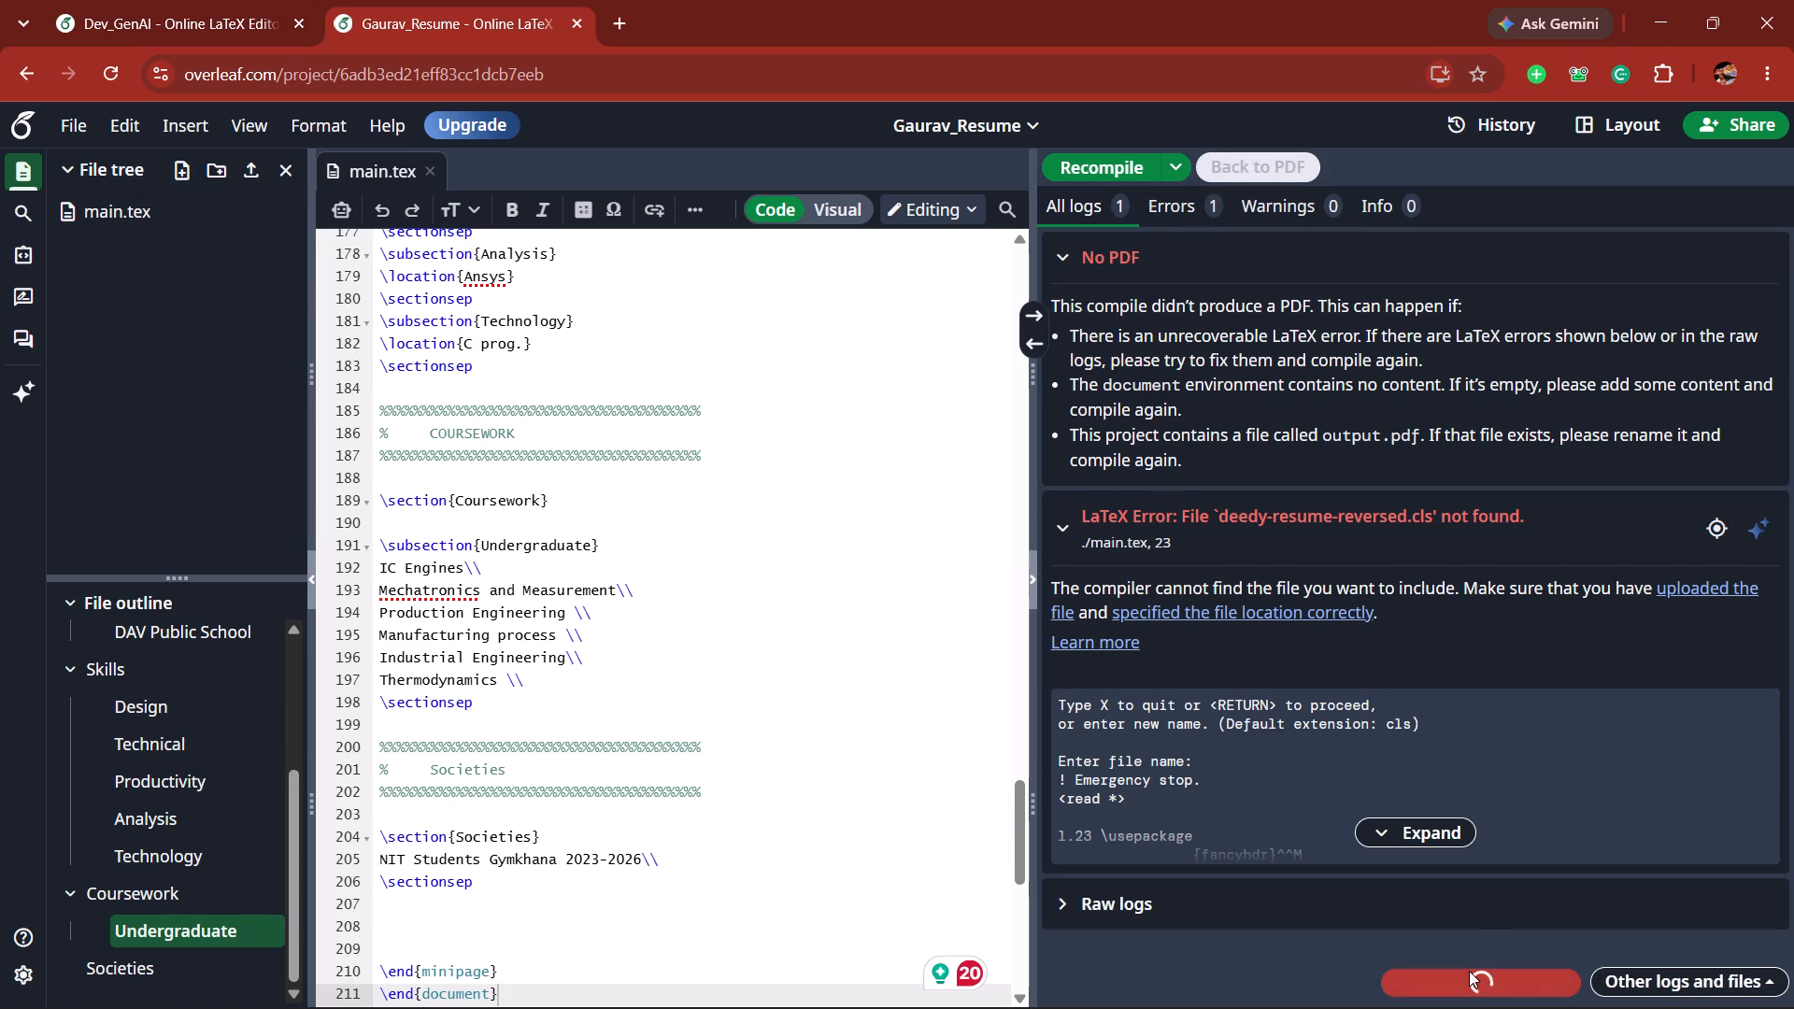
{"action": "left_click", "coordinate": [1663, 988]}
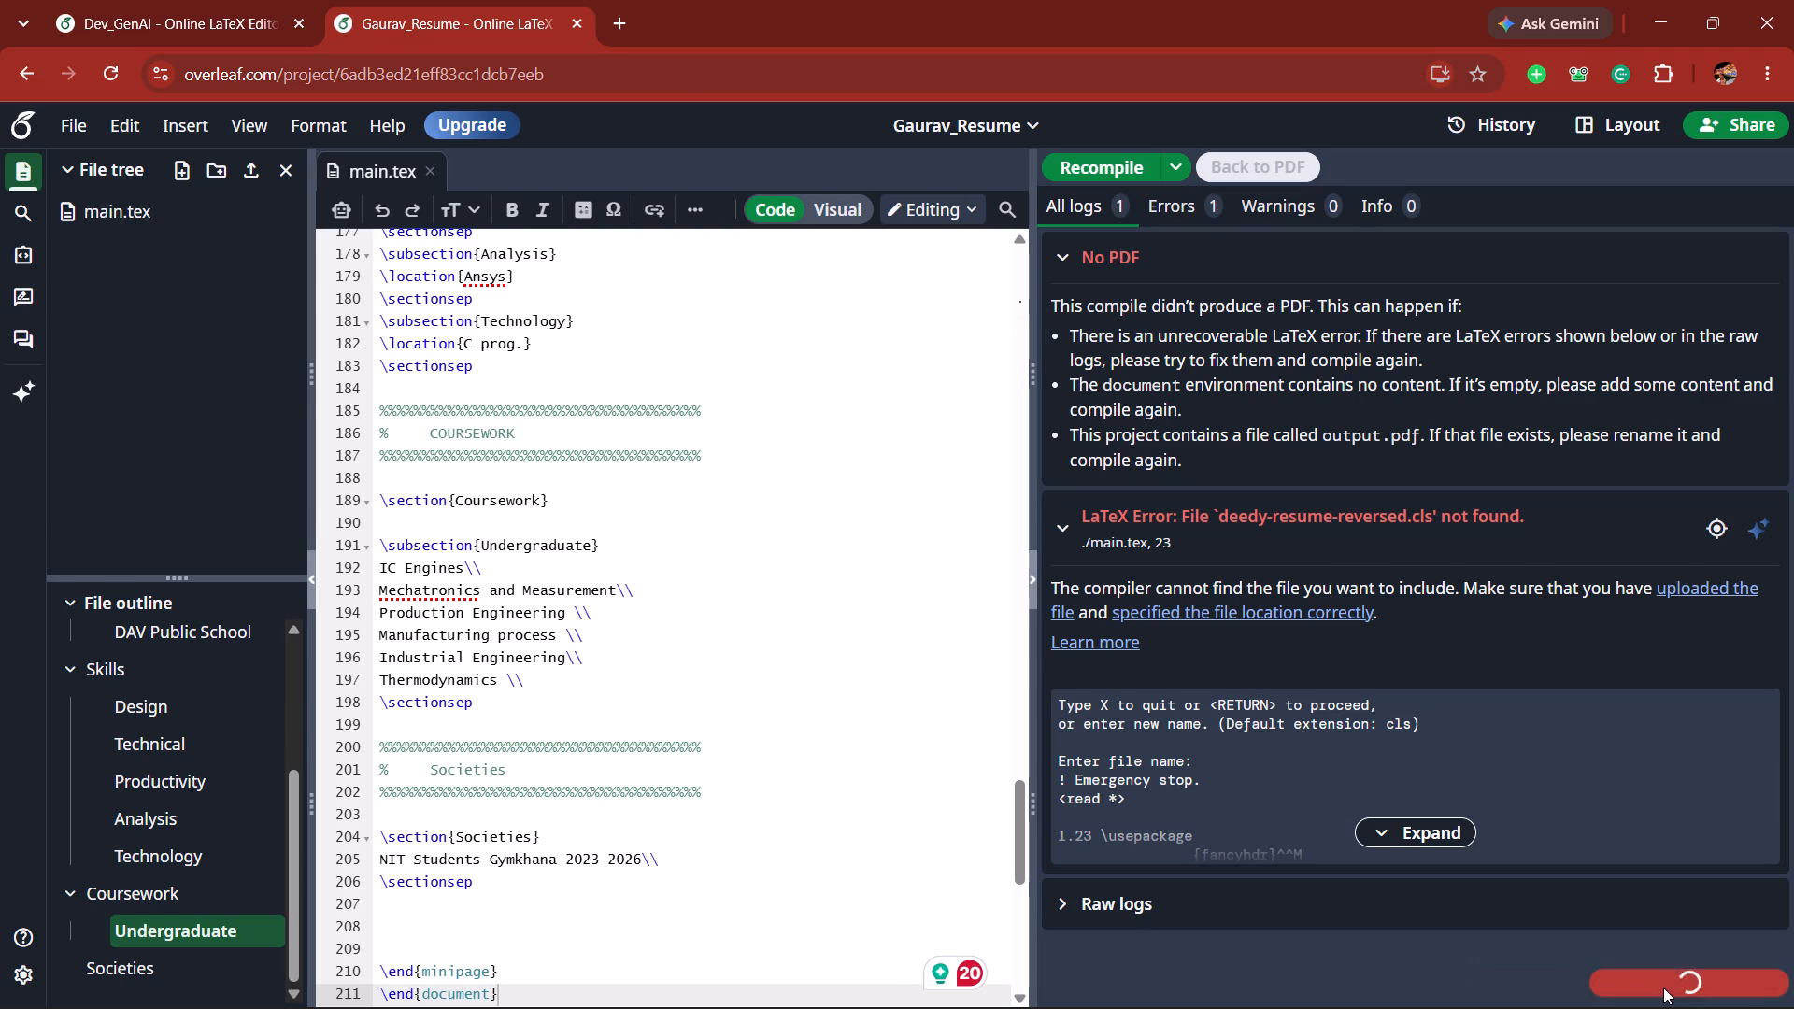